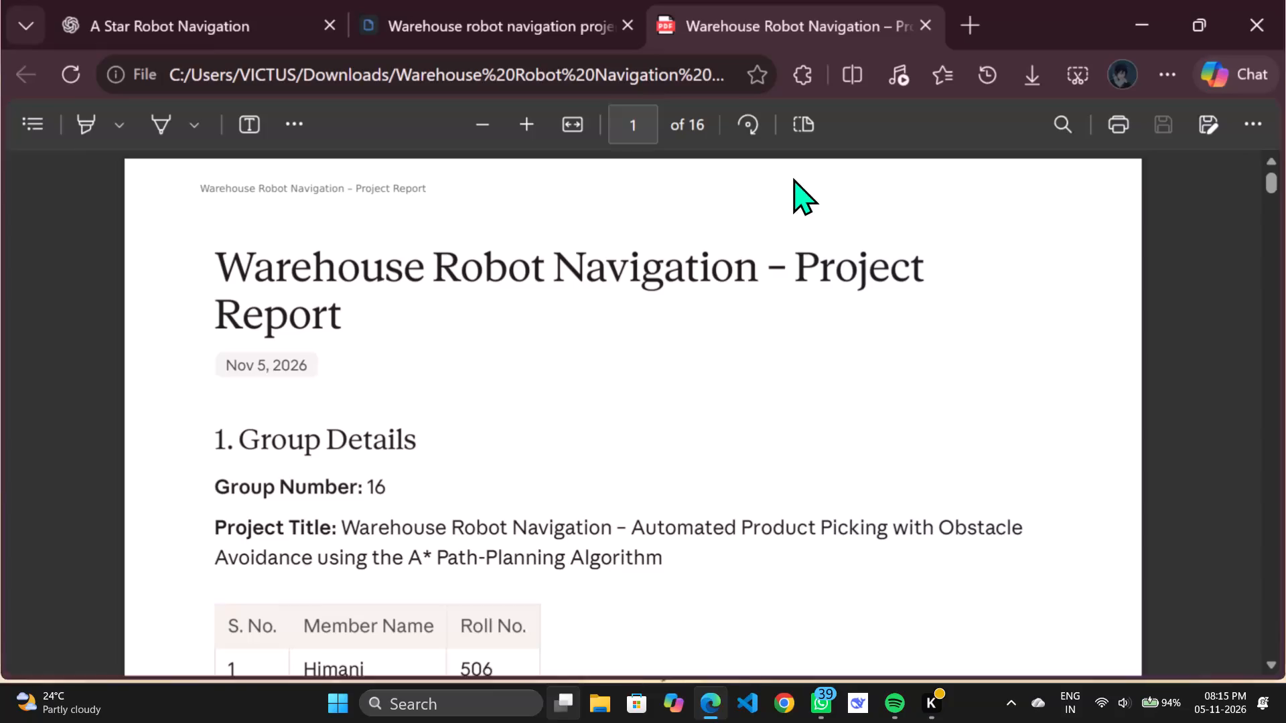
# Open Google Drive in a new tab and go to the COMMON FRONT PAGE folder inside SEM 5 CSE AIML-Drive.
pyautogui.click(960, 29)
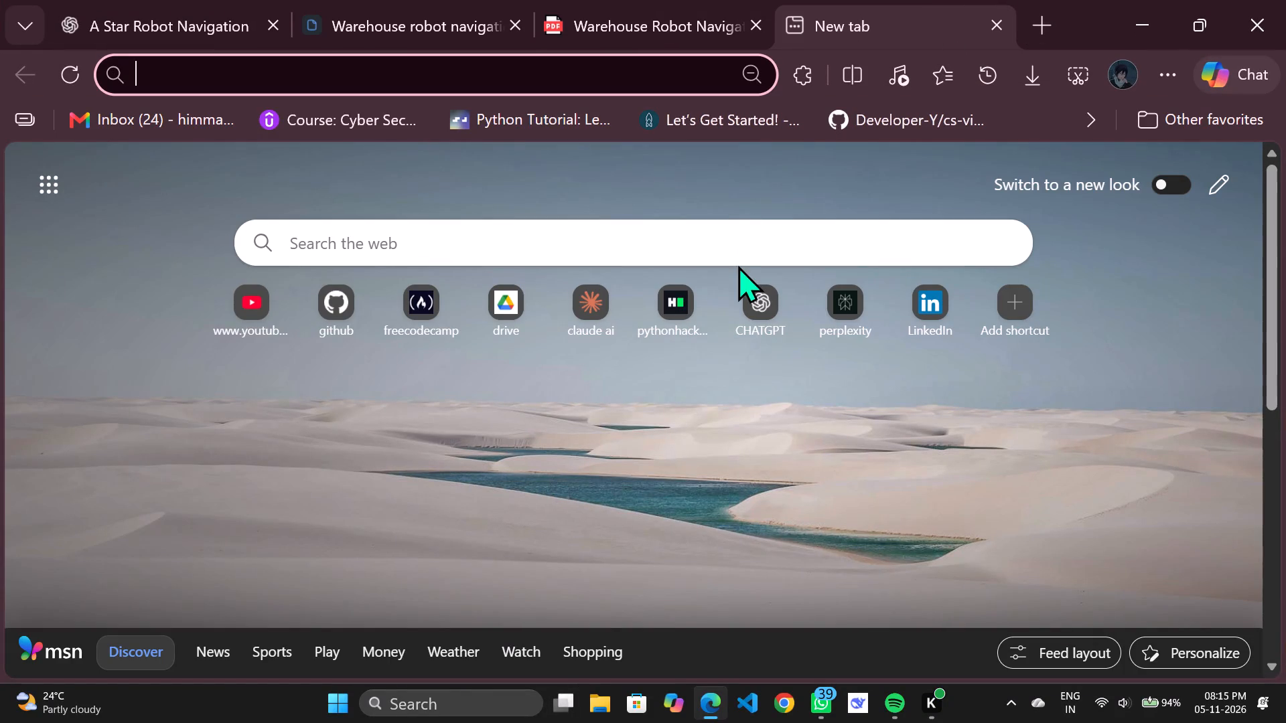
pyautogui.click(498, 313)
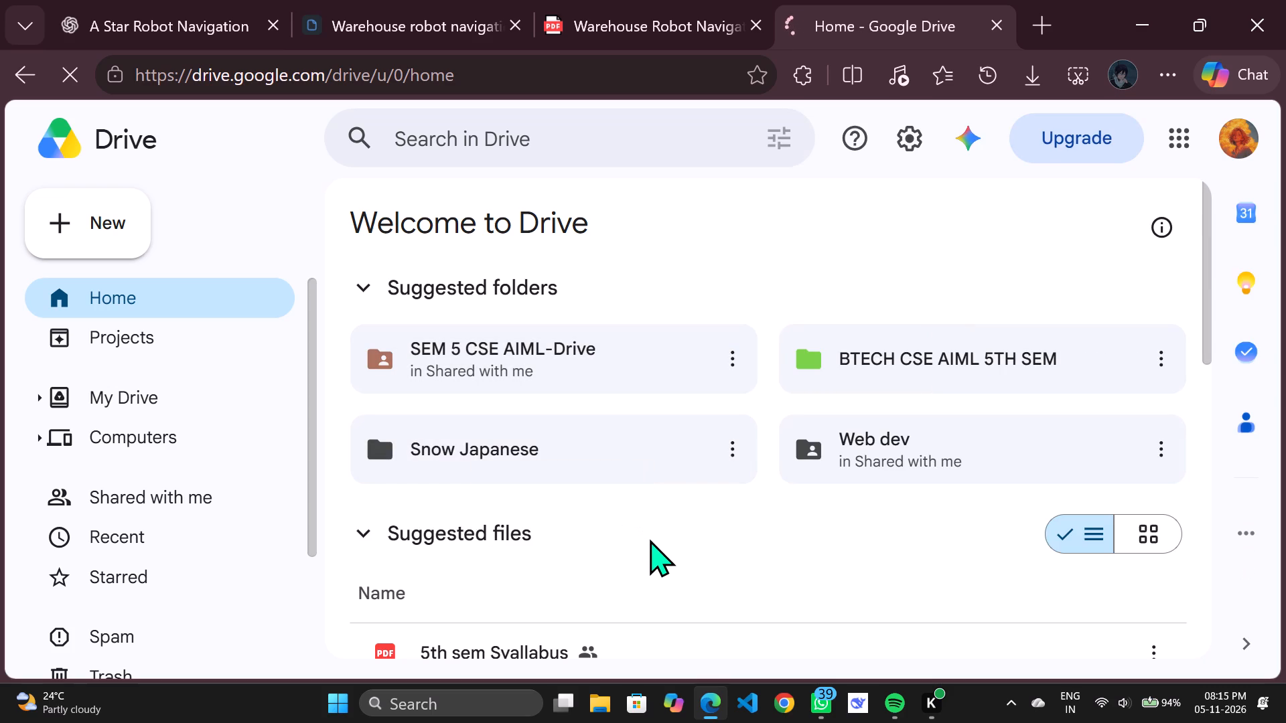
pyautogui.doubleClick(622, 378)
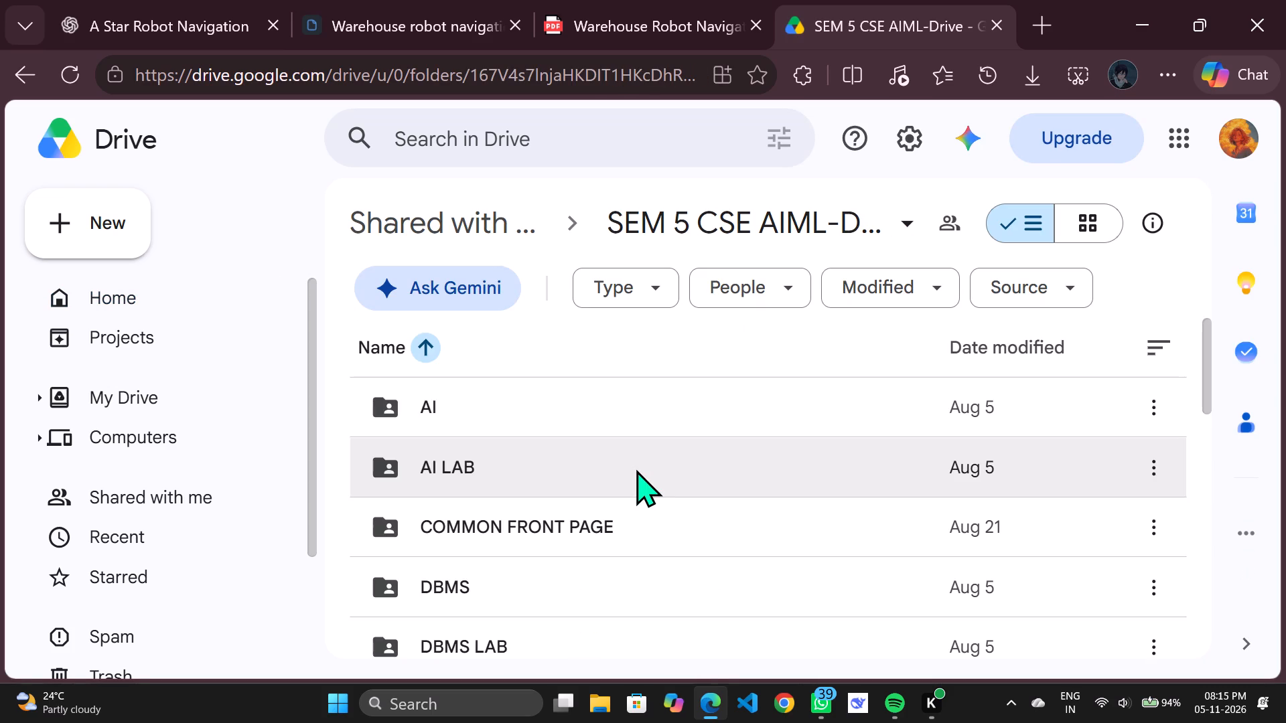
pyautogui.scroll(-4, 636, 469)
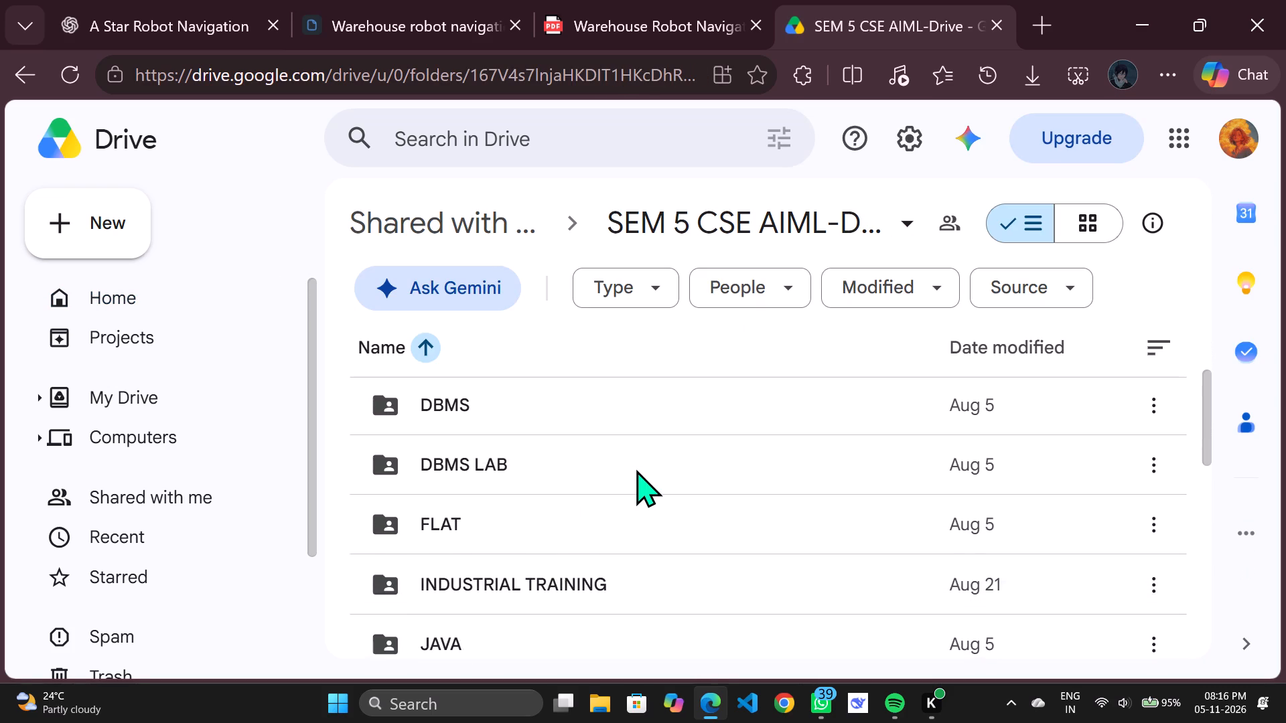
pyautogui.scroll(-4, 636, 469)
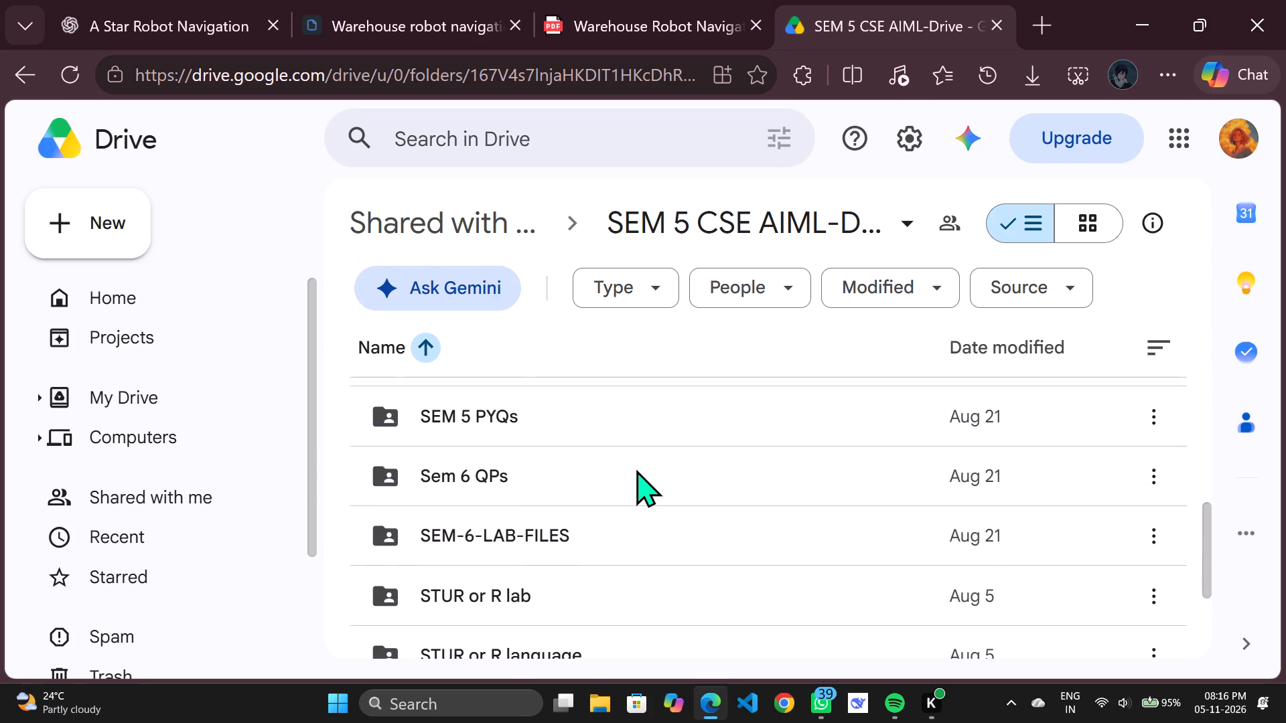
pyautogui.scroll(1, 636, 469)
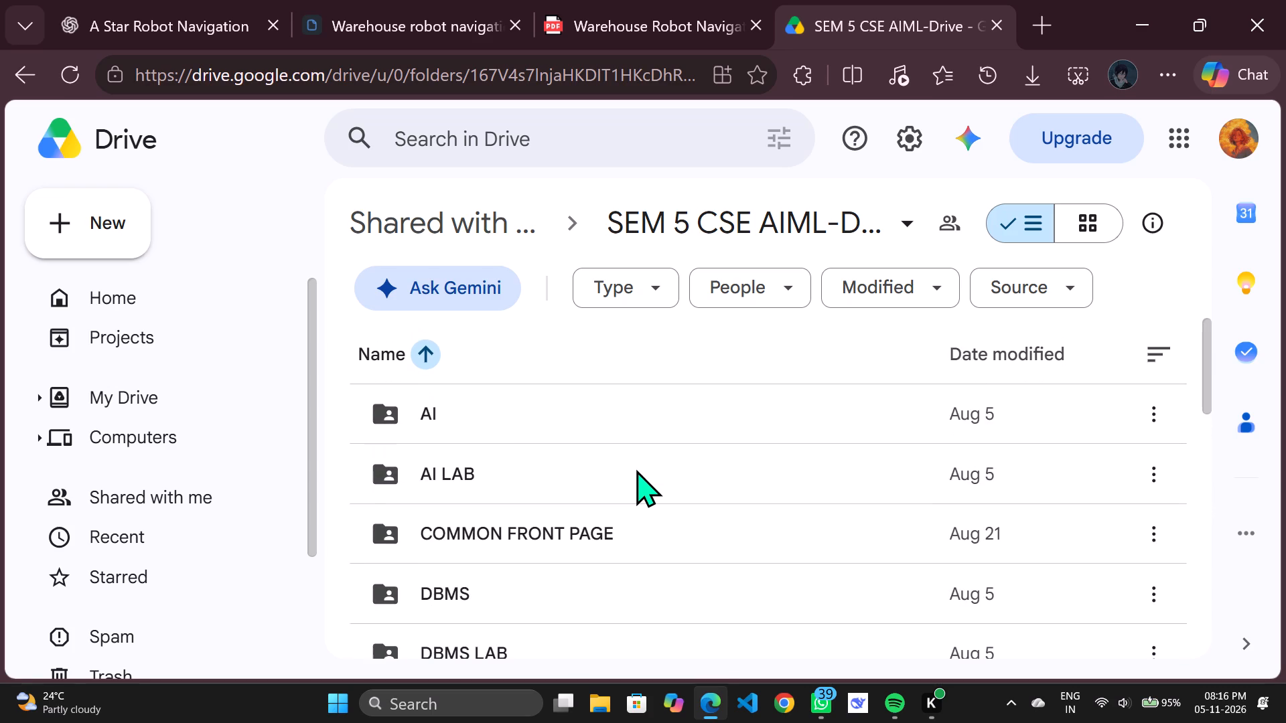
pyautogui.doubleClick(619, 513)
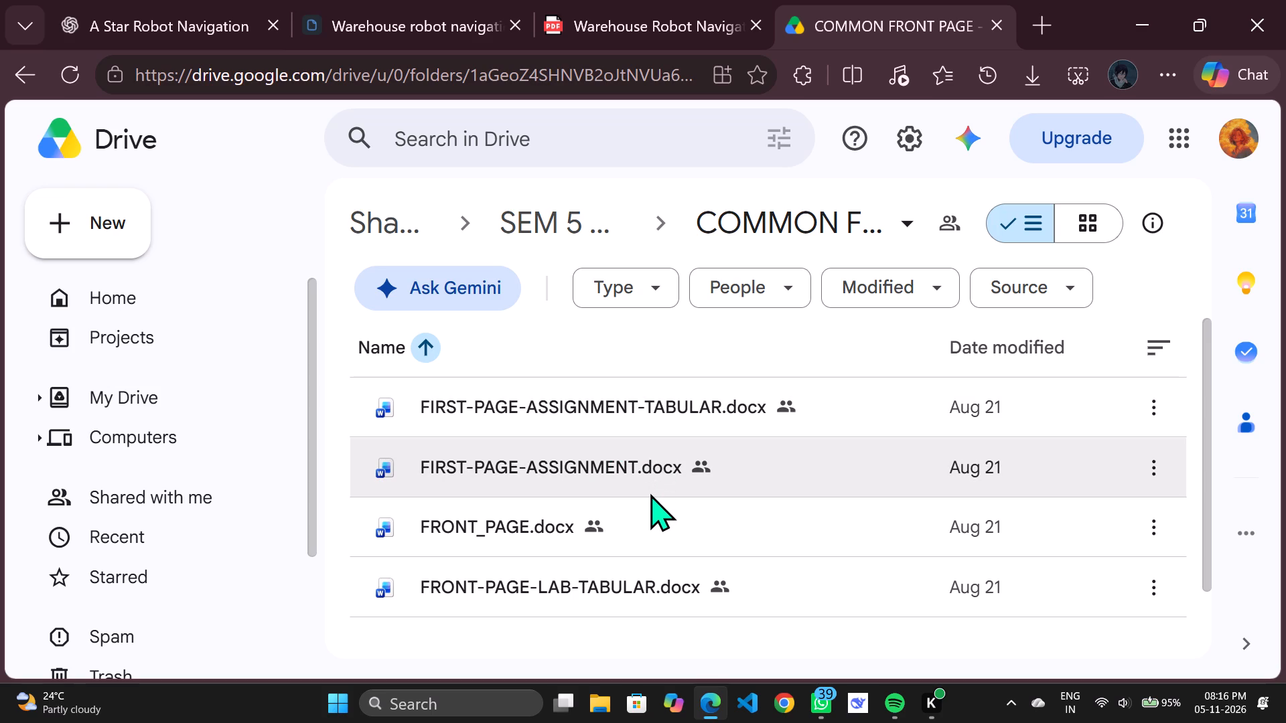
# Open FRONT-PAGE-LAB-TABULAR.docx and examine its cover page heading, course table and submission details.
pyautogui.scroll(-1, 650, 493)
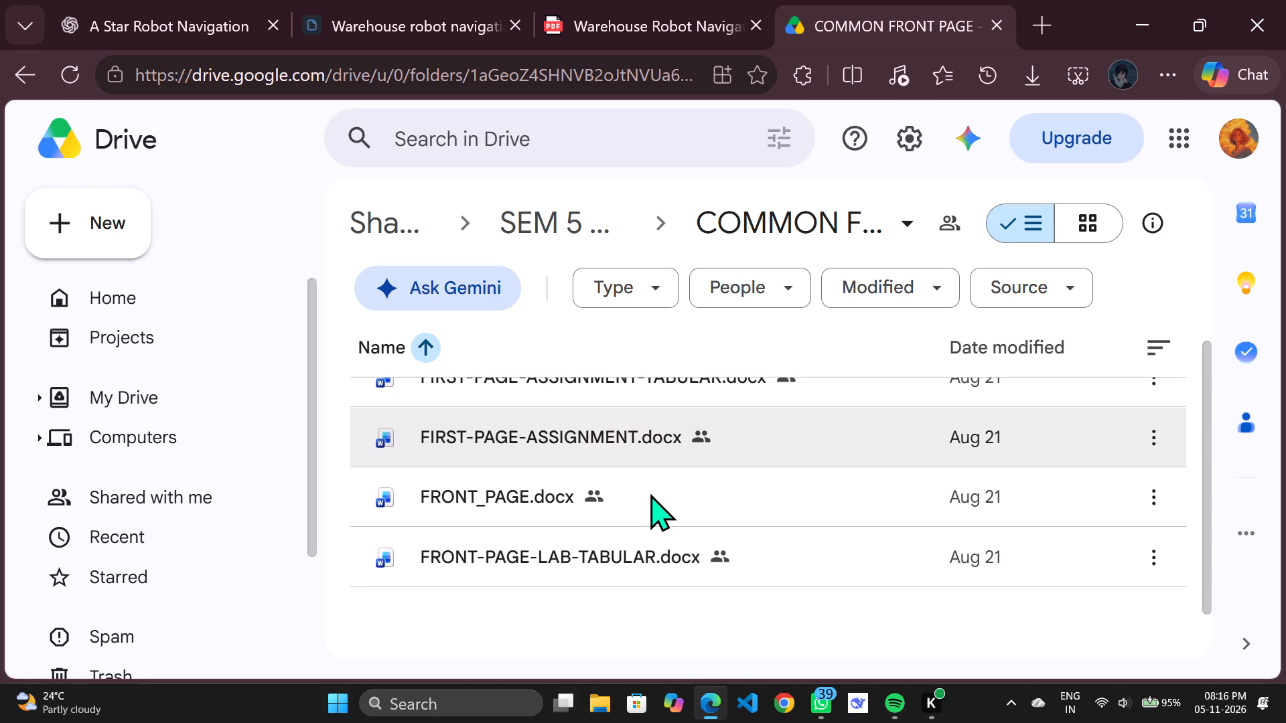
pyautogui.scroll(-2, 650, 493)
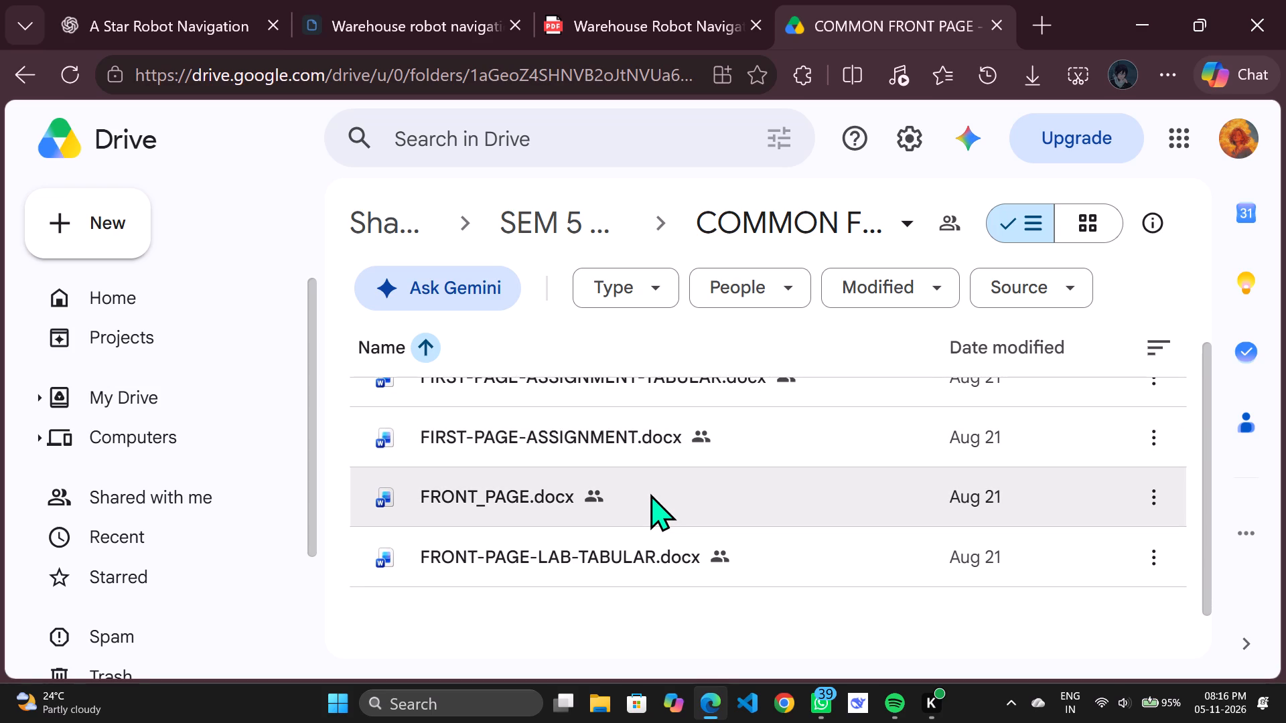
pyautogui.doubleClick(656, 568)
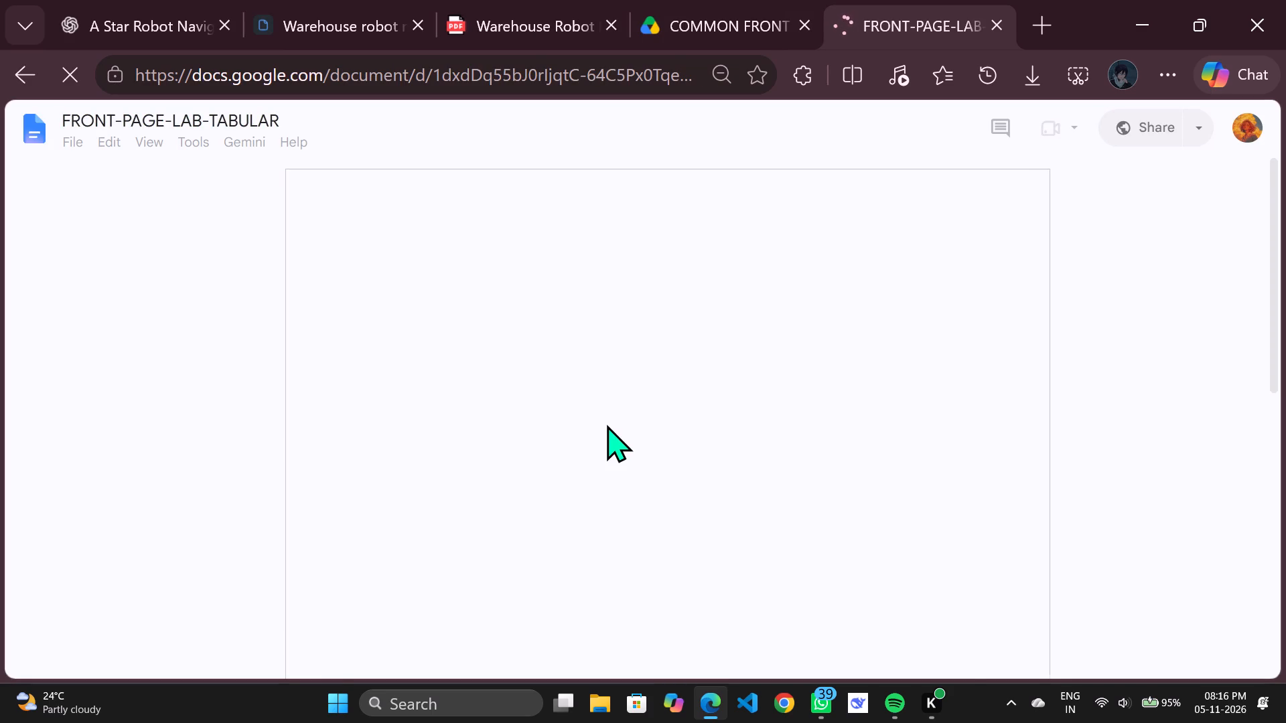
pyautogui.scroll(-2, 607, 424)
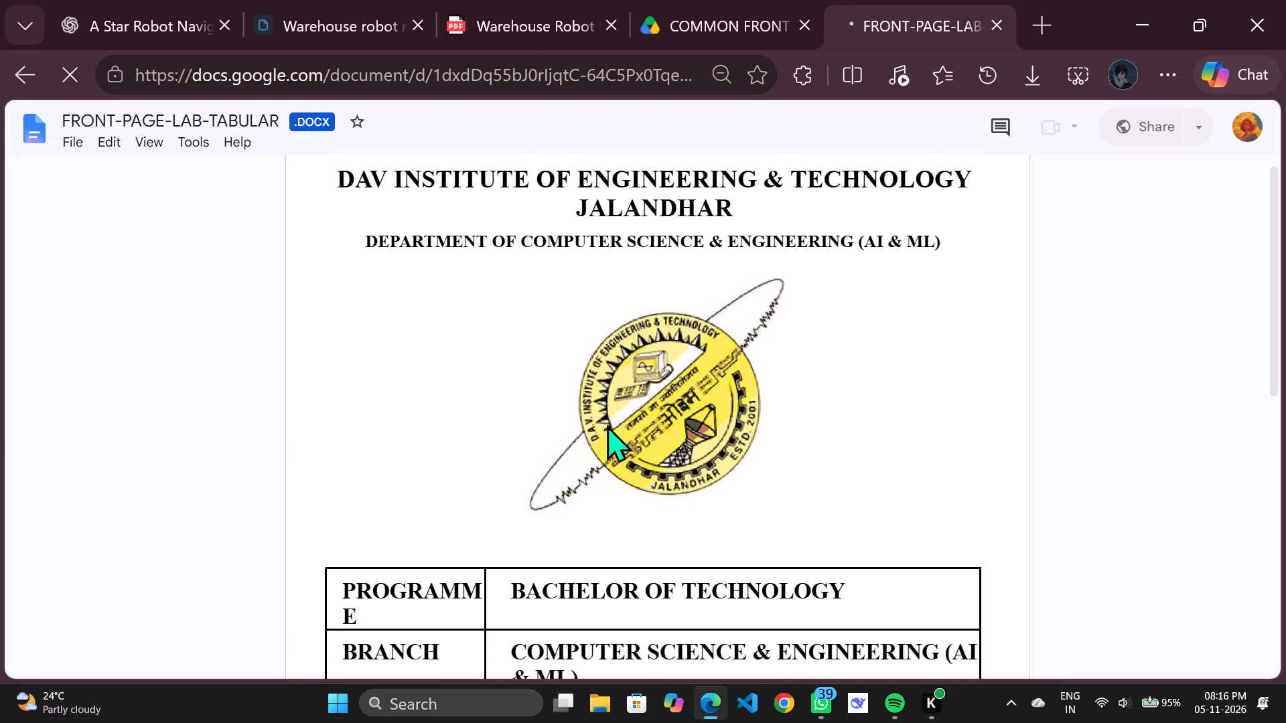
pyautogui.scroll(-3, 607, 424)
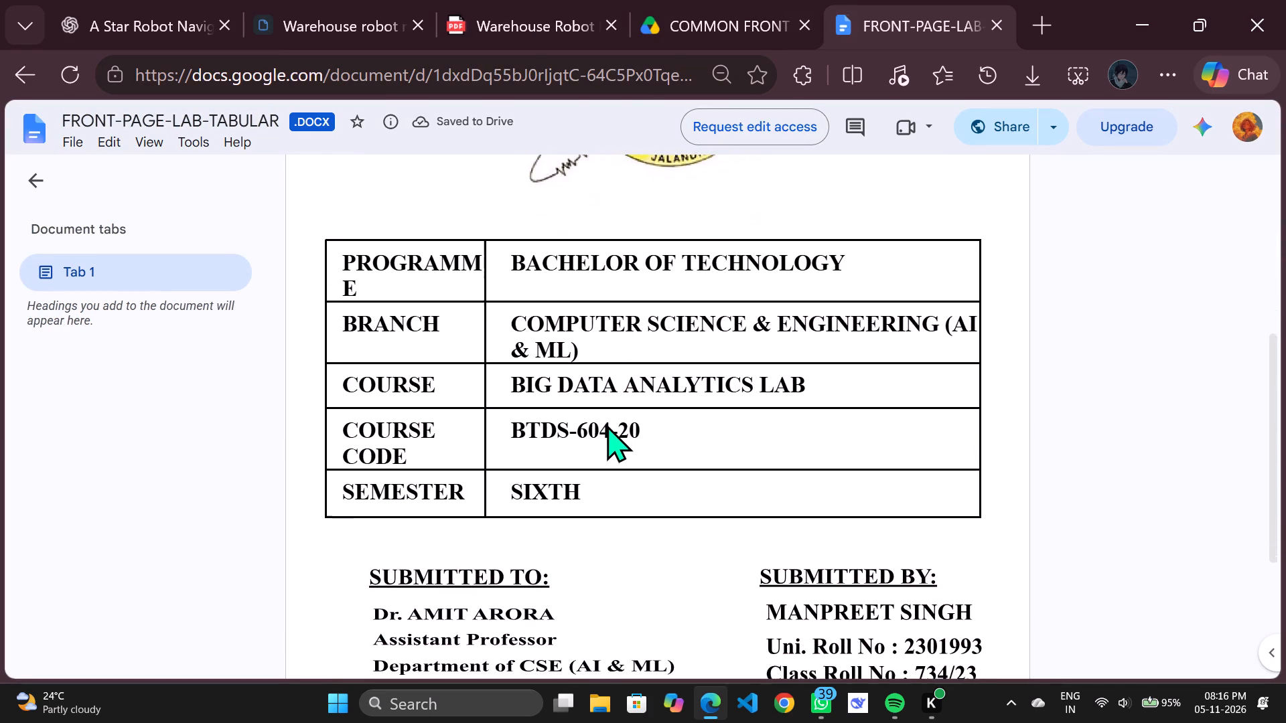
pyautogui.scroll(-1, 607, 424)
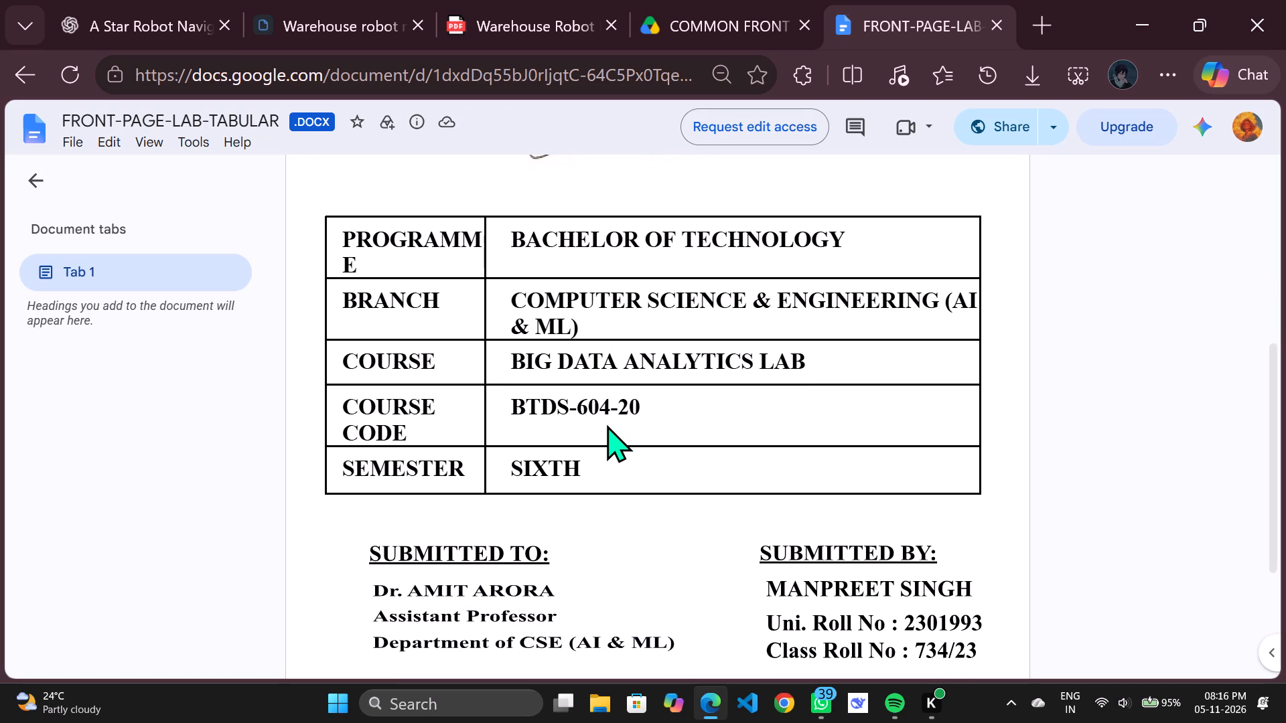
pyautogui.scroll(-2, 607, 424)
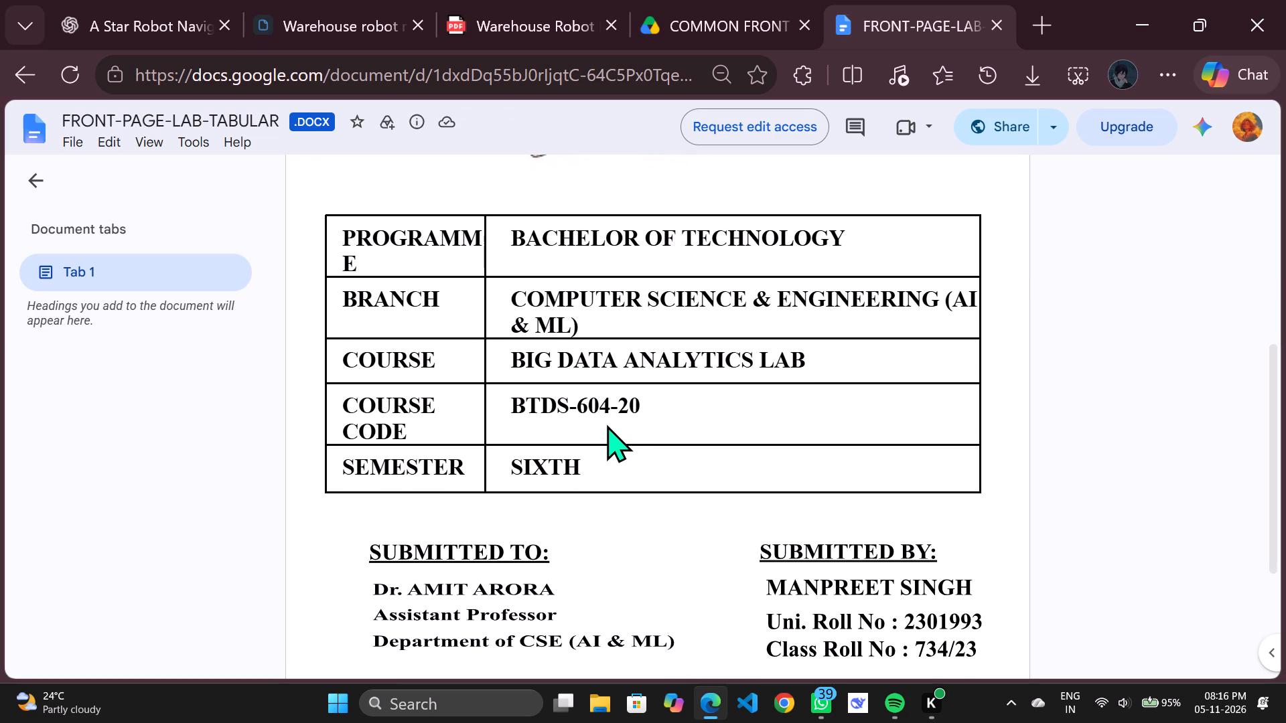
pyautogui.scroll(-3, 607, 424)
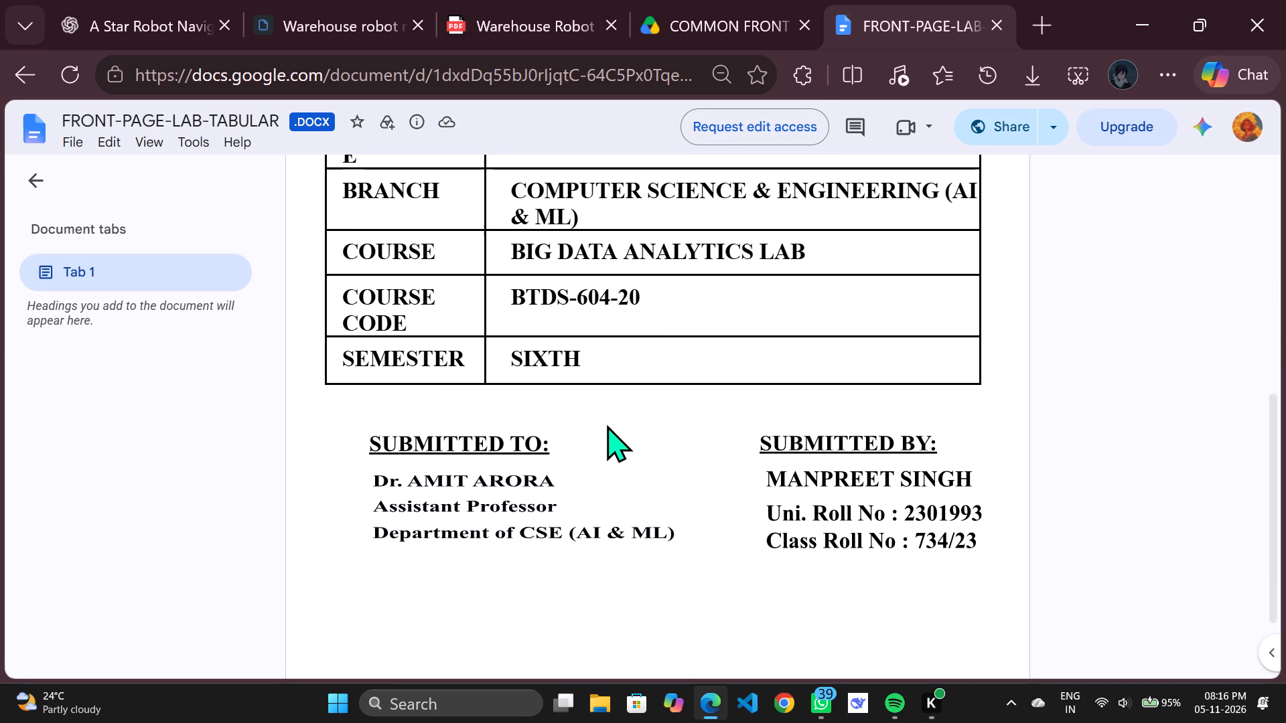
pyautogui.scroll(-1, 607, 424)
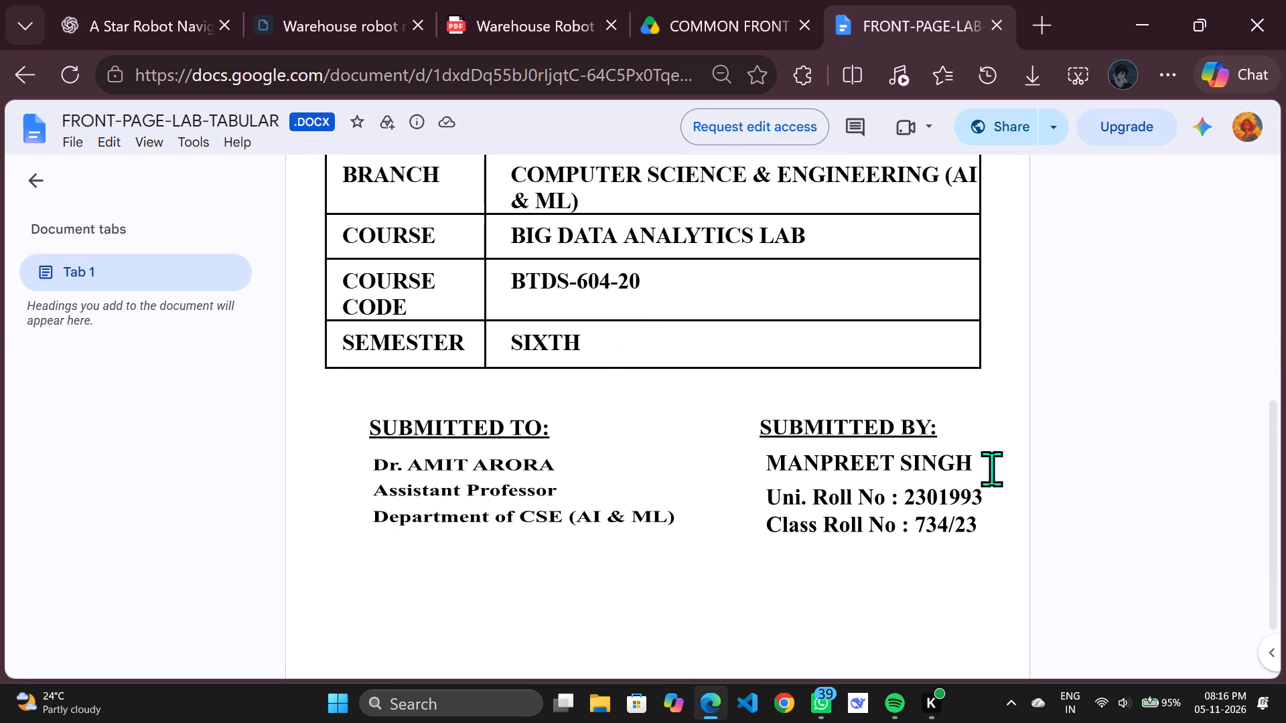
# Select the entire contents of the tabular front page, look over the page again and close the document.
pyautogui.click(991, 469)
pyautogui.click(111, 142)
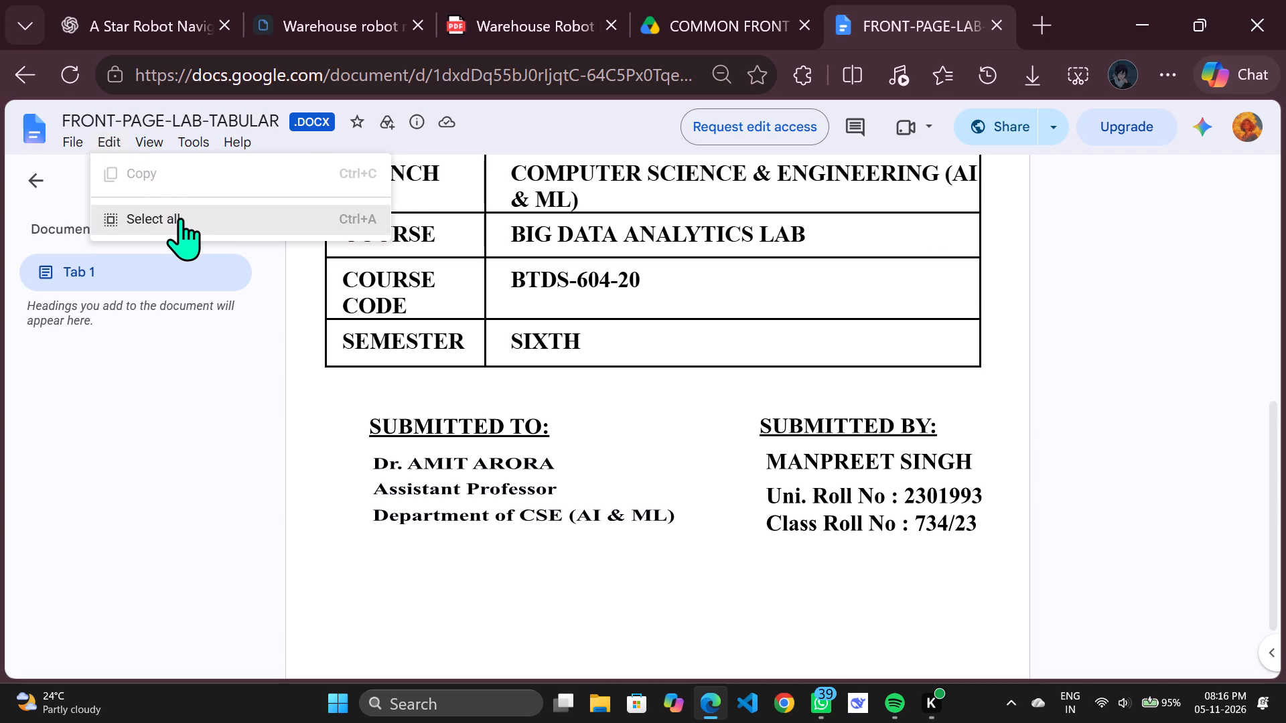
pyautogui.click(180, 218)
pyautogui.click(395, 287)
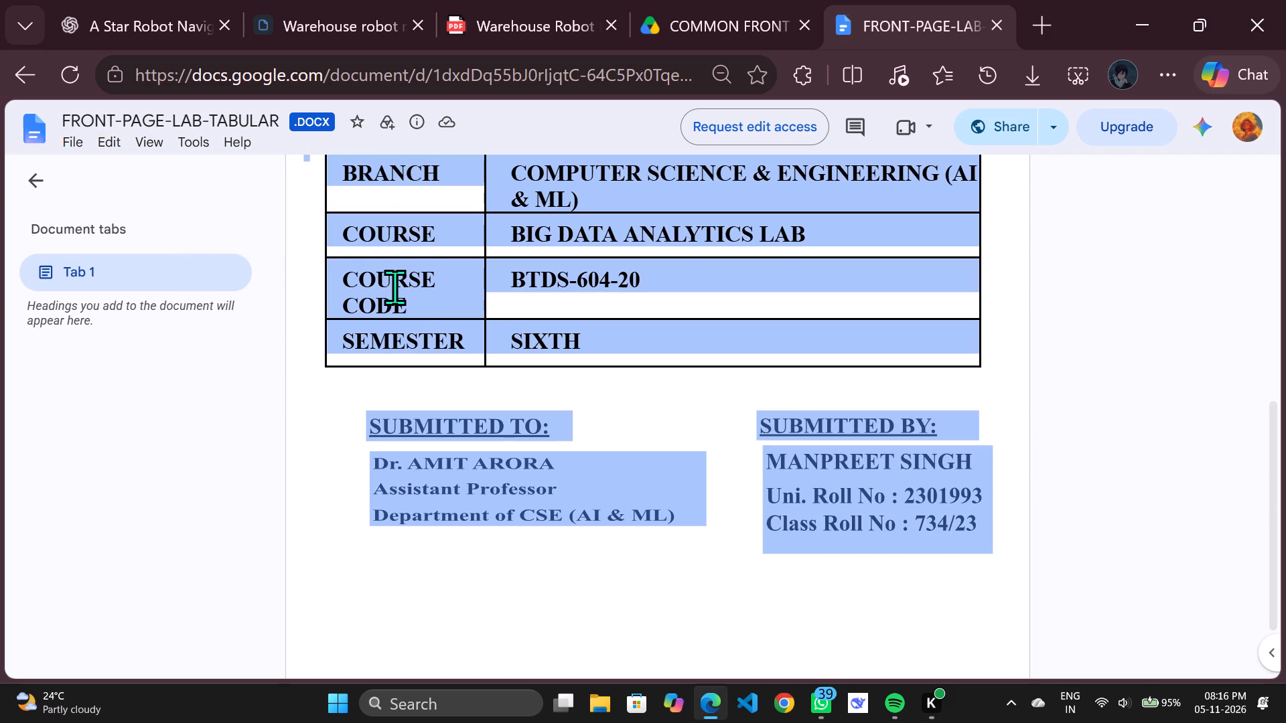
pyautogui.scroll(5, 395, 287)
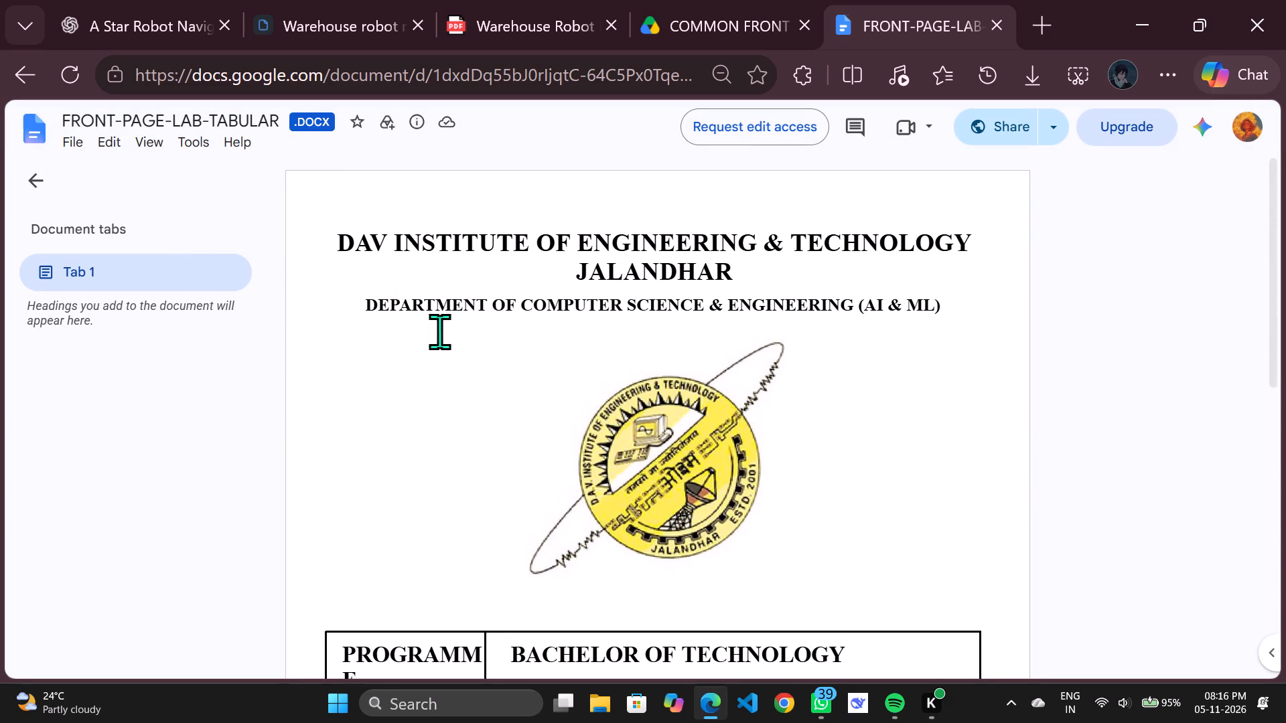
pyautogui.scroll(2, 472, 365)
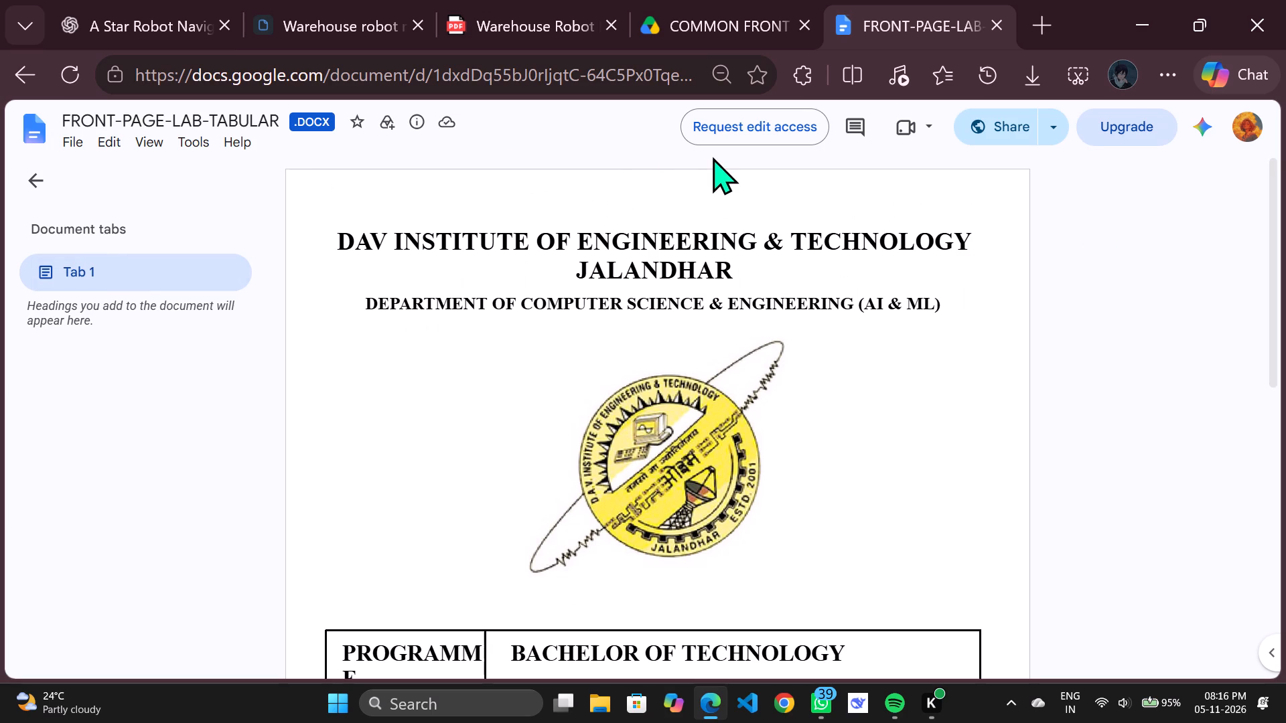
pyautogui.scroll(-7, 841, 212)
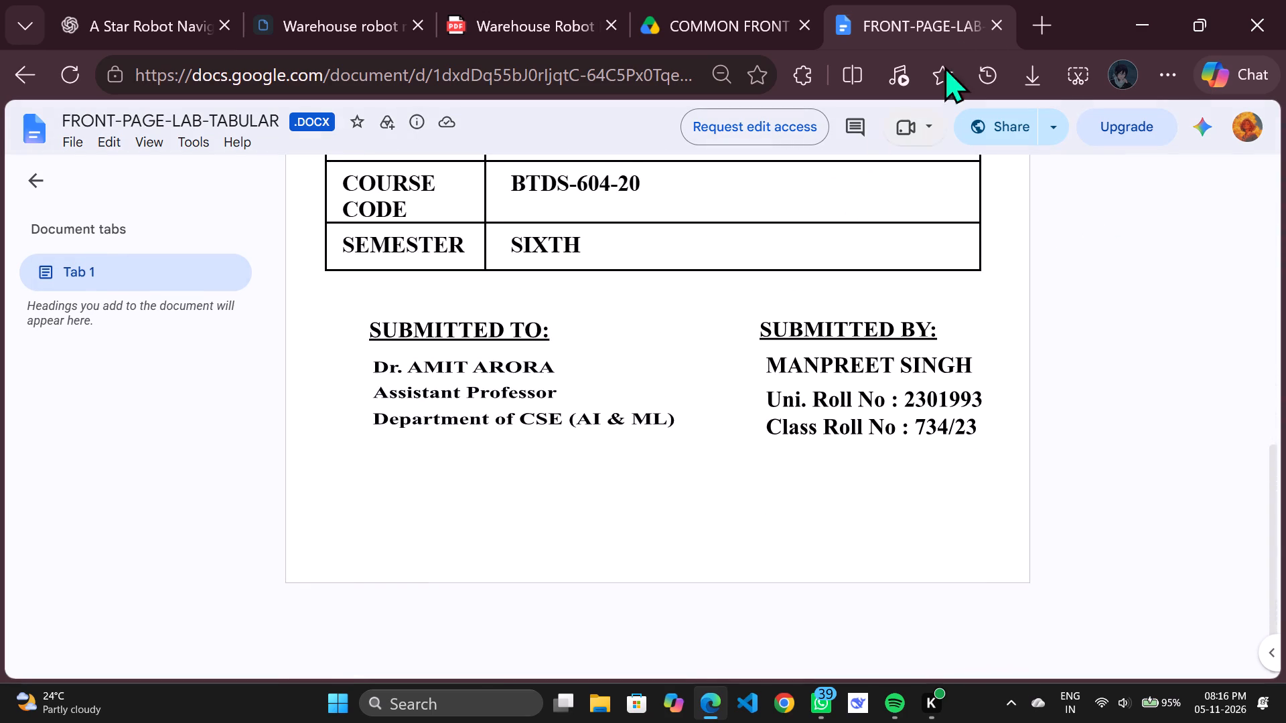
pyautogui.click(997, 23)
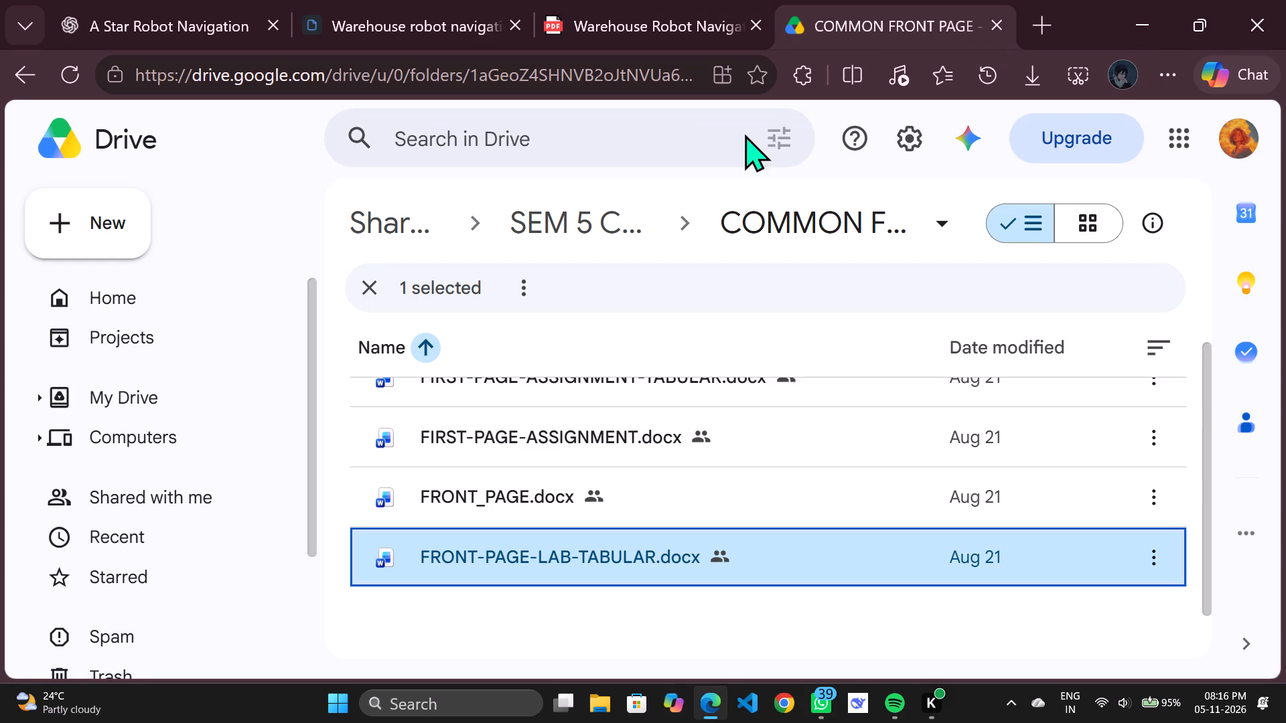
# Open FRONT_PAGE.docx from the folder and examine its cover page heading, logo and submission details.
pyautogui.scroll(1, 645, 399)
pyautogui.click(610, 488)
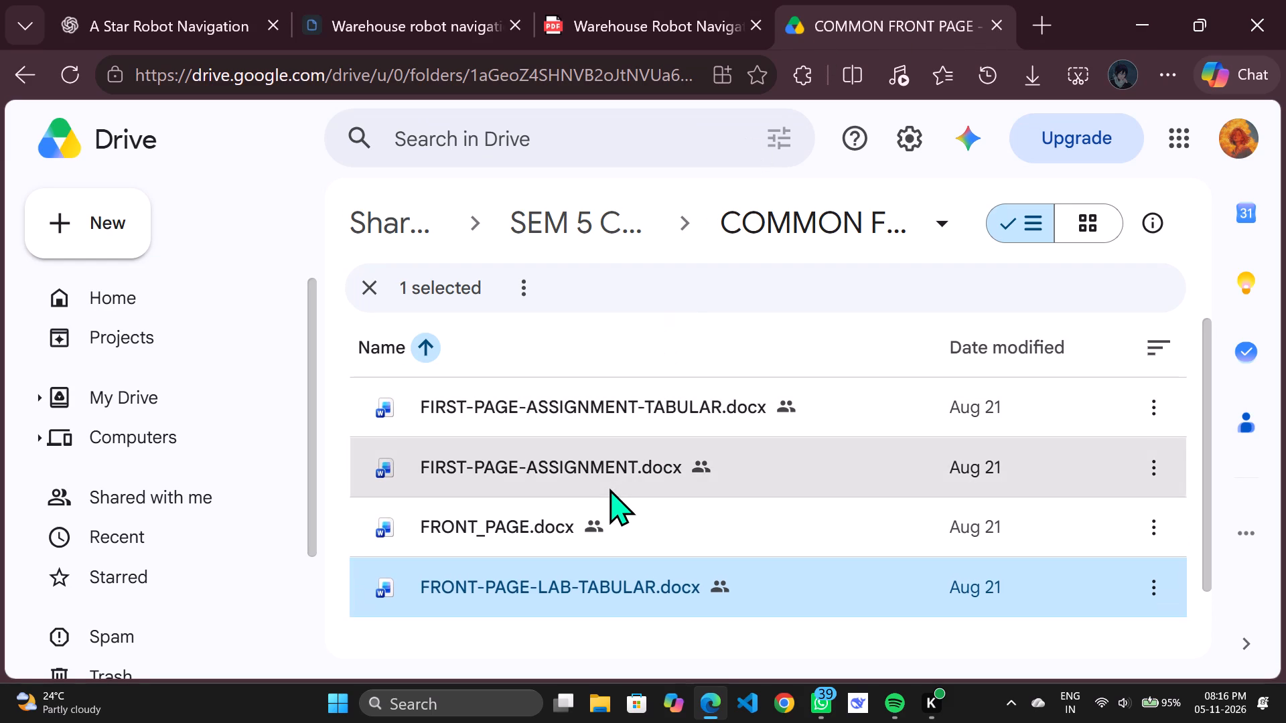
pyautogui.scroll(1, 610, 488)
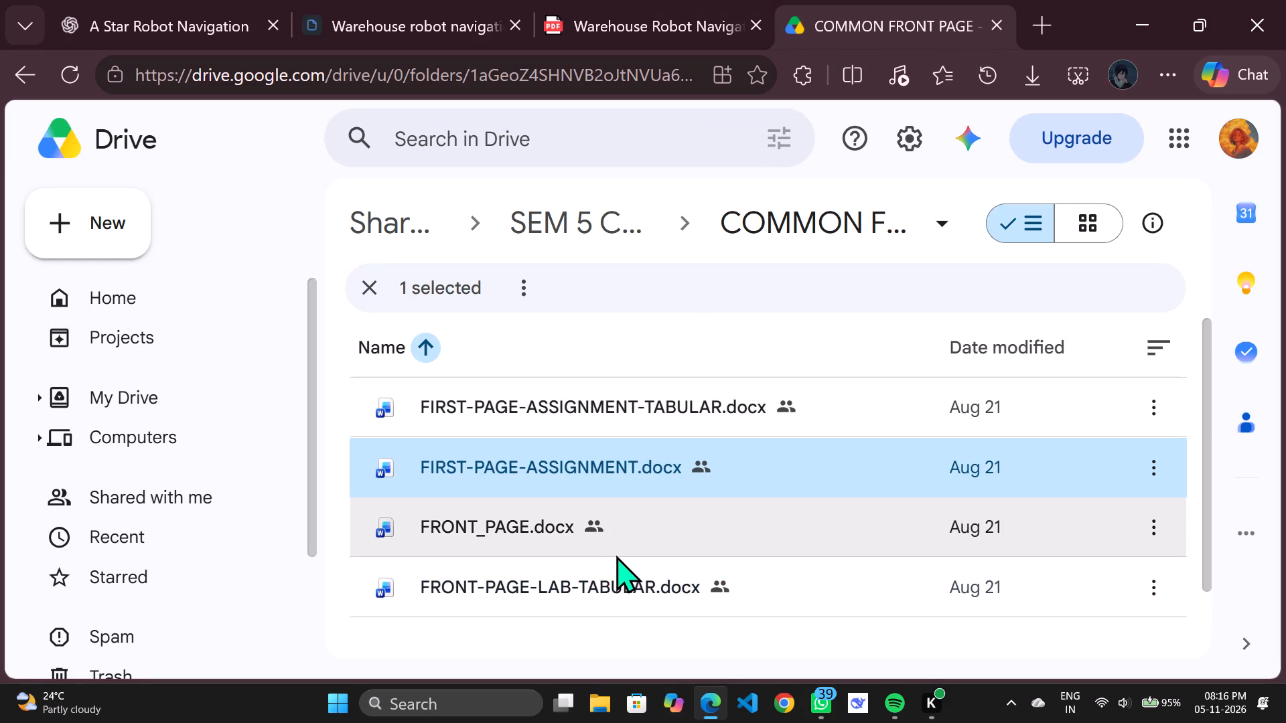
pyautogui.tripleClick(623, 543)
pyautogui.scroll(-1, 623, 543)
pyautogui.scroll(-1, 608, 458)
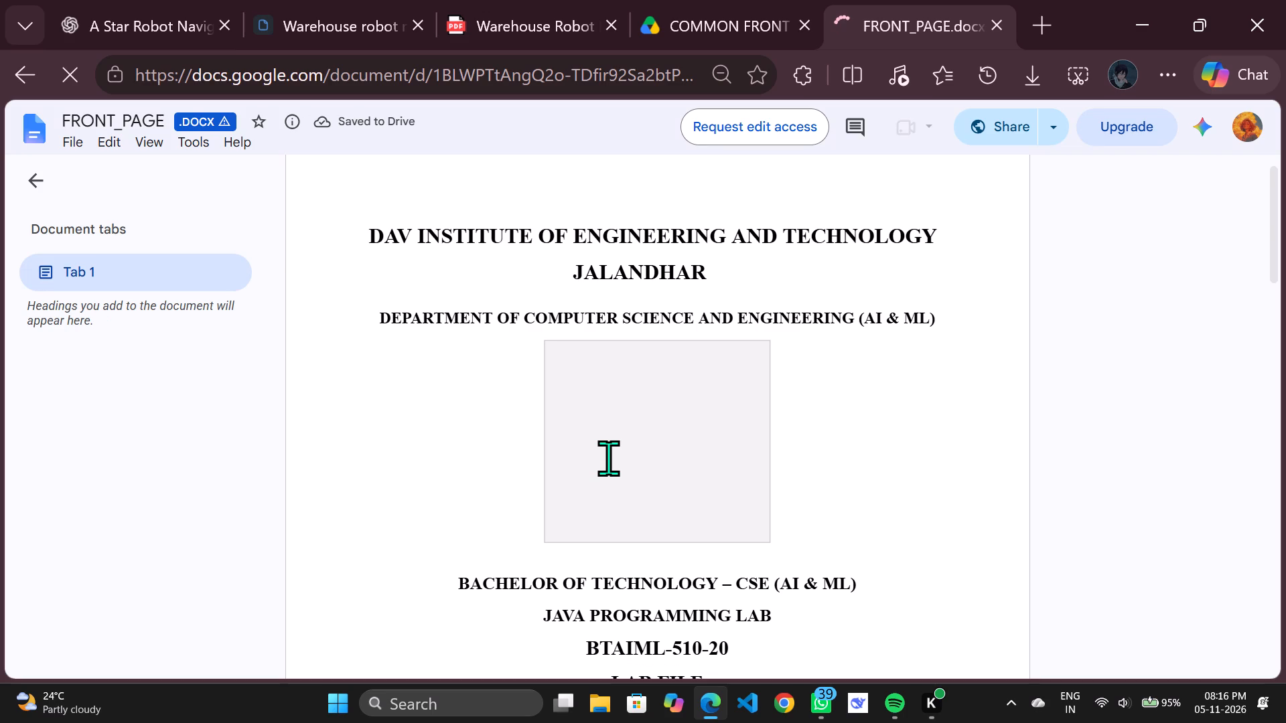
pyautogui.scroll(-2, 608, 458)
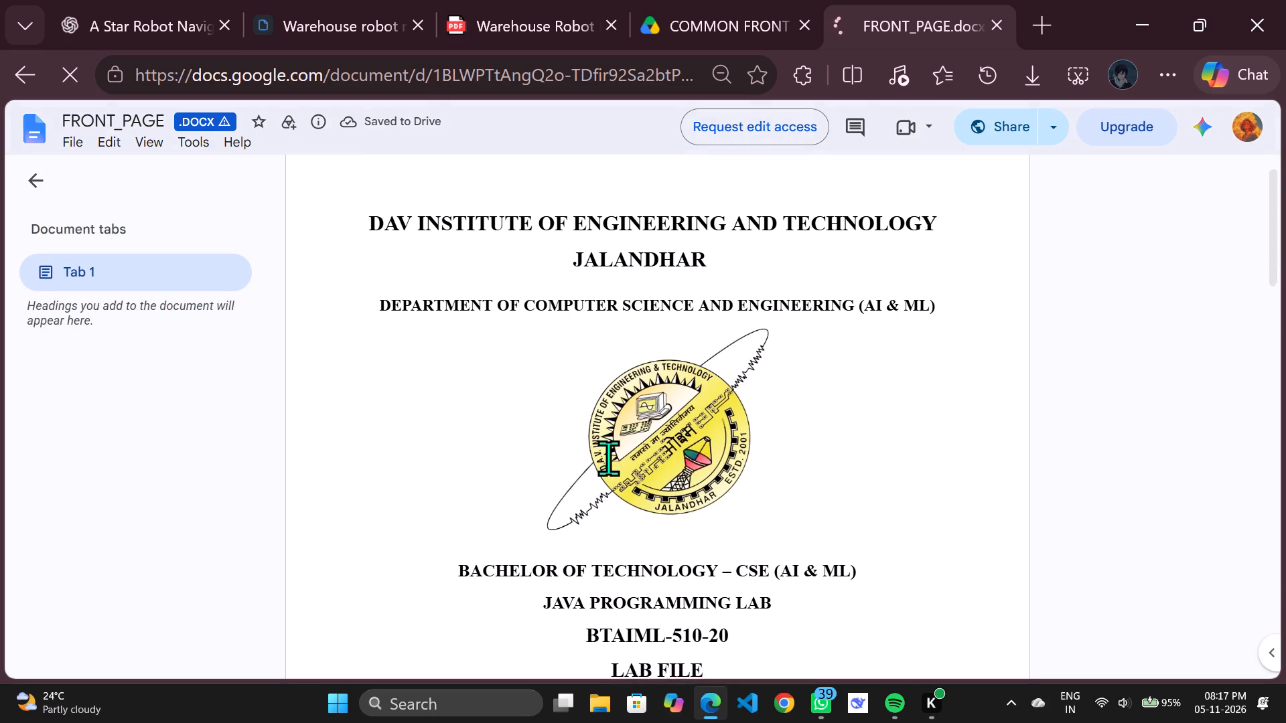
pyautogui.scroll(-3, 608, 458)
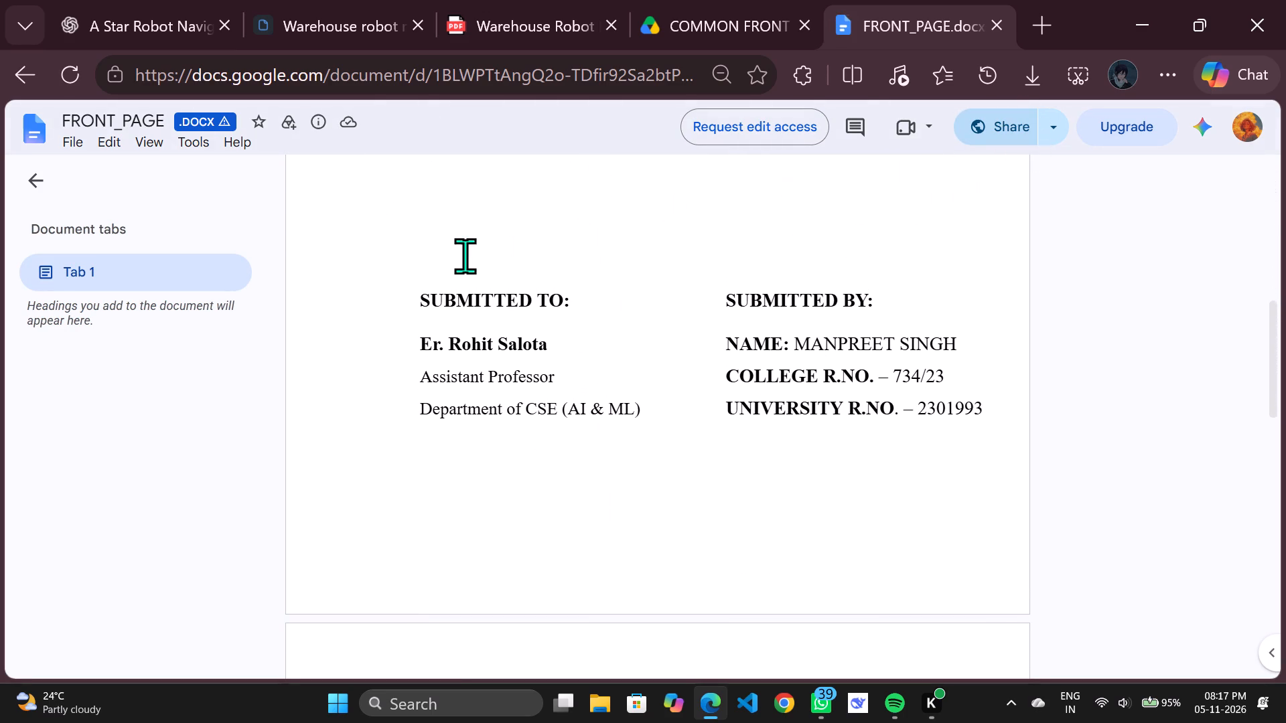
# Download FRONT_PAGE as a Microsoft Word (.docx) file, save it to the computer and close the document.
pyautogui.click(72, 141)
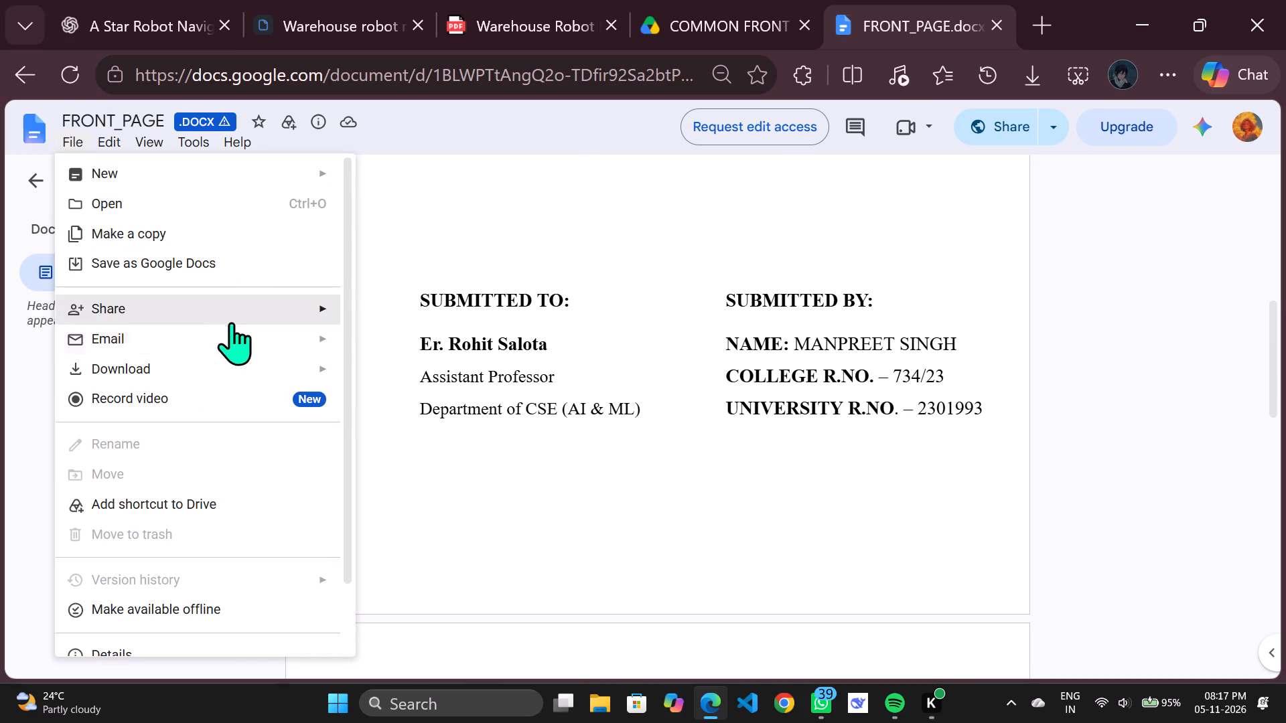
pyautogui.scroll(-2, 233, 329)
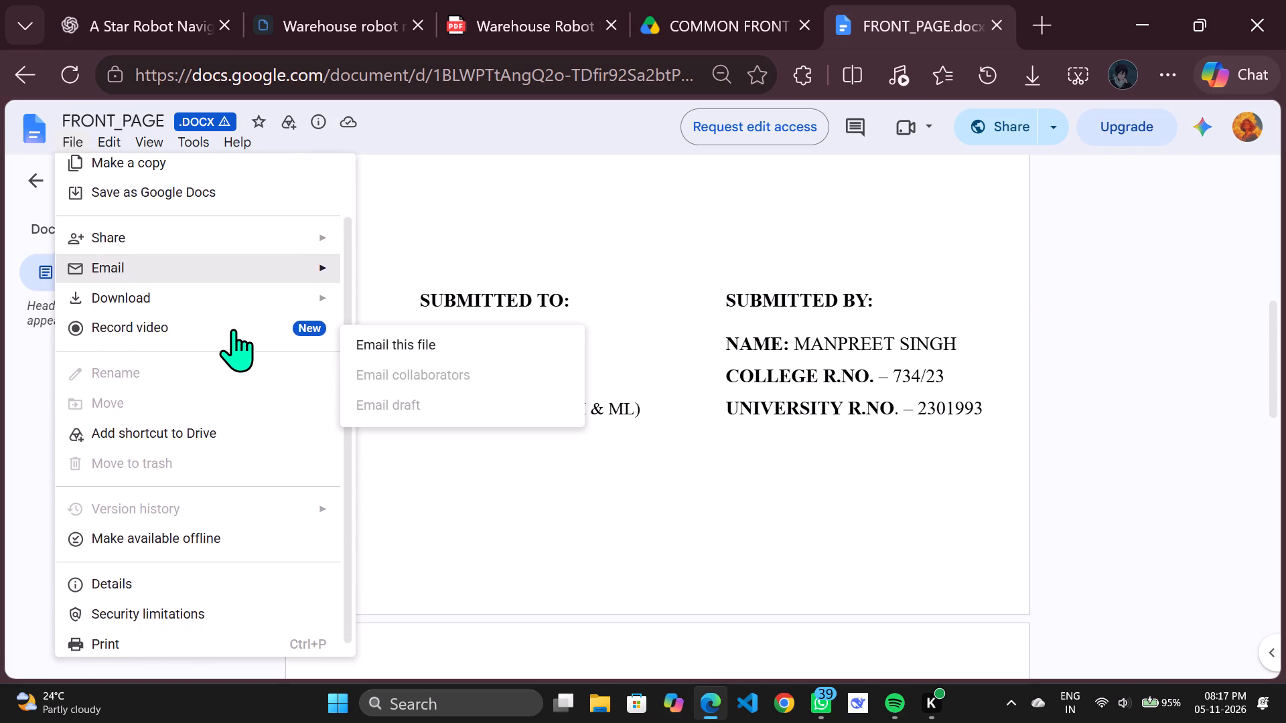
pyautogui.scroll(-4, 233, 329)
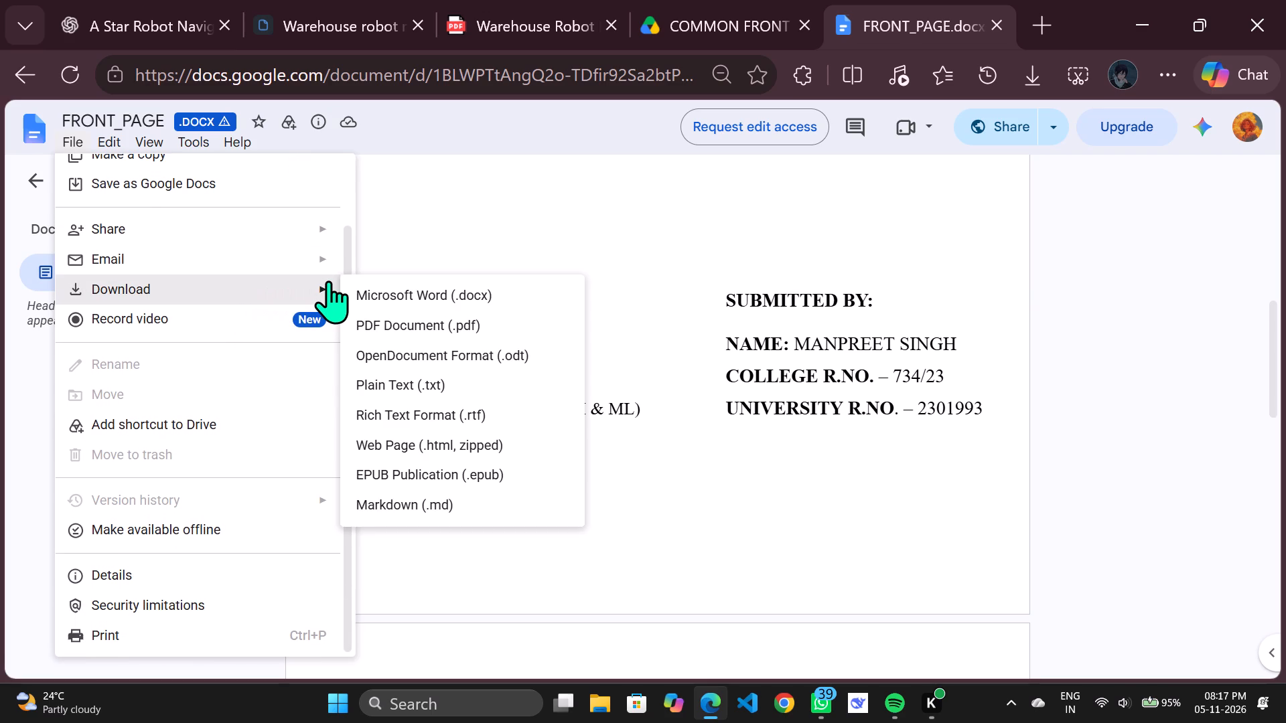
pyautogui.click(374, 302)
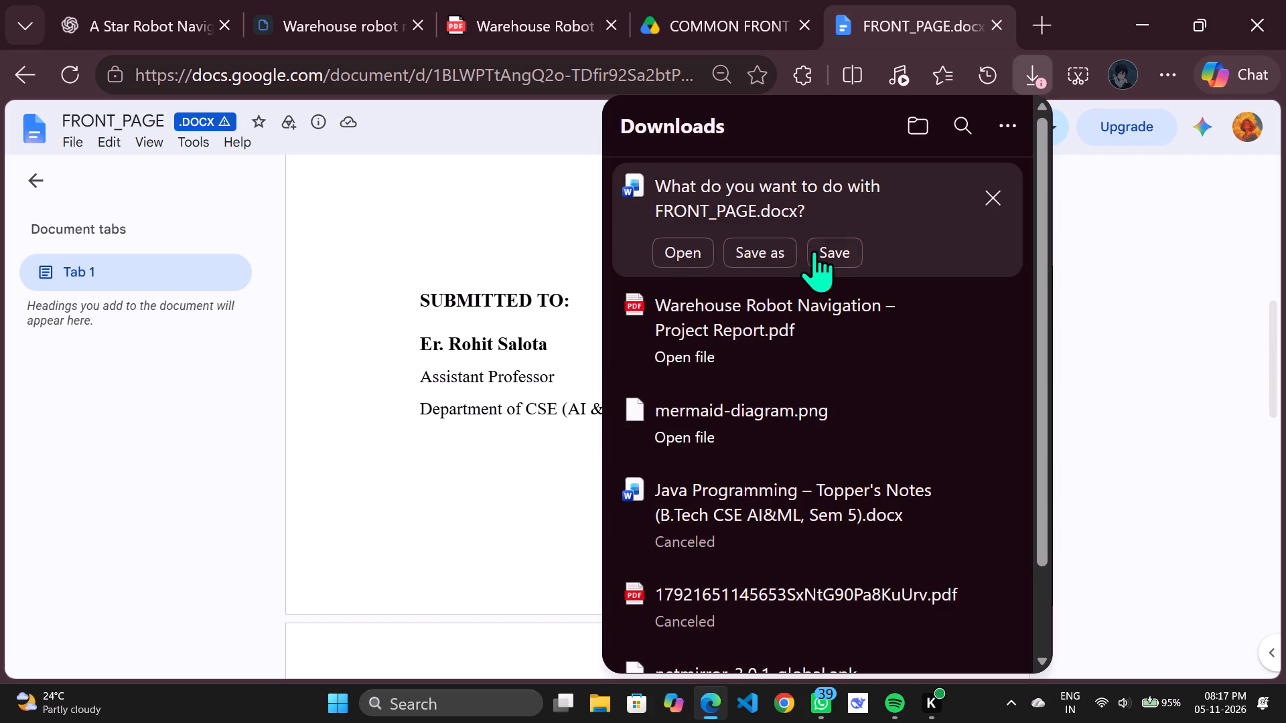
pyautogui.click(825, 250)
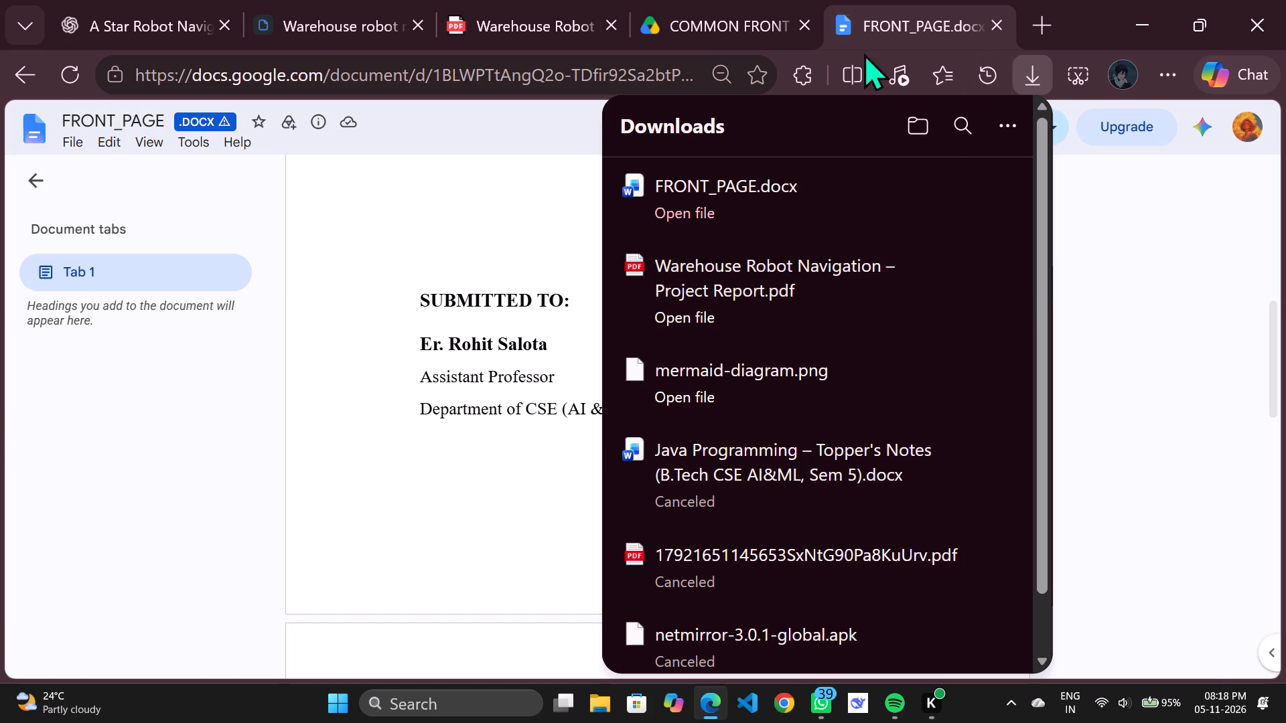
pyautogui.click(1003, 17)
# Open a new browser tab and close the COMMON FRONT PAGE Drive tab.
pyautogui.click(1028, 19)
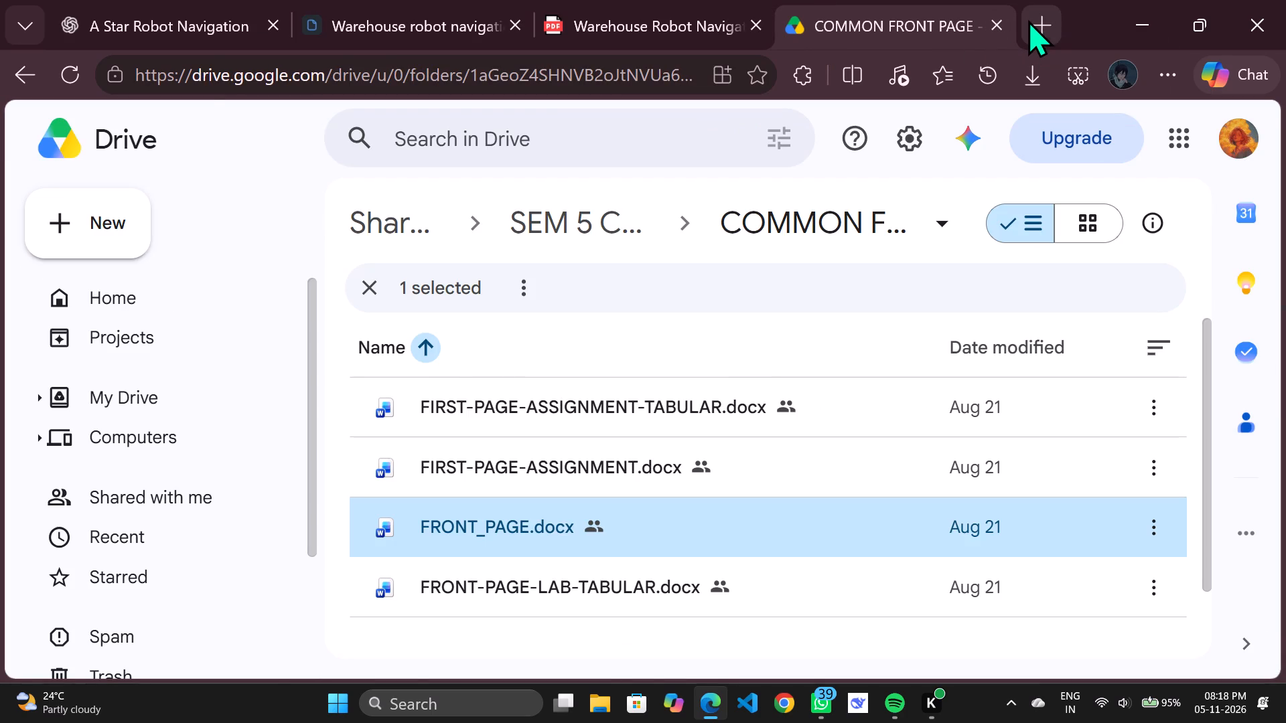
pyautogui.click(798, 24)
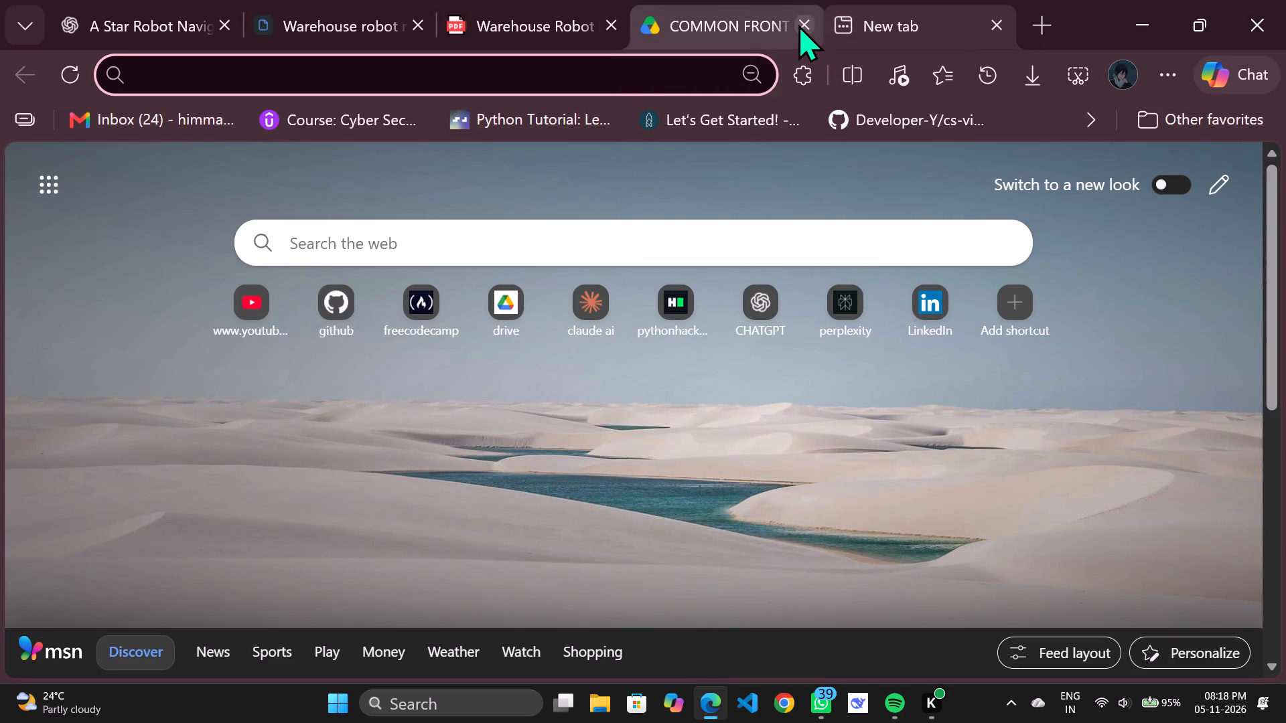
# Open Word for the web and upload the downloaded FRONT_PAGE.docx to open it for editing.
pyautogui.click(40, 179)
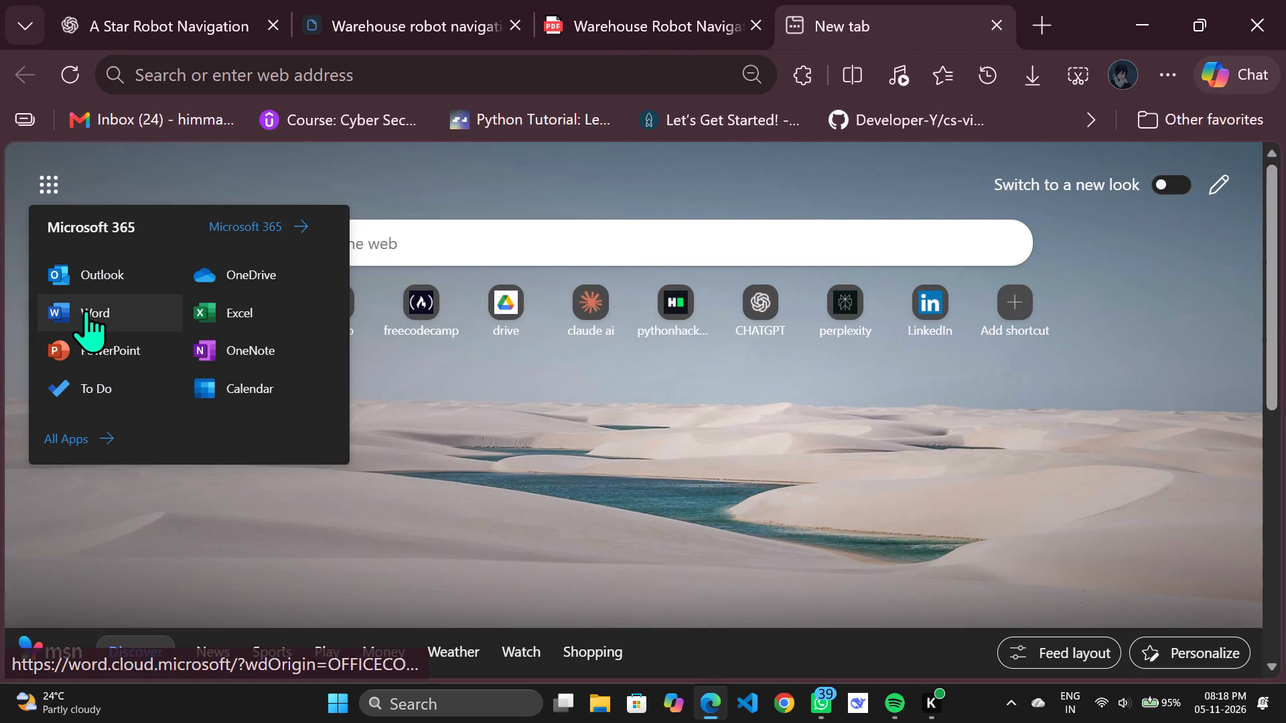
pyautogui.click(86, 310)
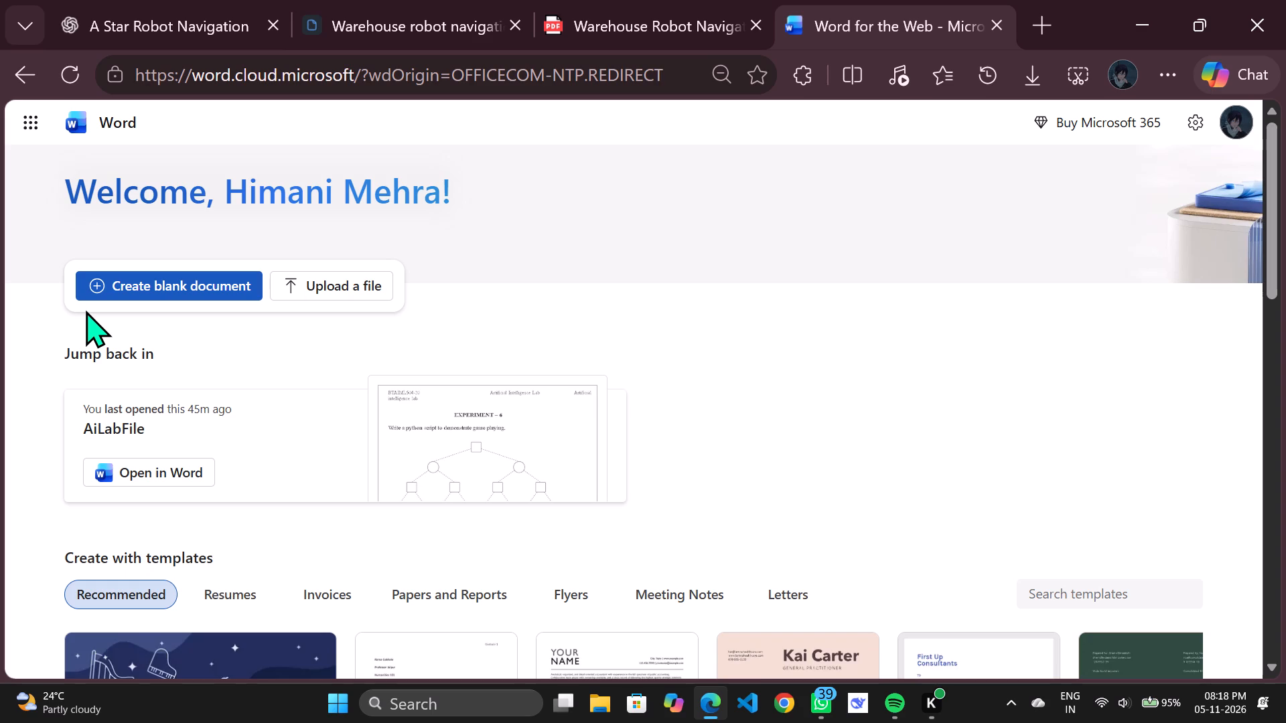
pyautogui.click(316, 291)
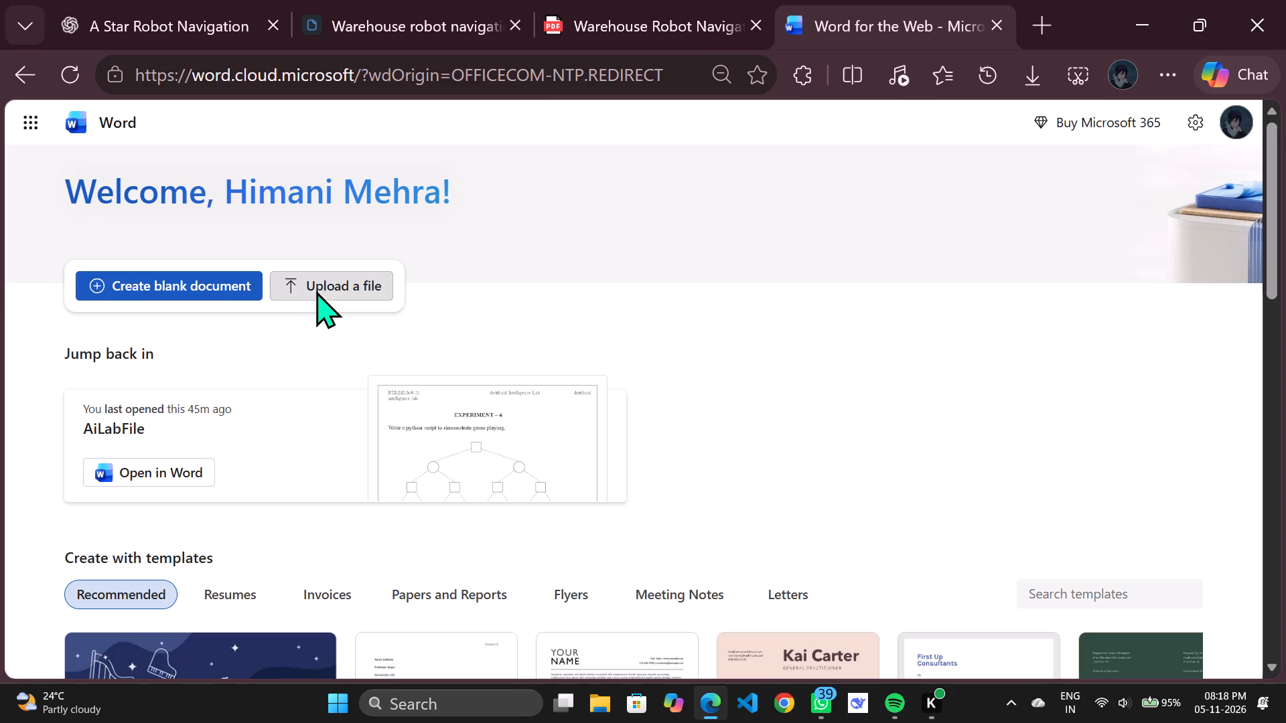
pyautogui.doubleClick(195, 199)
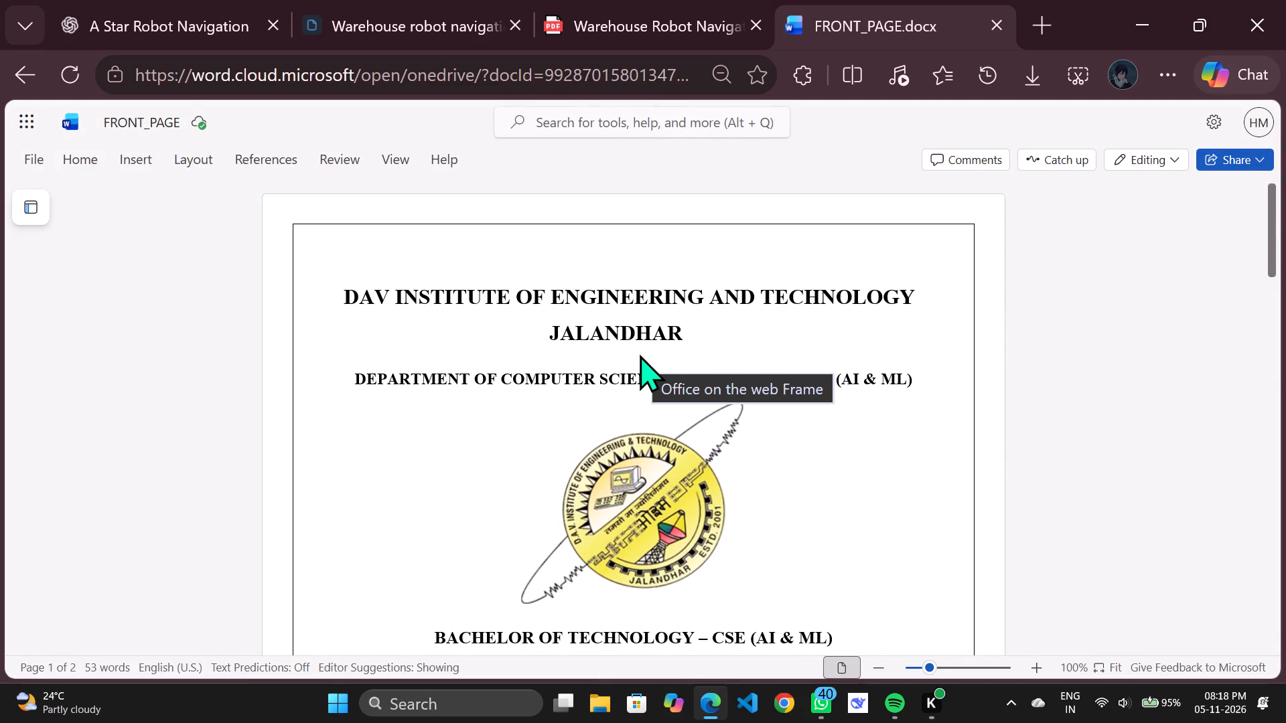
# Examine the FRONT_PAGE cover, zooming in on the degree, lab title, course code and lab file lines.
pyautogui.scroll(-1, 640, 354)
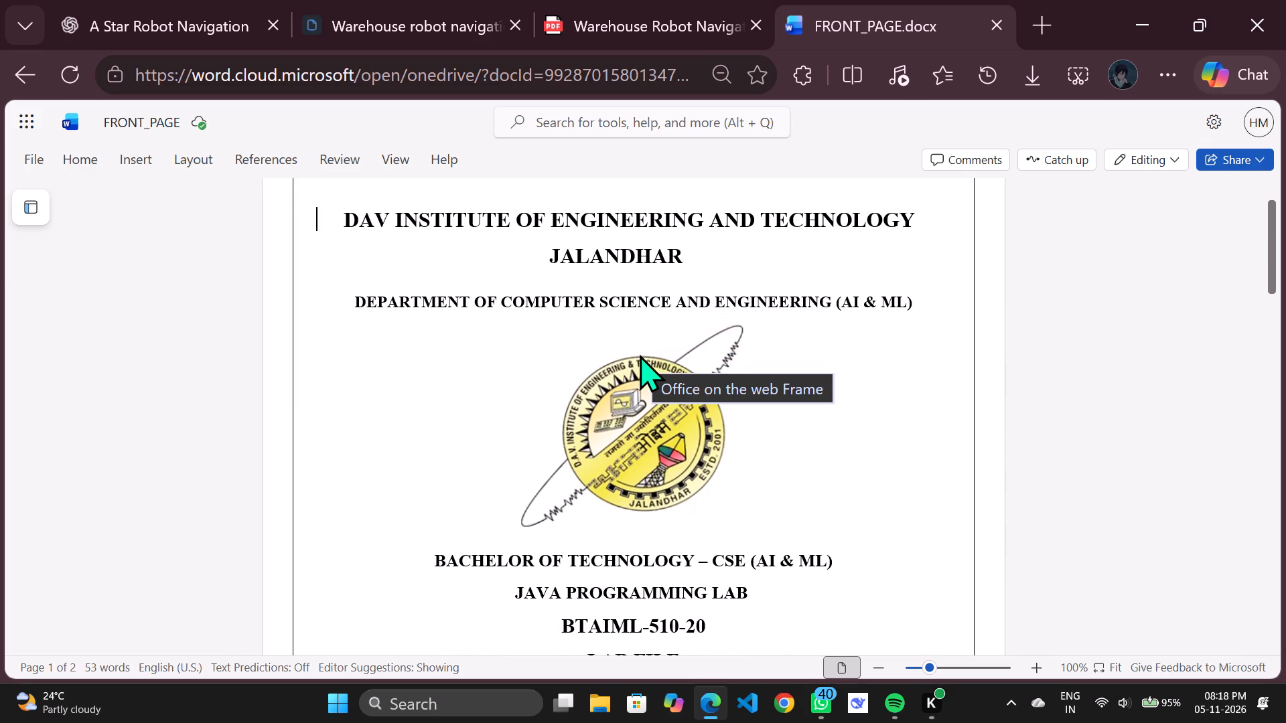
pyautogui.scroll(-3, 640, 354)
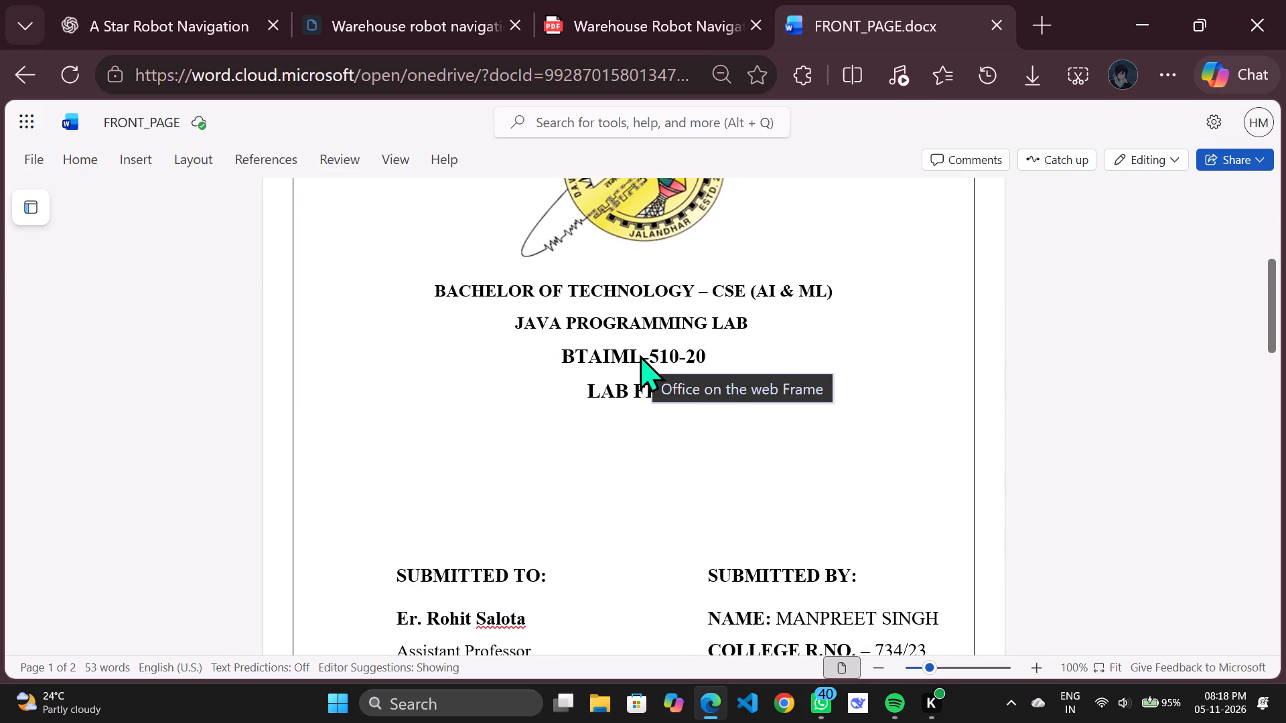
pyautogui.scroll(-1, 640, 354)
pyautogui.hscroll(-2, 640, 354)
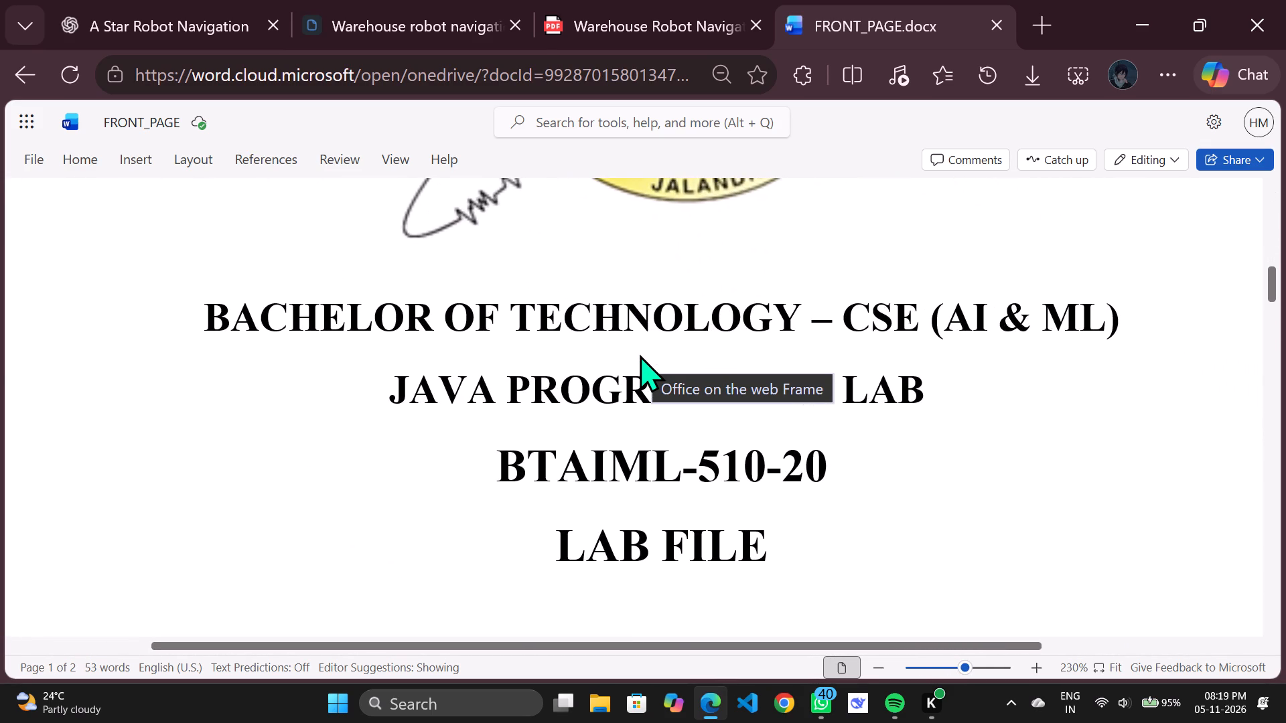
pyautogui.scroll(-1, 831, 439)
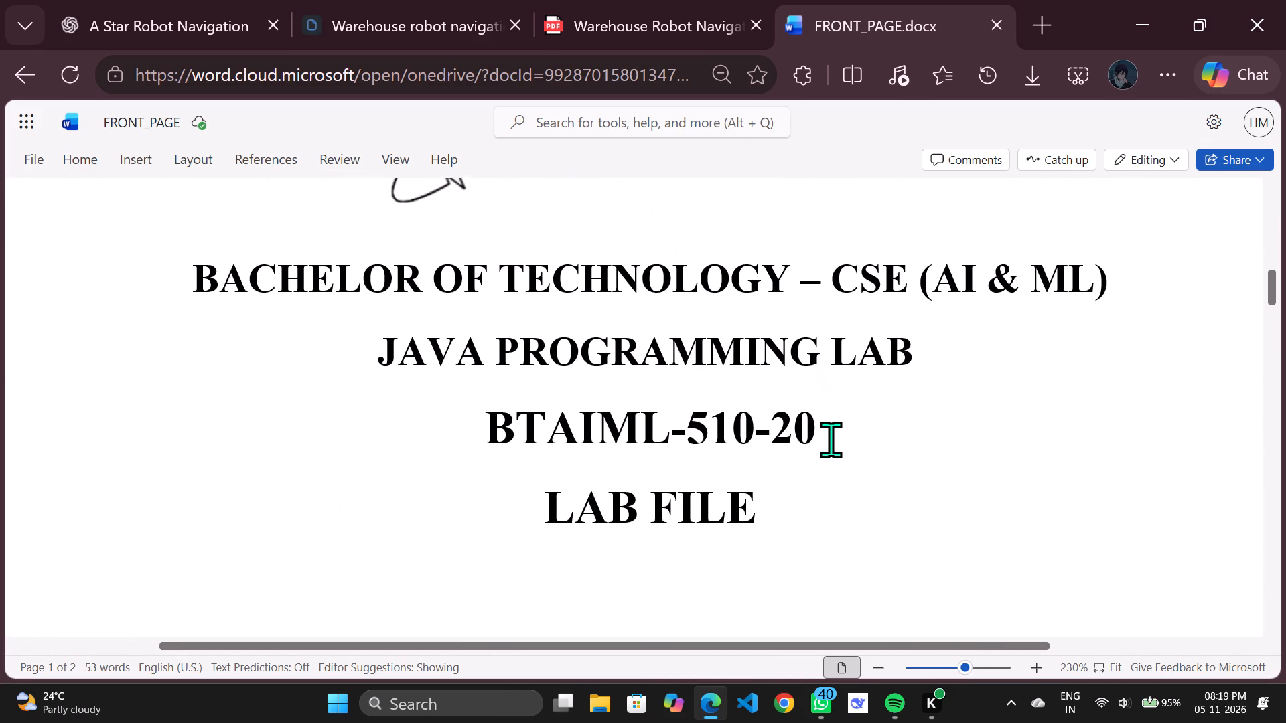
pyautogui.scroll(-2, 831, 439)
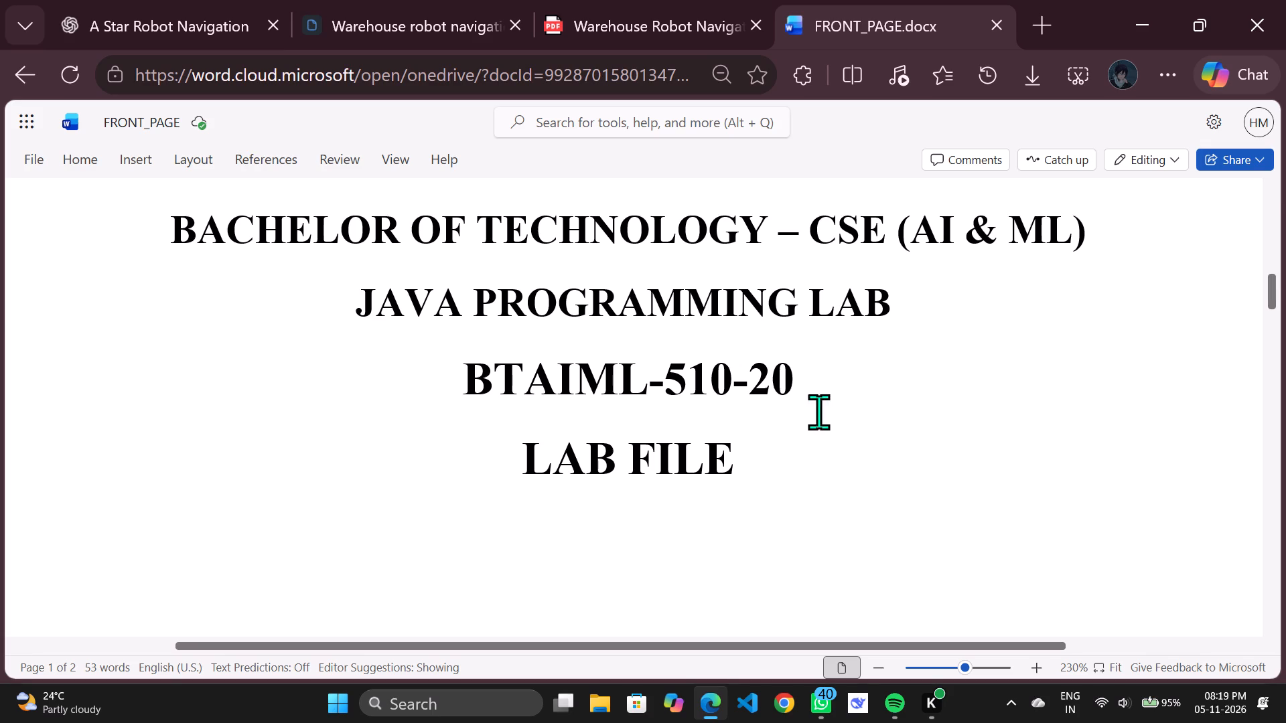
# Open Google Drive in a new tab and open the 5th sem Syallabus PDF from the Syllabus folder of SEM 5 CSE AIML-Drive.
pyautogui.click(1035, 23)
pyautogui.doubleClick(491, 305)
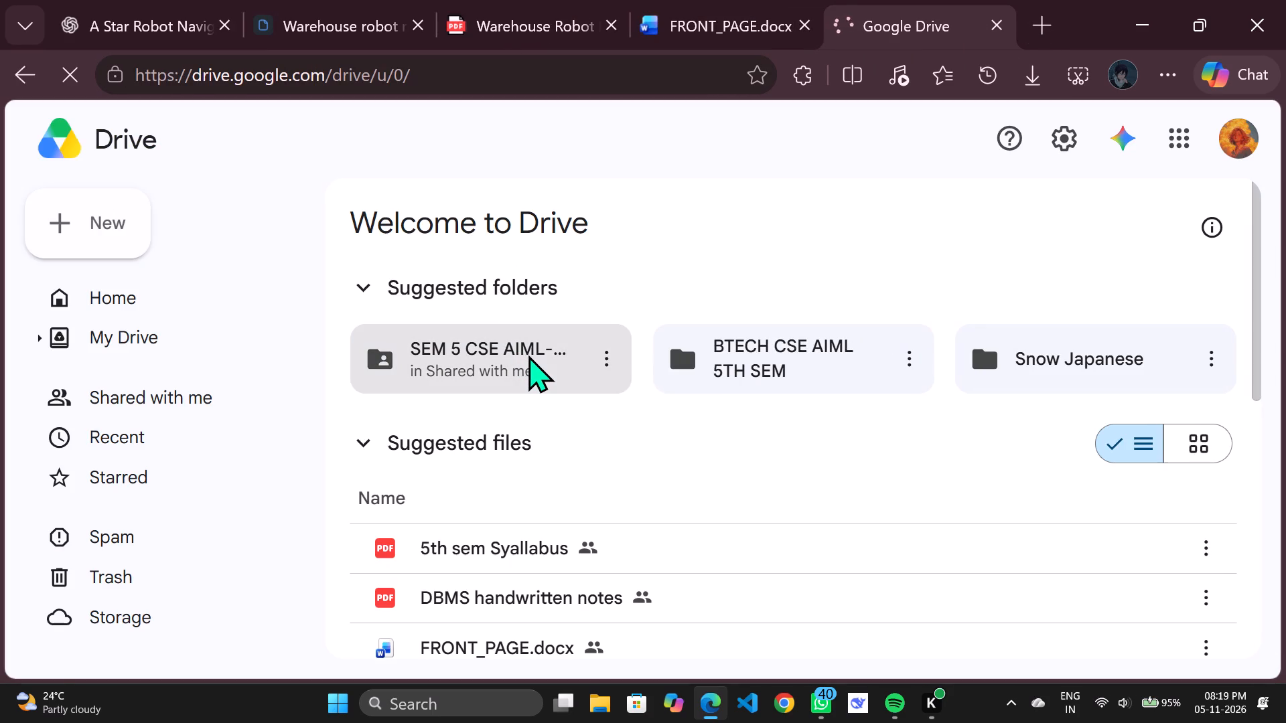
pyautogui.doubleClick(528, 355)
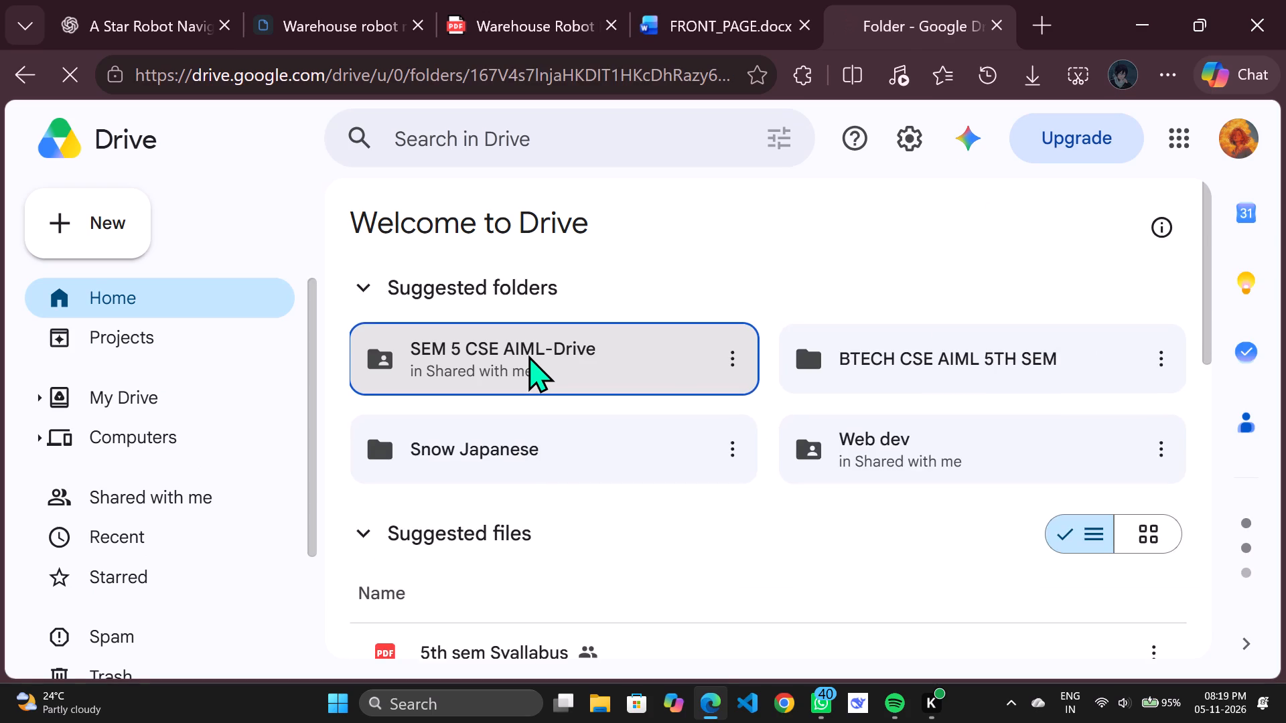
pyautogui.scroll(-8, 635, 504)
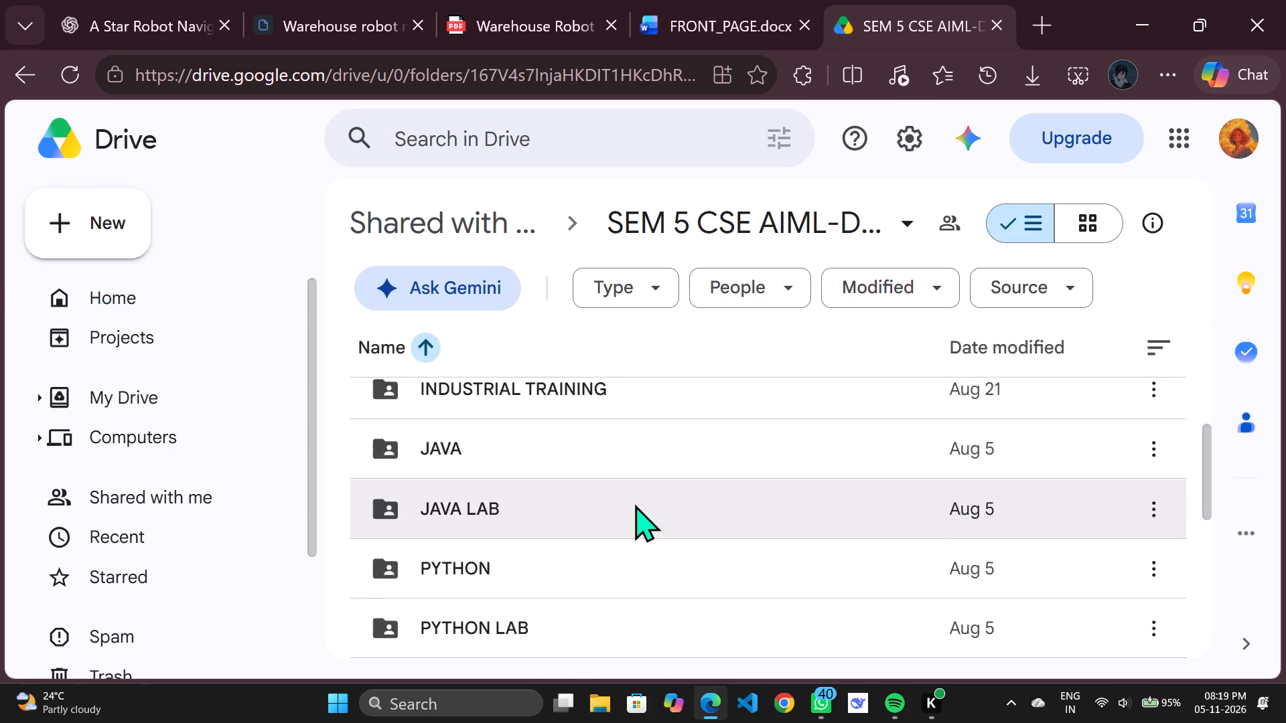
pyautogui.scroll(-3, 635, 504)
pyautogui.click(635, 504)
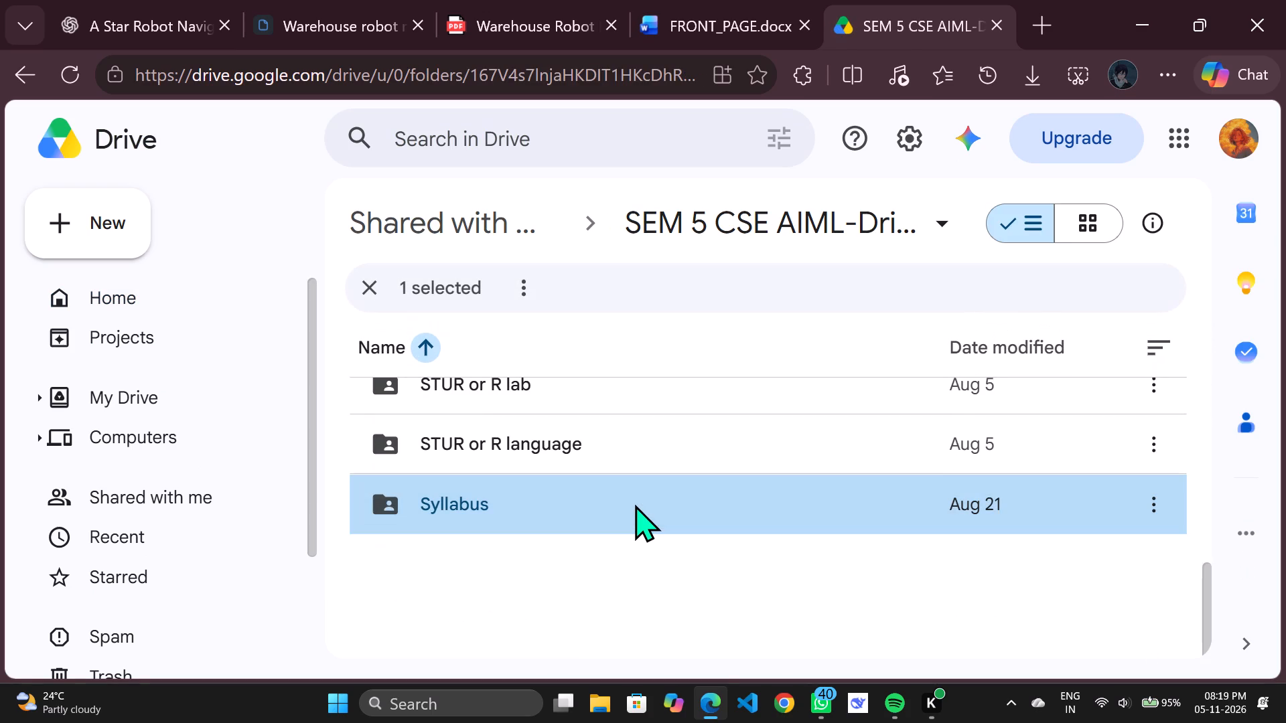
pyautogui.doubleClick(635, 504)
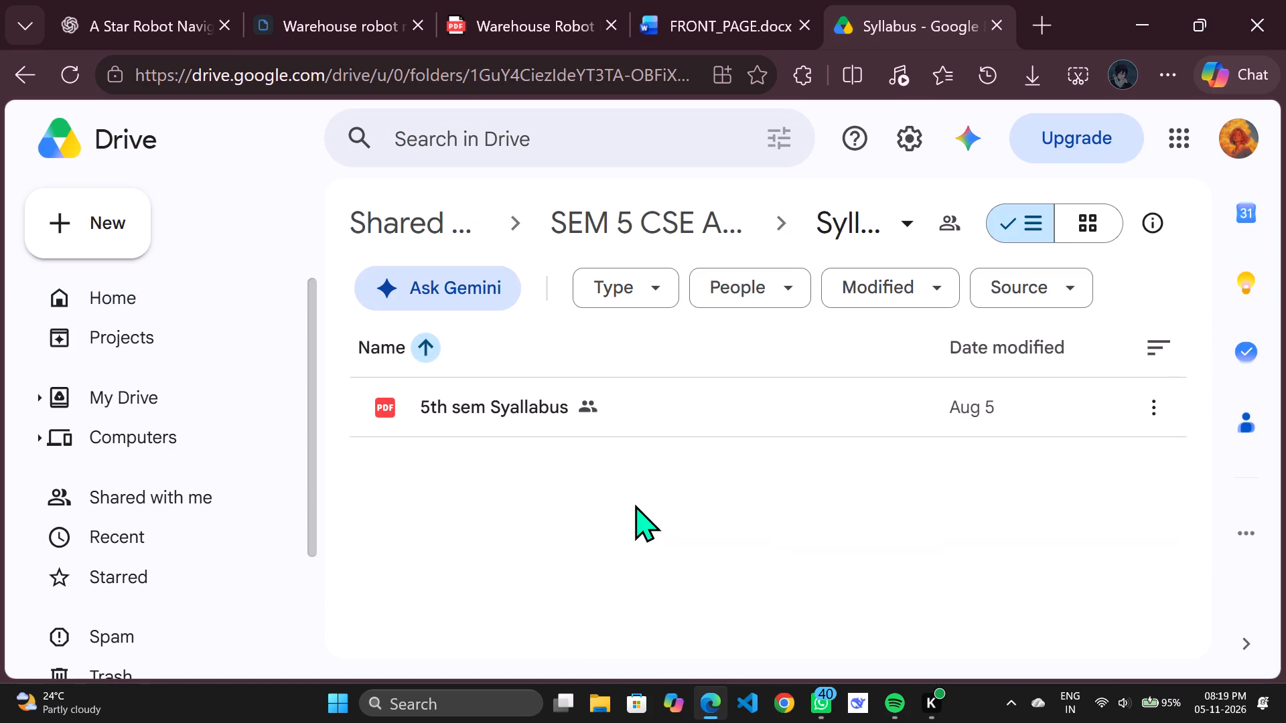
pyautogui.doubleClick(630, 400)
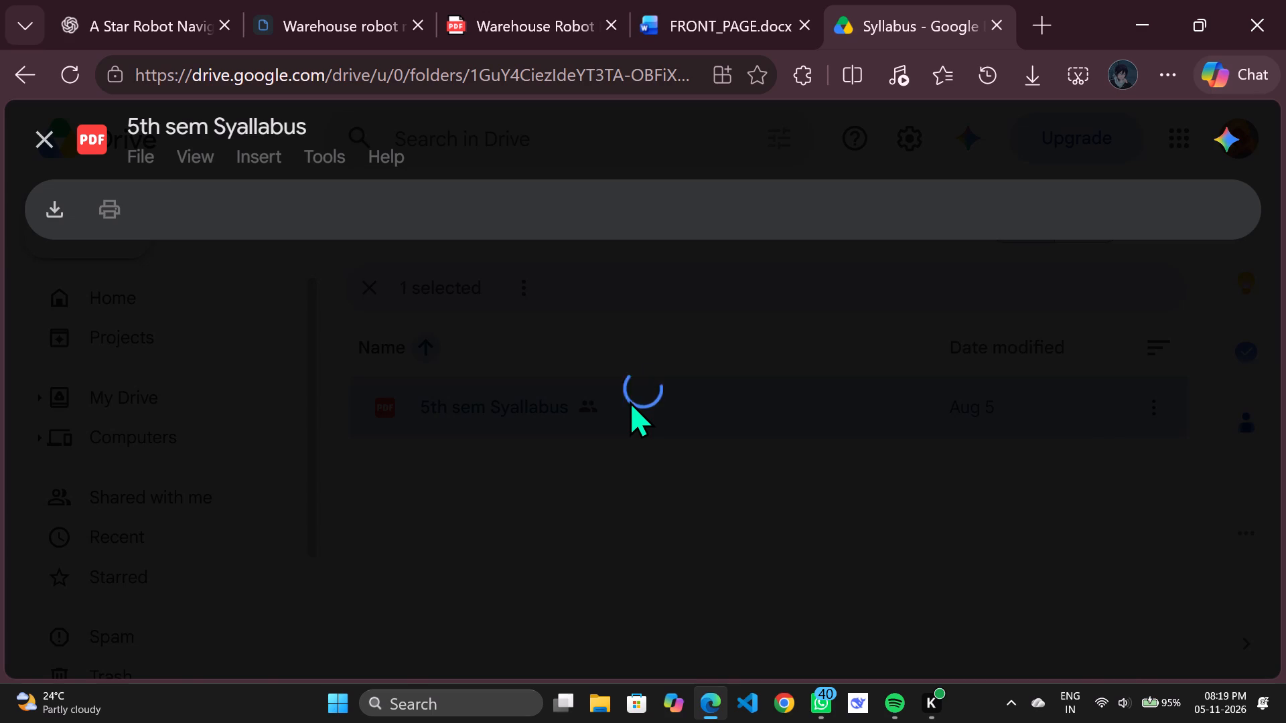
# Look through the syllabus table for lab names and codes, try selecting the Statistical Computing Techniques using R lab title, and close the PDF.
pyautogui.scroll(-5, 630, 400)
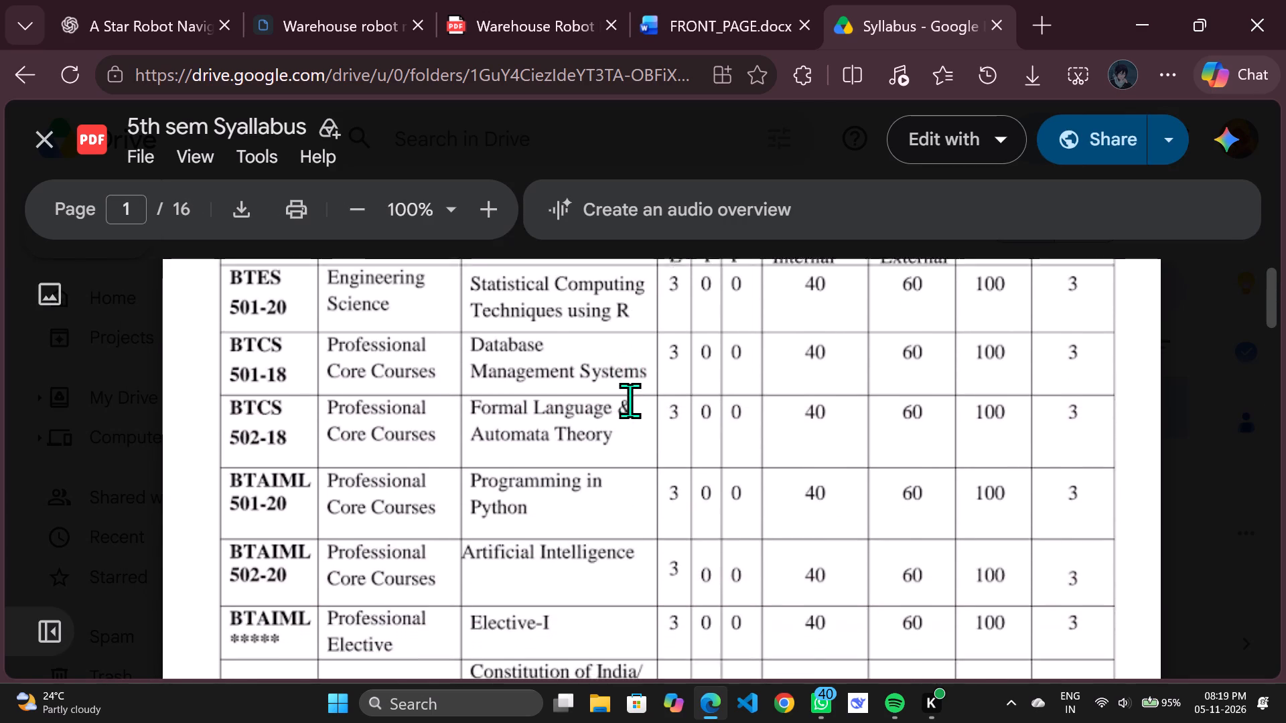
pyautogui.scroll(-3, 630, 400)
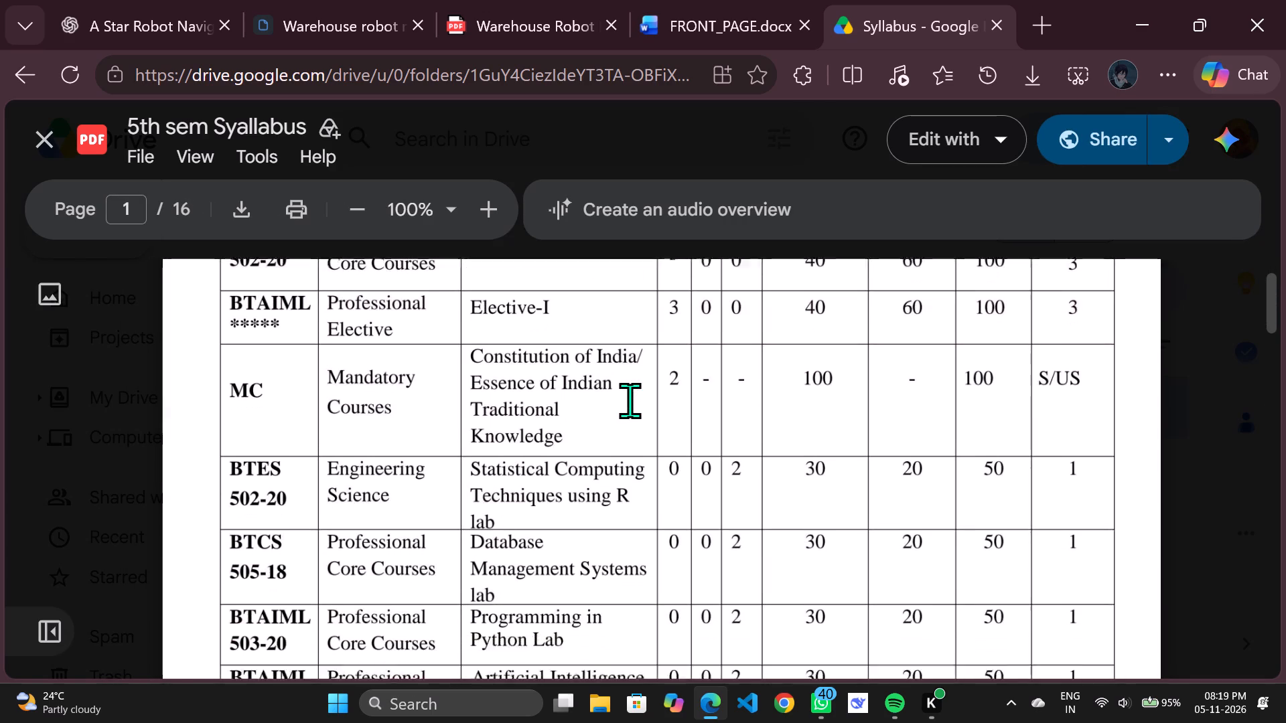
pyautogui.scroll(-1, 630, 400)
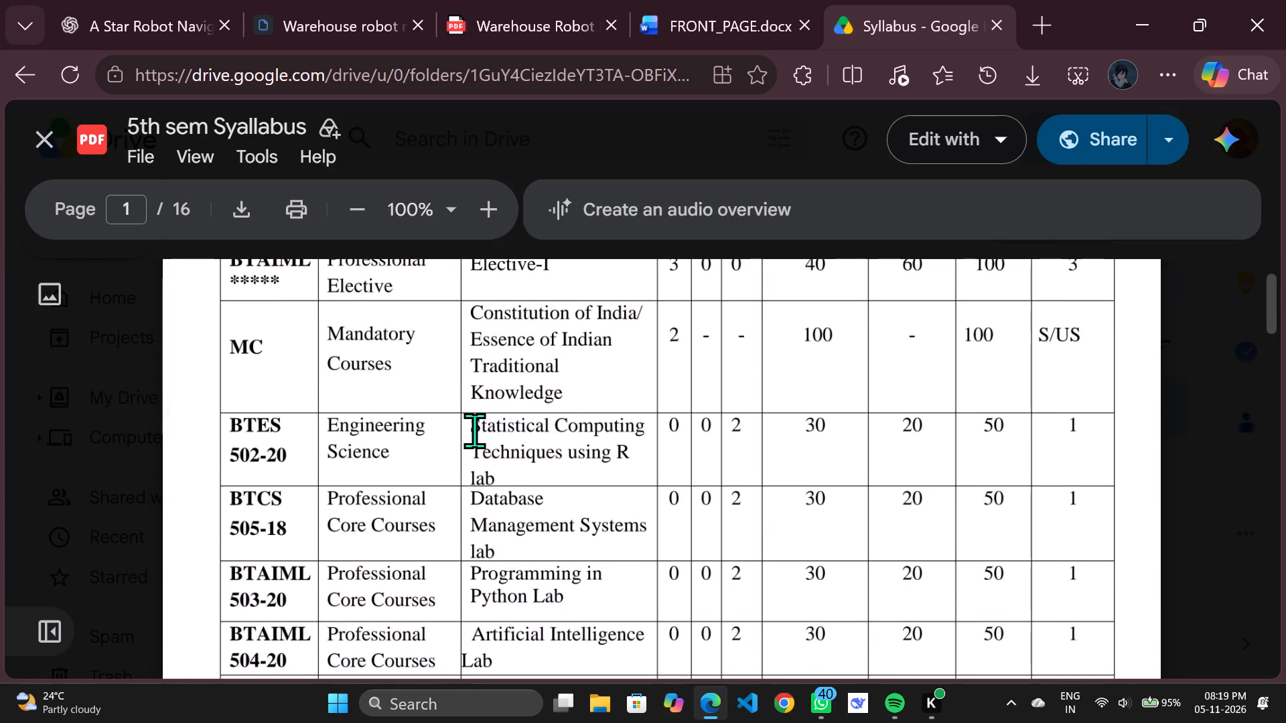
pyautogui.moveTo(472, 430); pyautogui.dragTo(507, 467)
pyautogui.scroll(-3, 507, 467)
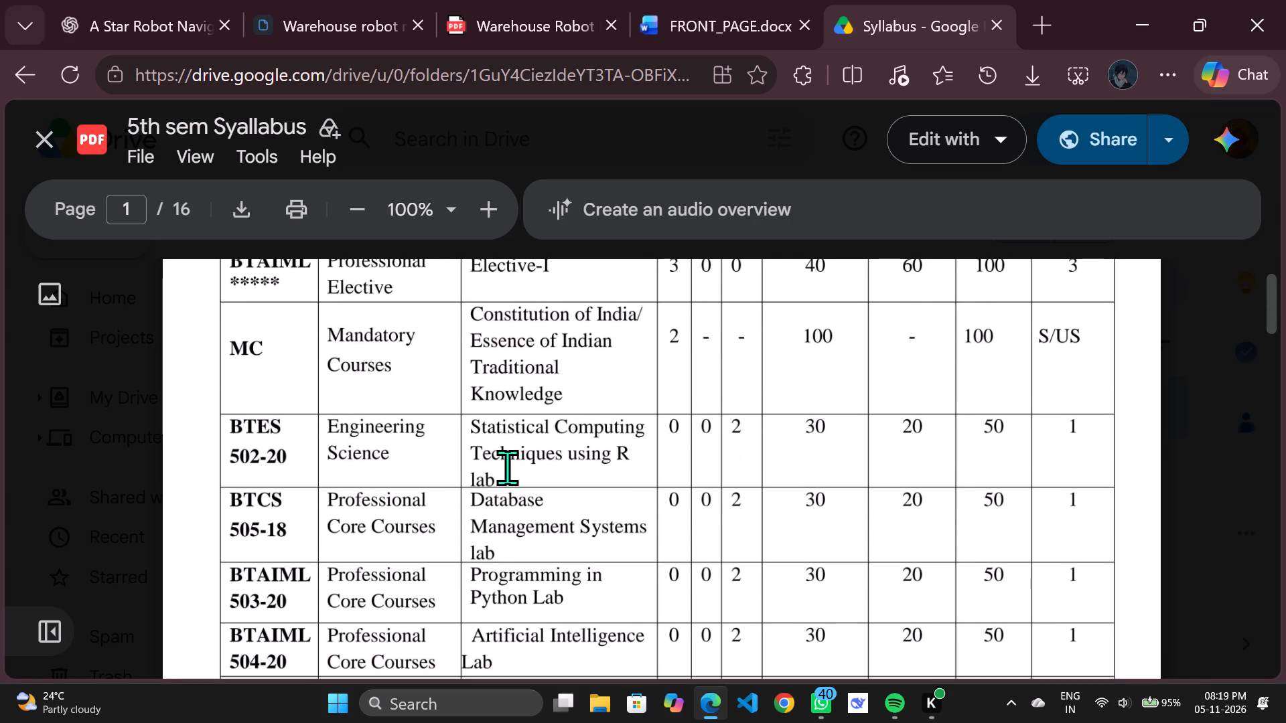
pyautogui.scroll(-2, 644, 547)
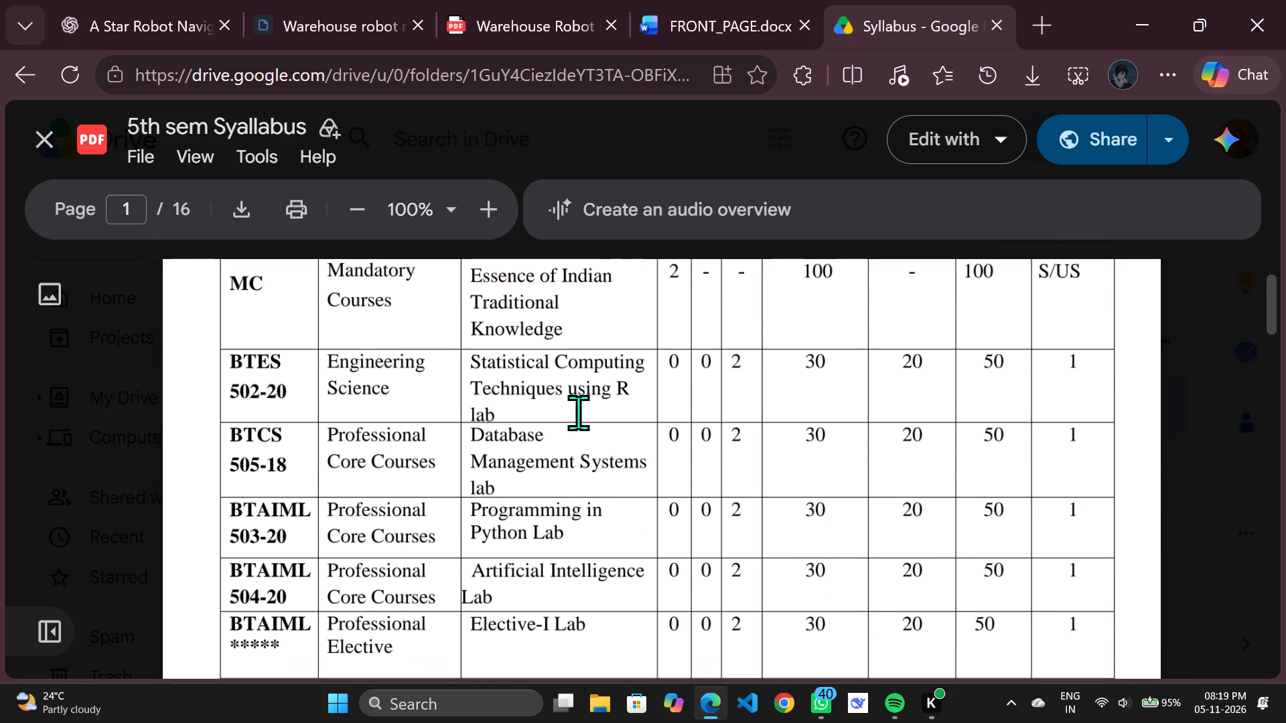
pyautogui.click(54, 143)
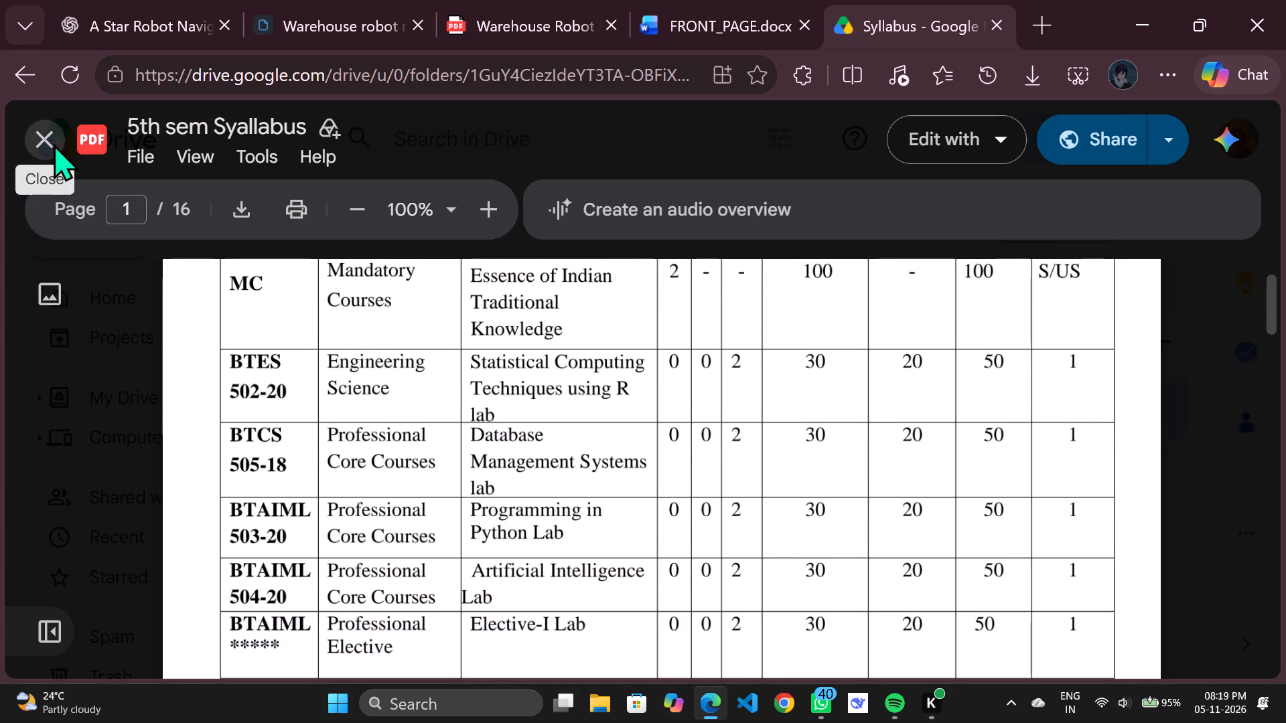
pyautogui.click(605, 195)
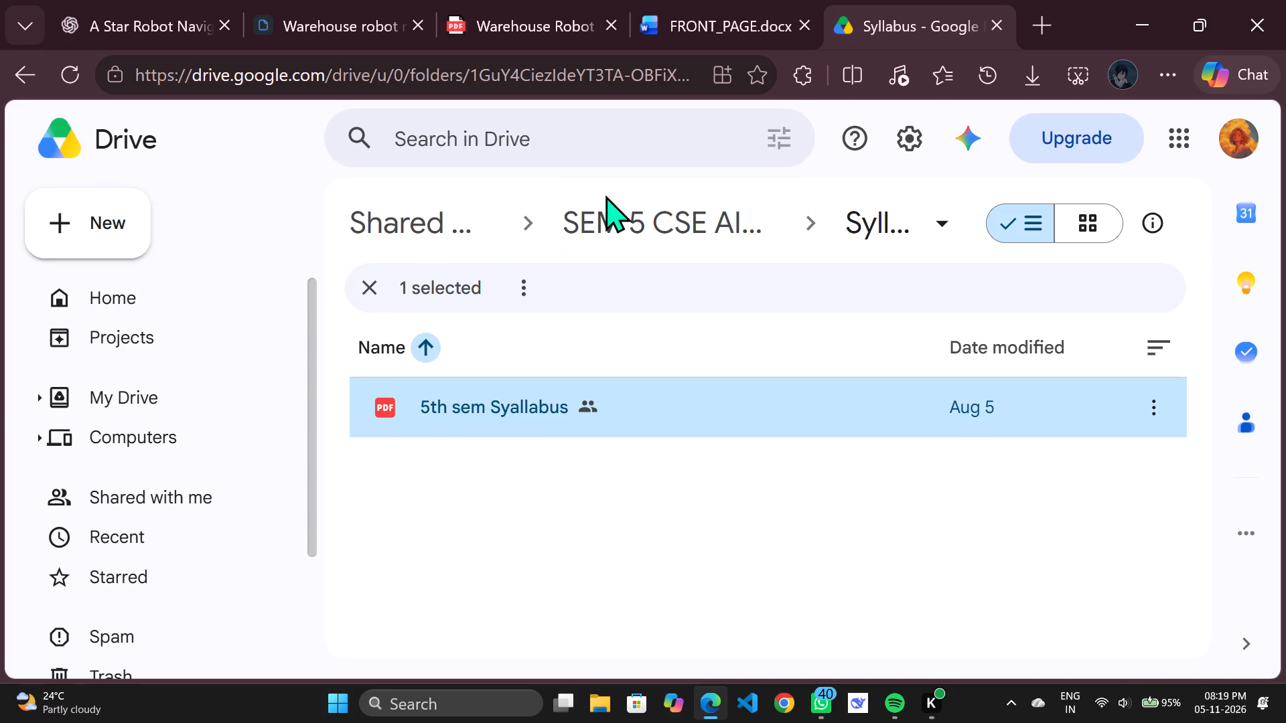
# Return to the SEM 5 CSE AIML-Drive folder and open the STUR lab document from the STUR or R lab folder.
pyautogui.click(611, 218)
pyautogui.scroll(-3, 623, 406)
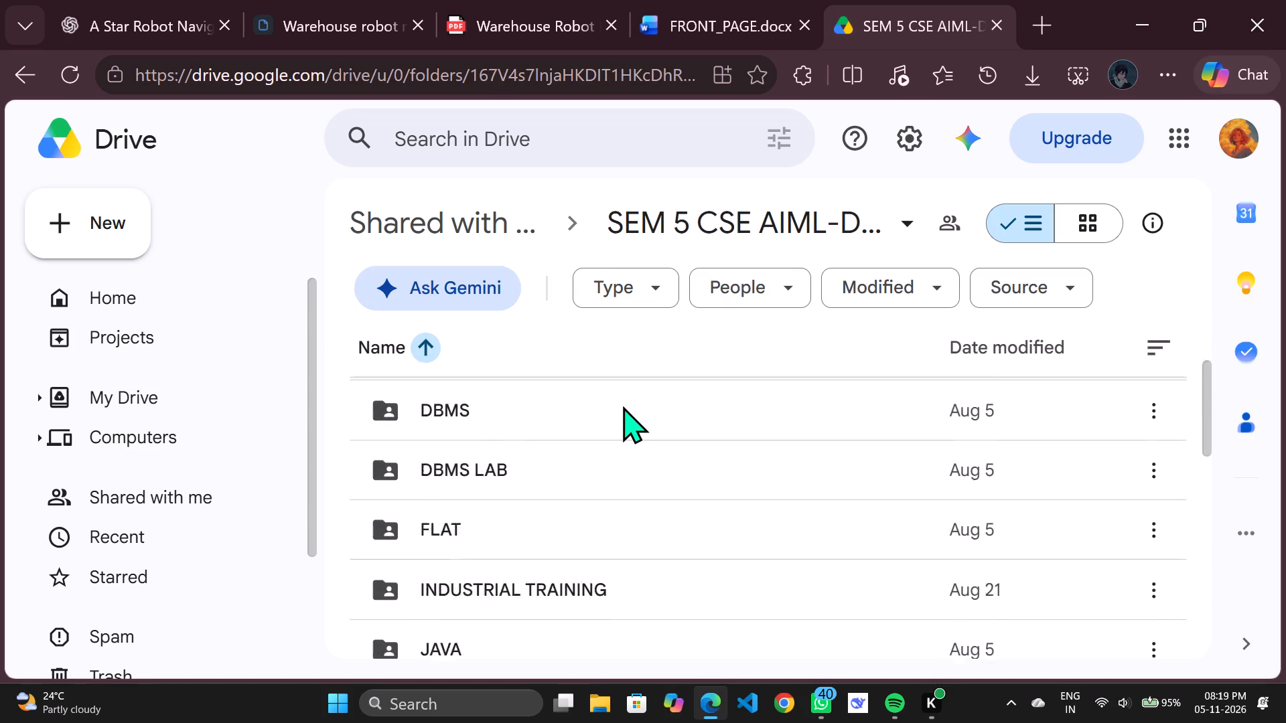
pyautogui.scroll(-3, 623, 406)
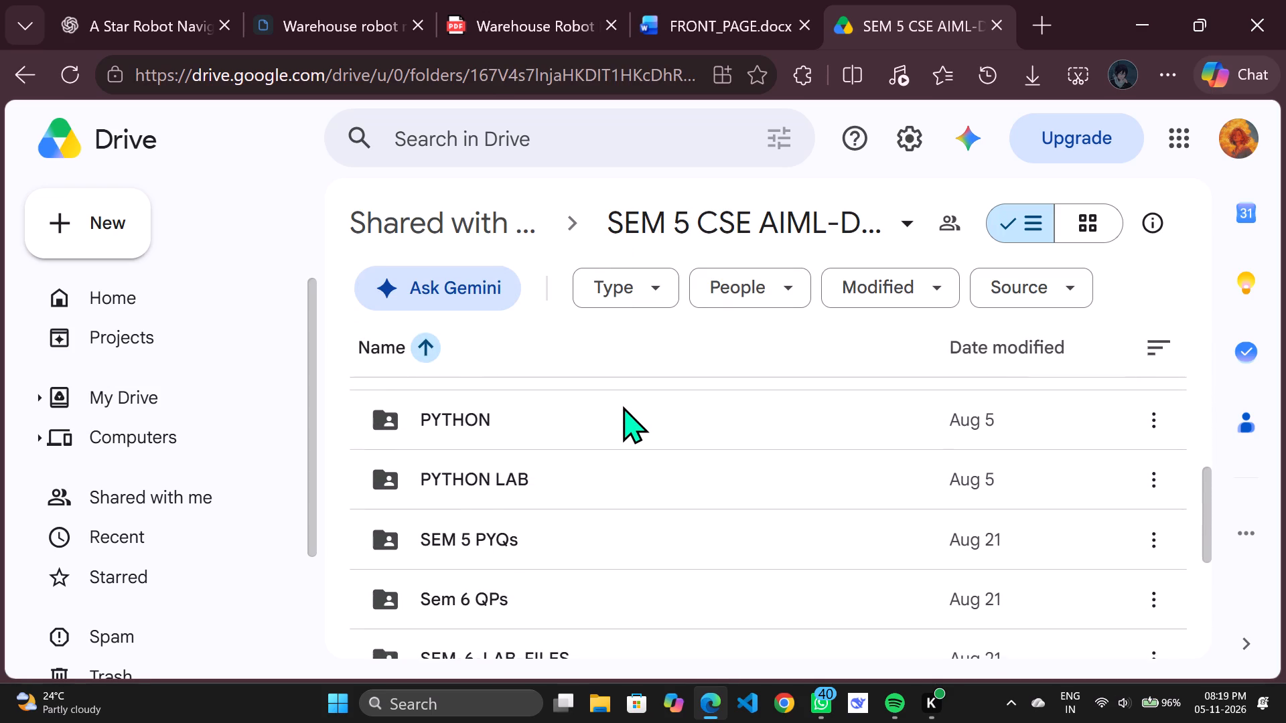
pyautogui.scroll(-1, 623, 406)
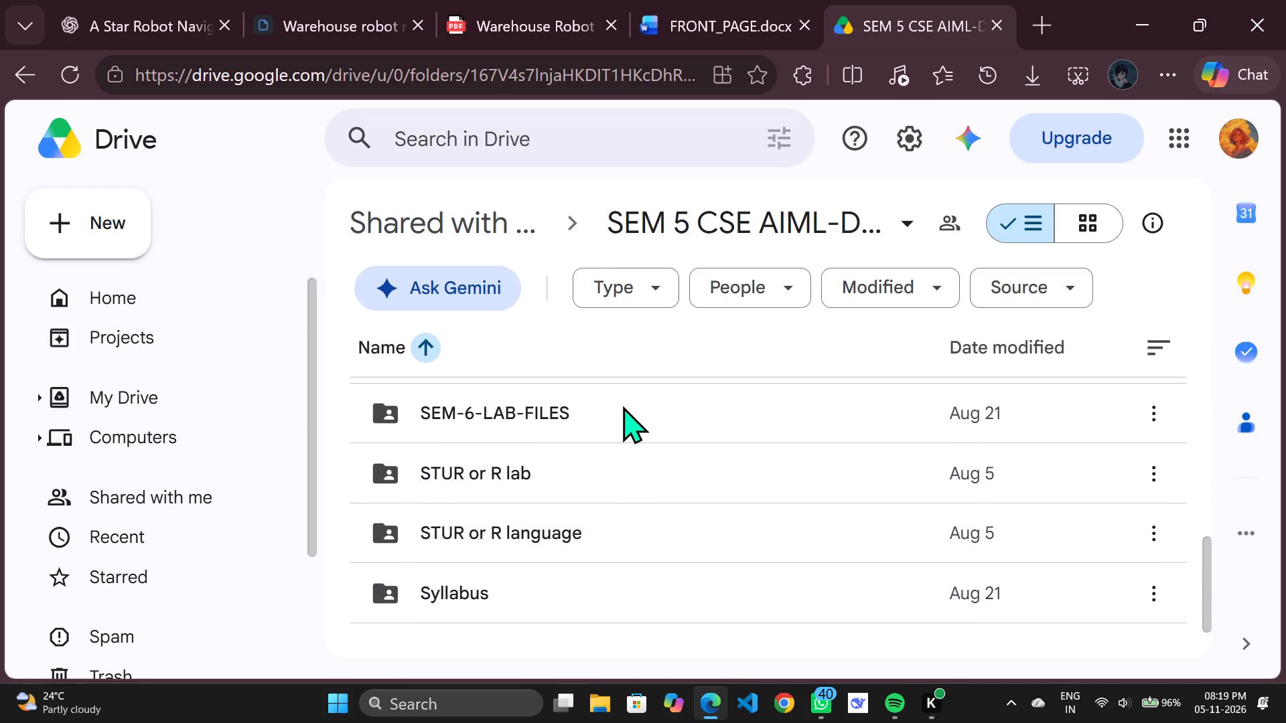
pyautogui.scroll(-1, 623, 406)
pyautogui.doubleClick(625, 432)
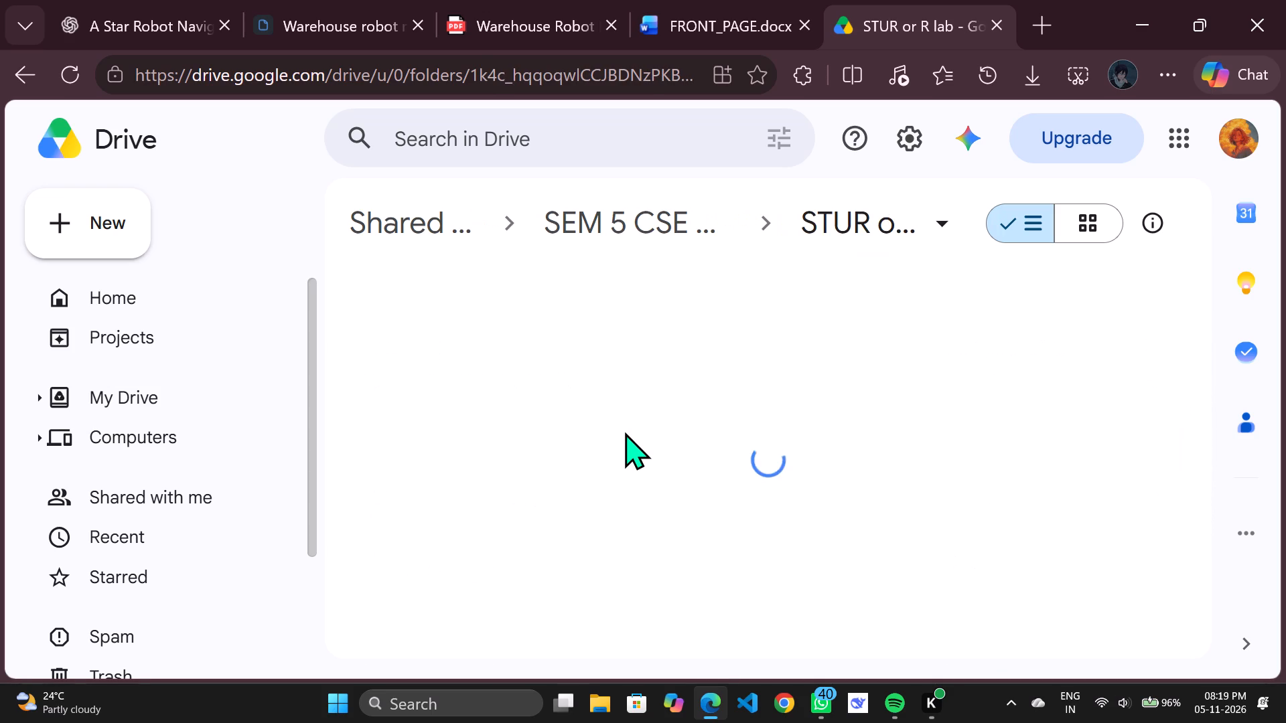
pyautogui.doubleClick(611, 416)
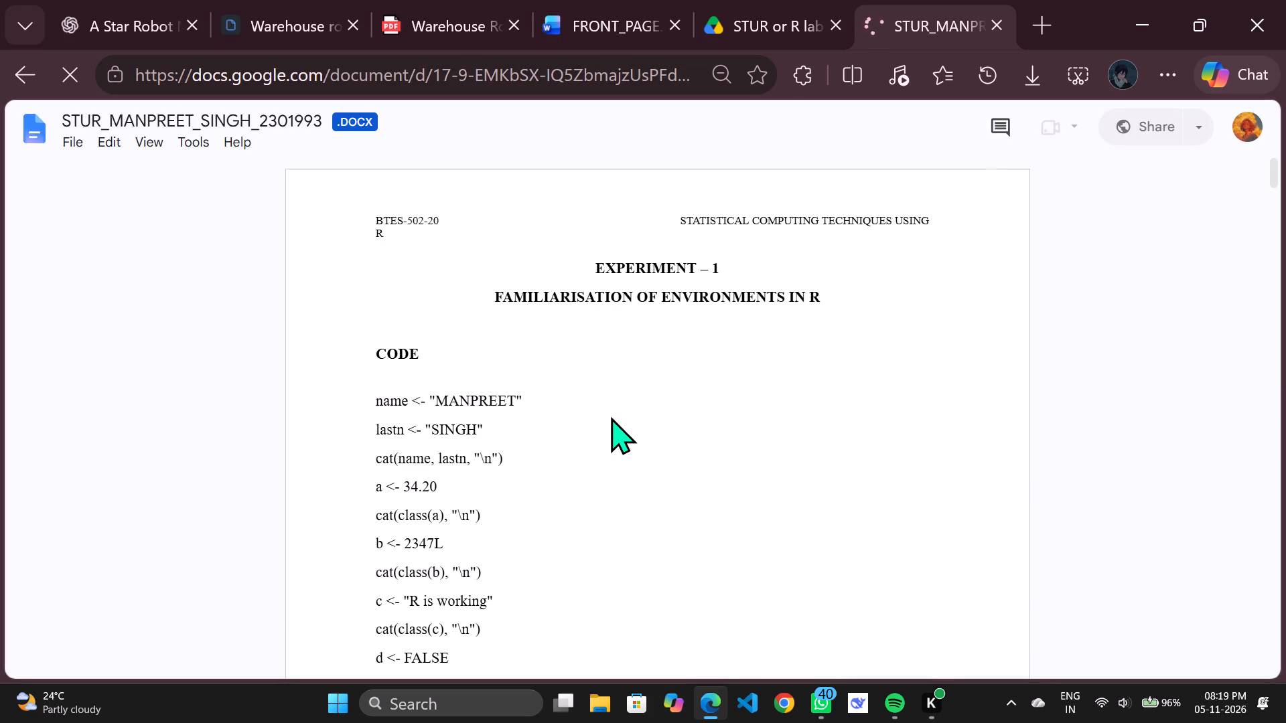
# Zoom in on the STUR document's header and try to select the course title STATISTICAL COMPUTING TECHNIQUES USING R.
pyautogui.hscroll(-1, 688, 284)
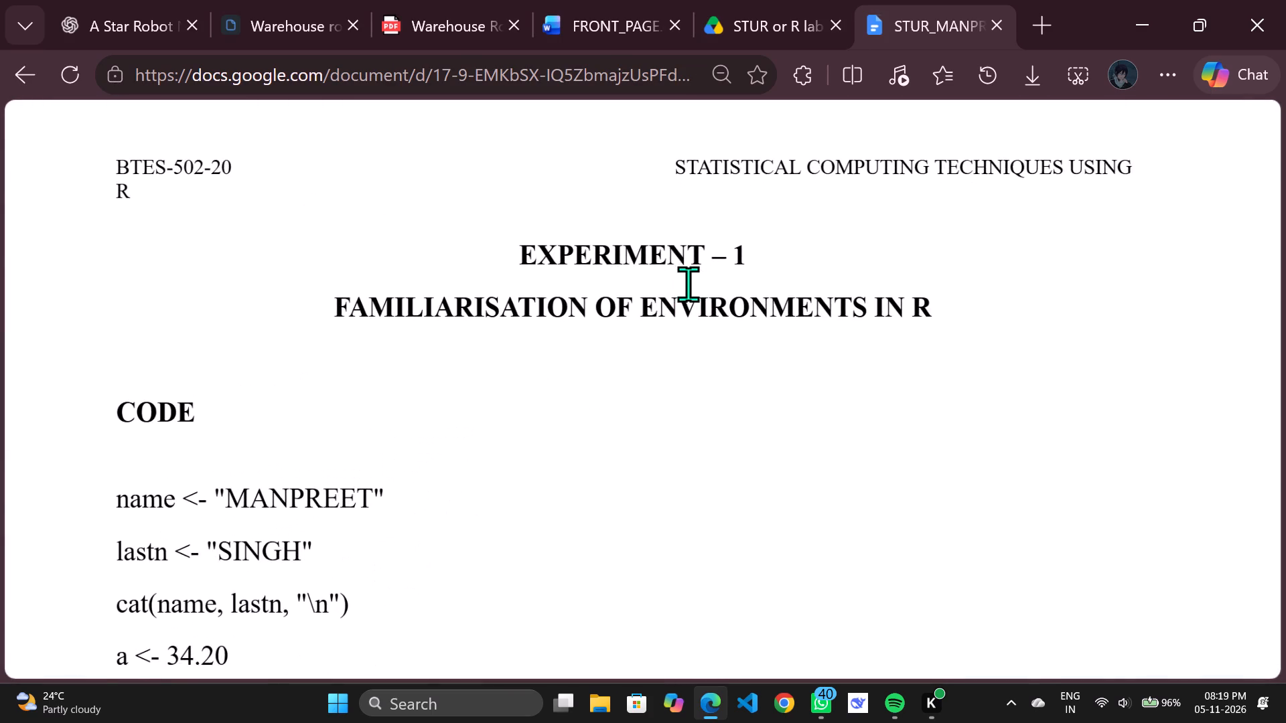
pyautogui.hscroll(-2, 688, 284)
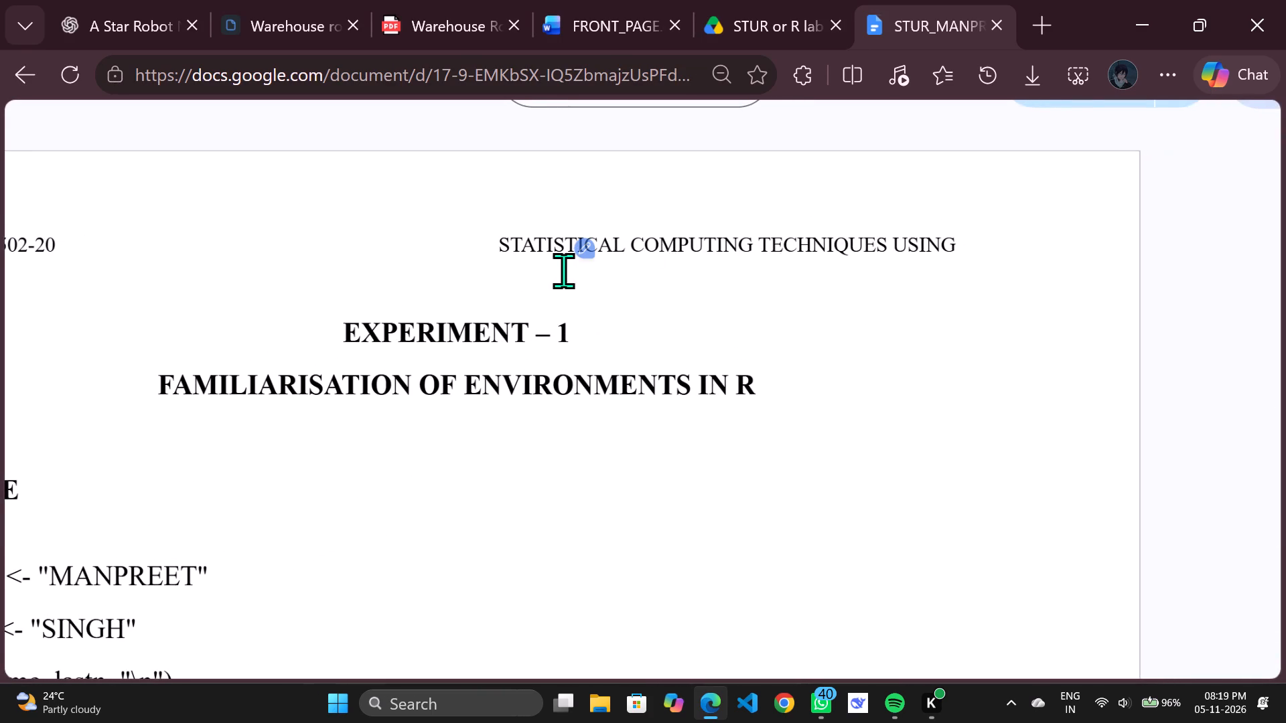
pyautogui.click(498, 246)
pyautogui.click(498, 245)
pyautogui.moveTo(498, 245); pyautogui.dragTo(530, 250)
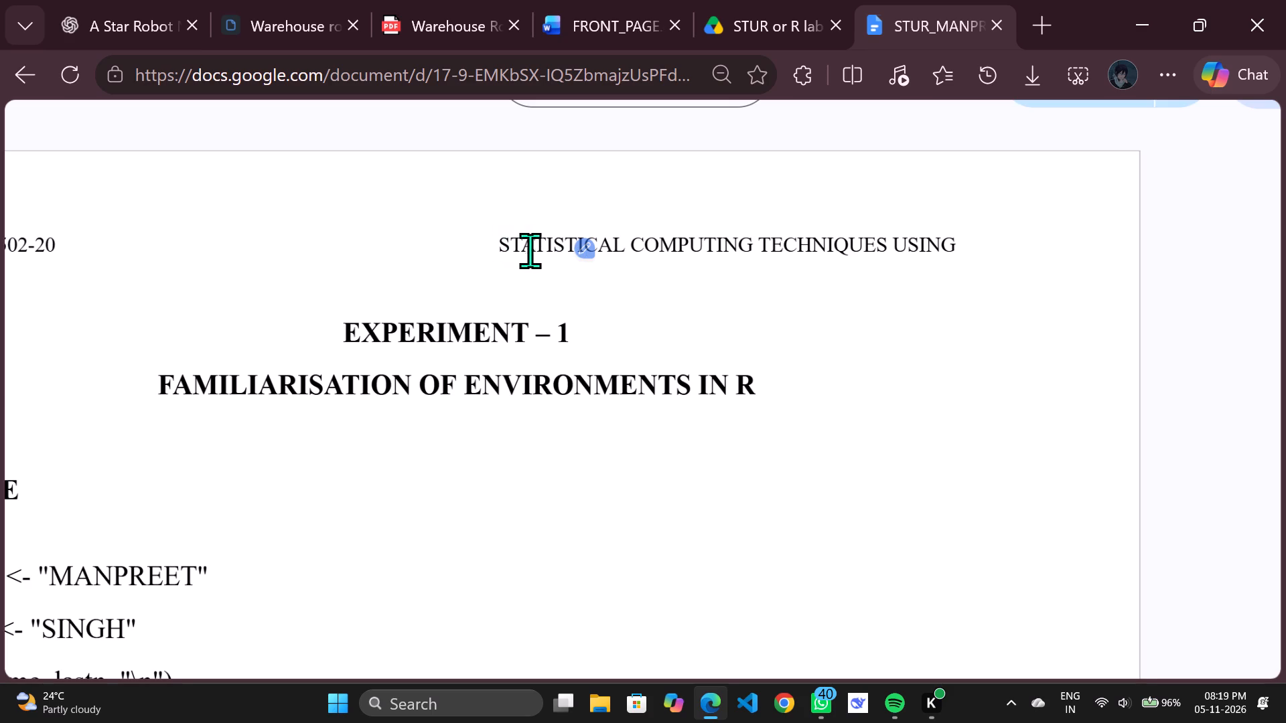
pyautogui.moveTo(530, 250); pyautogui.dragTo(542, 262)
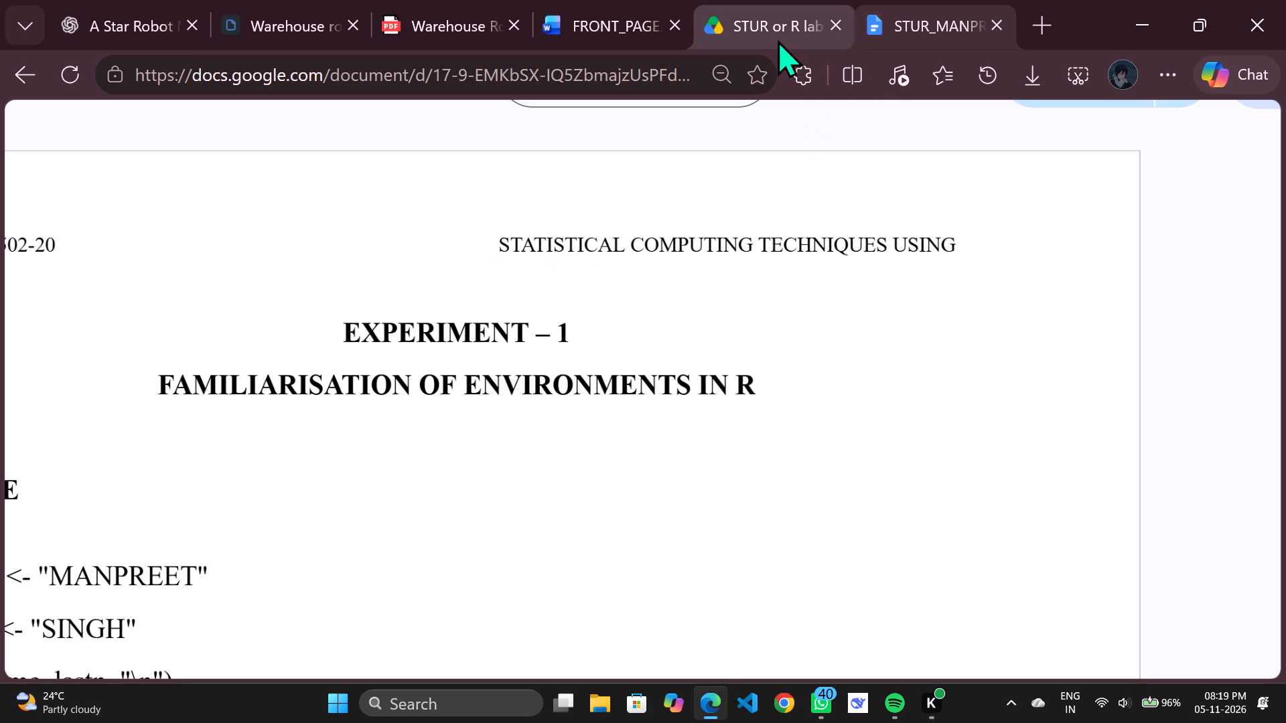
# Return to the FRONT_PAGE document and delete JAVA PROGRAMMING from the lab title line, keeping the word LAB.
pyautogui.click(622, 37)
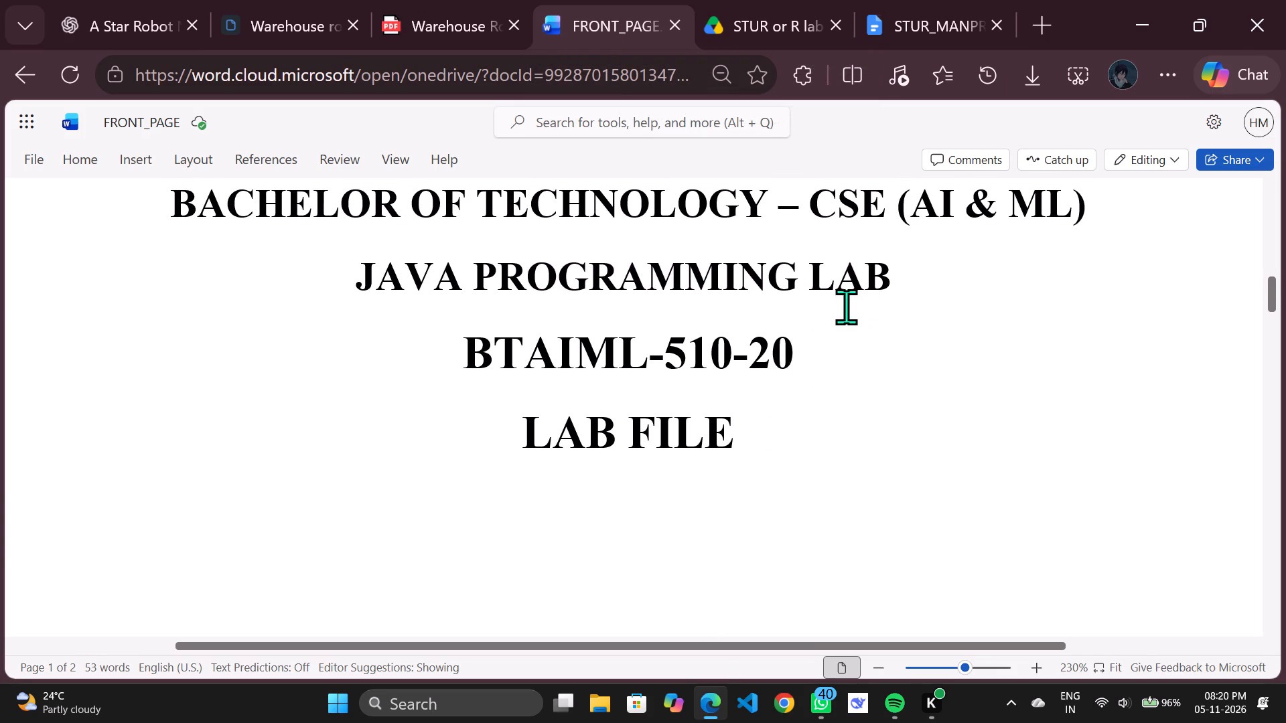
pyautogui.click(800, 284)
pyautogui.press('BackSpace')
pyautogui.press('BackSpace')
pyautogui.press('BackSpace')
pyautogui.press('BackSpace')
pyautogui.press('BackSpace')
pyautogui.press('BackSpace')
pyautogui.press('BackSpace')
pyautogui.press('BackSpace')
pyautogui.press('BackSpace')
pyautogui.press('BackSpace')
pyautogui.press('BackSpace')
pyautogui.press('BackSpace')
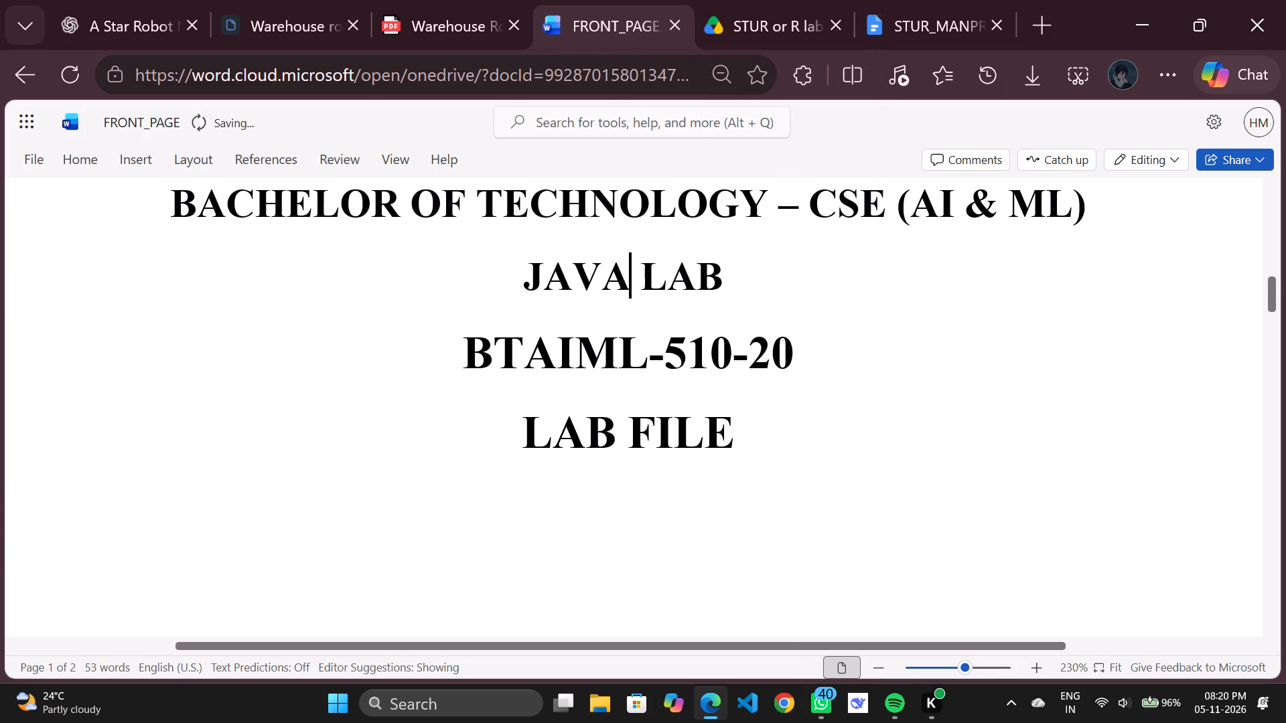
pyautogui.press('BackSpace')
pyautogui.press('BackSpace')
pyautogui.press('BackSpace')
pyautogui.press('BackSpace')
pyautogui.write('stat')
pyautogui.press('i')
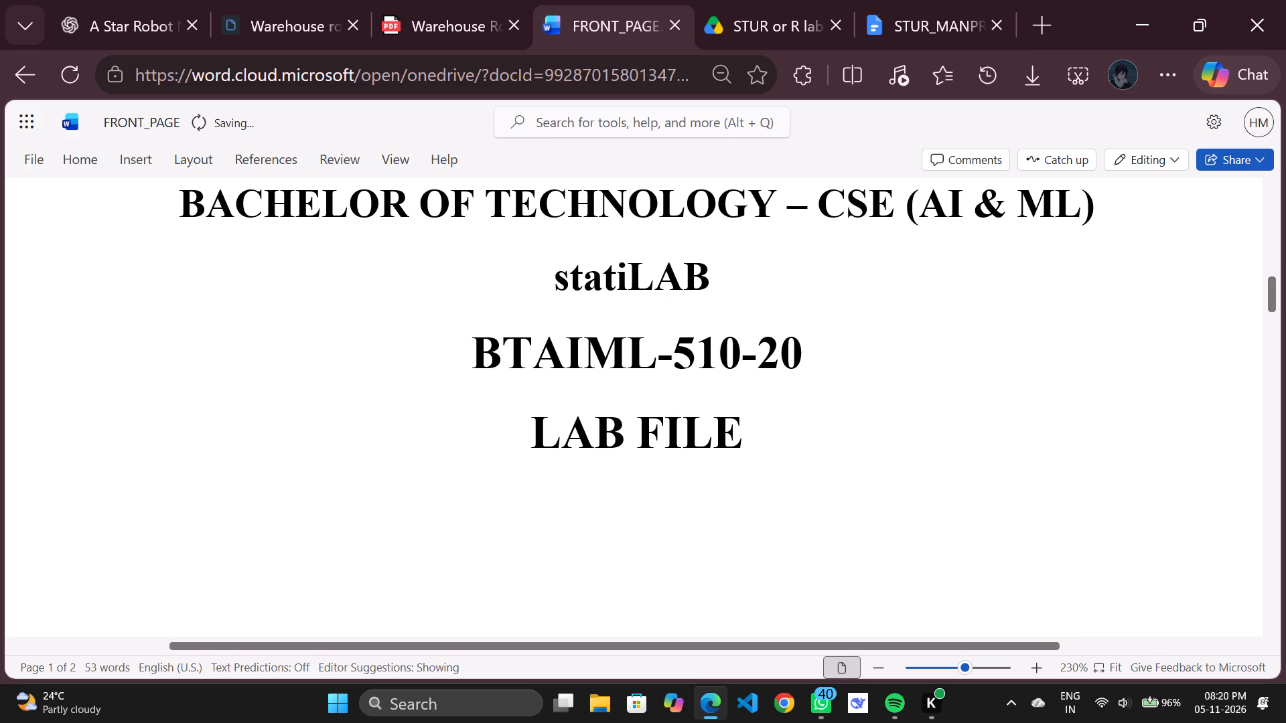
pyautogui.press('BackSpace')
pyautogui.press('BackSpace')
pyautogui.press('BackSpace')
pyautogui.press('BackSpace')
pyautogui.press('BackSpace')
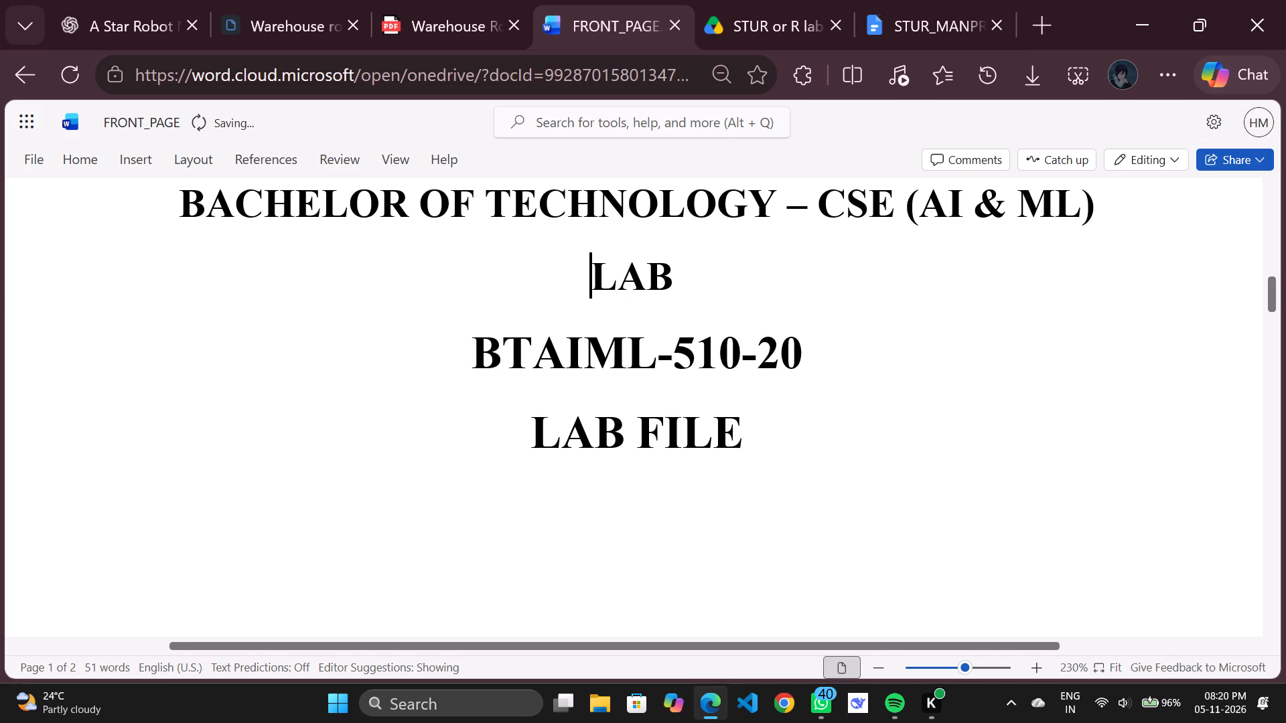
# Enter STATISTICAL COMPUTING USING R before LAB in the title line, checking the wording against the STUR document's header.
pyautogui.write('STATISYICA')
pyautogui.press('BackSpace')
pyautogui.press('BackSpace')
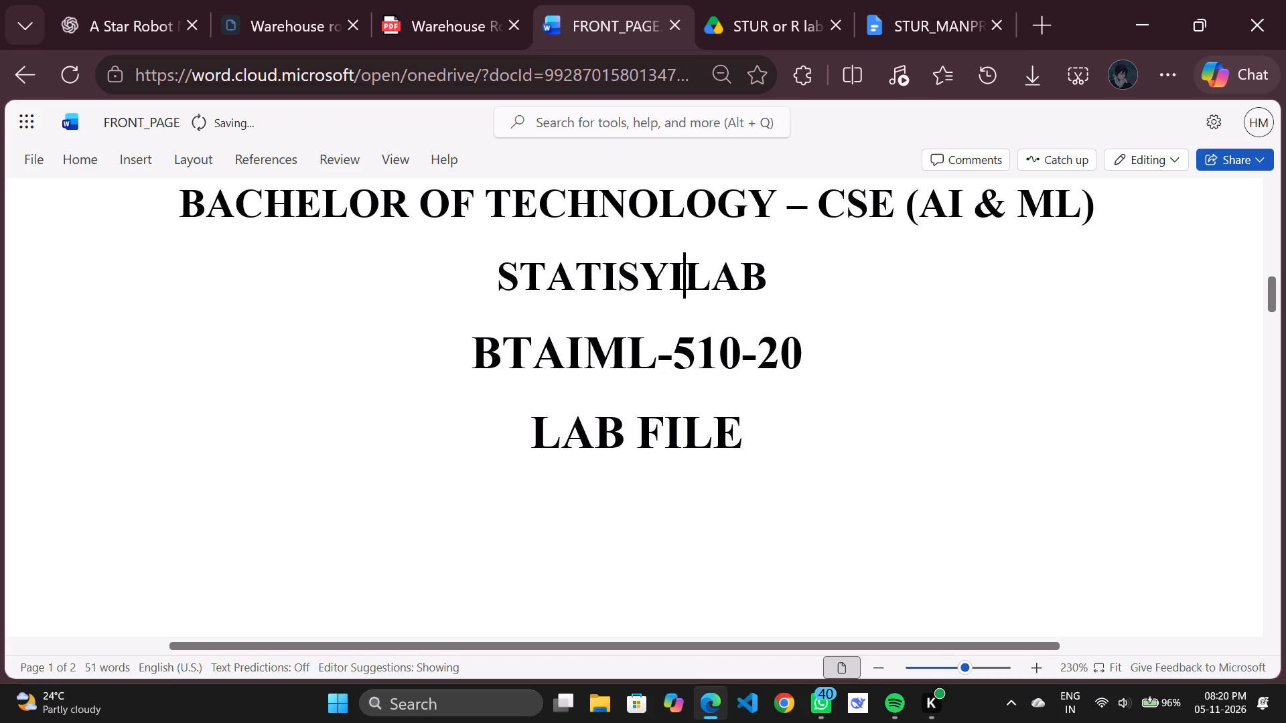
pyautogui.press('BackSpace')
pyautogui.press('BackSpace')
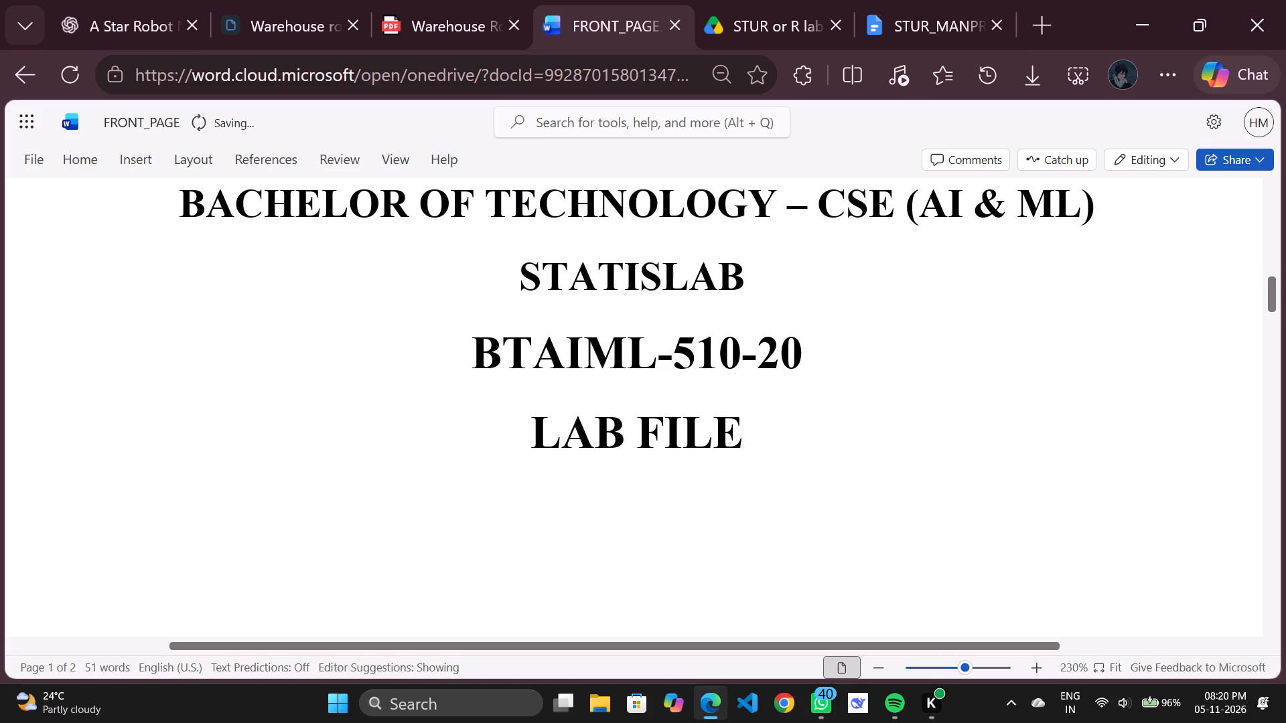
pyautogui.click(784, 31)
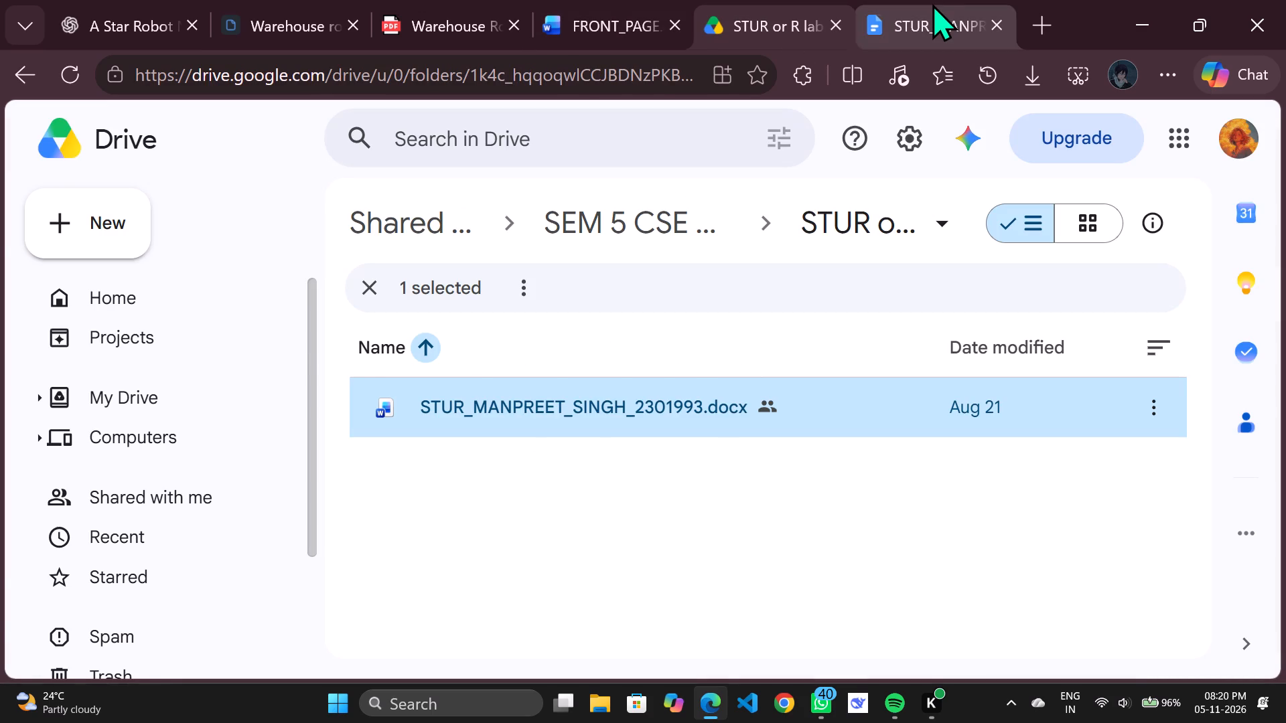
pyautogui.click(932, 3)
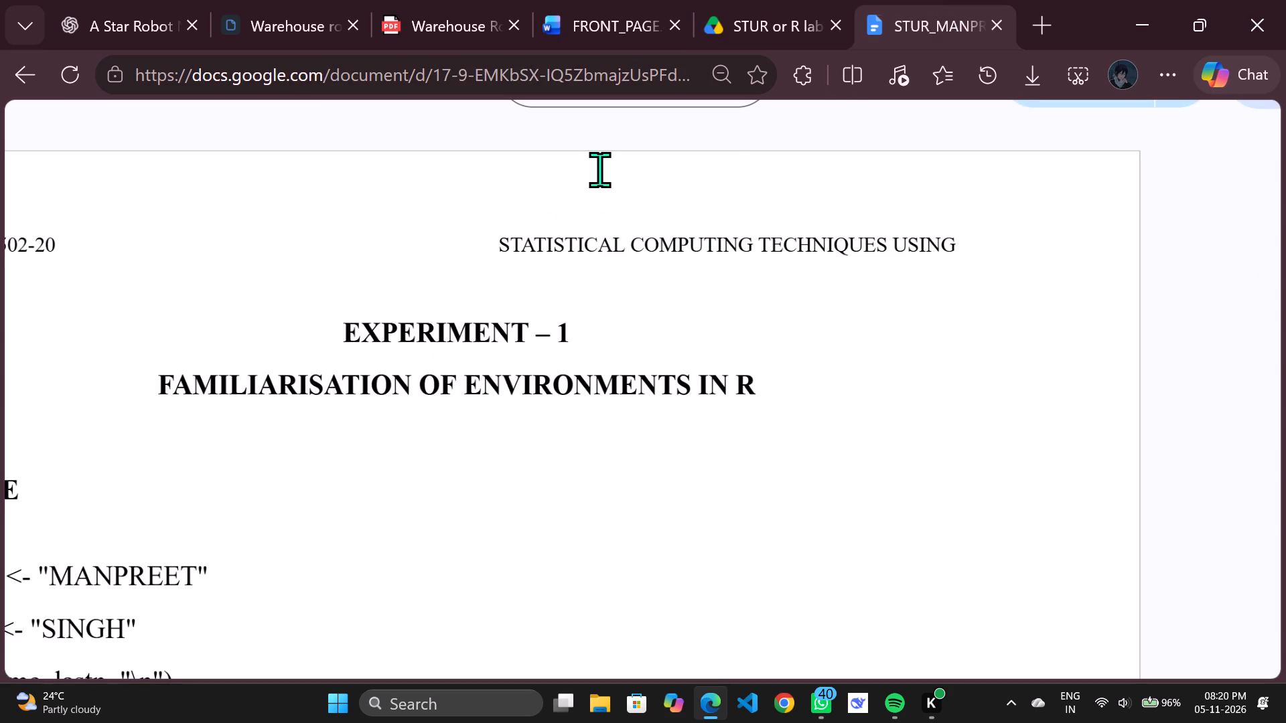
pyautogui.click(603, 27)
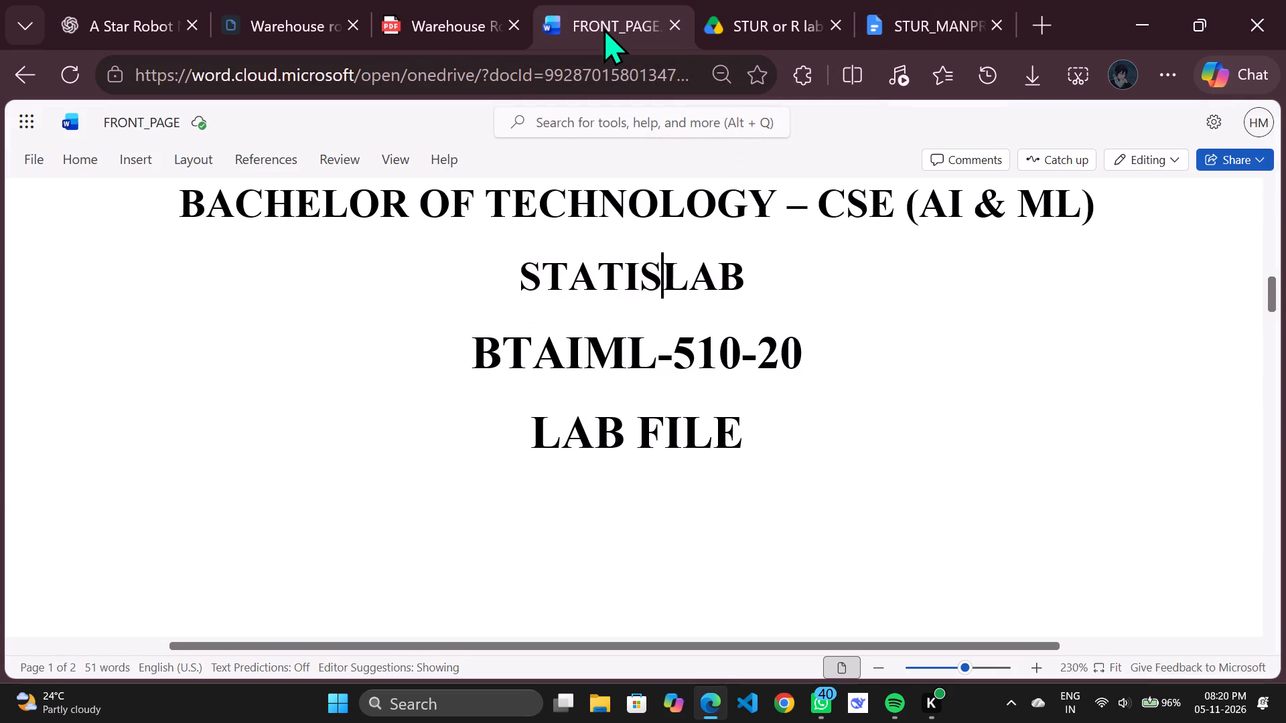
pyautogui.write('TICAL')
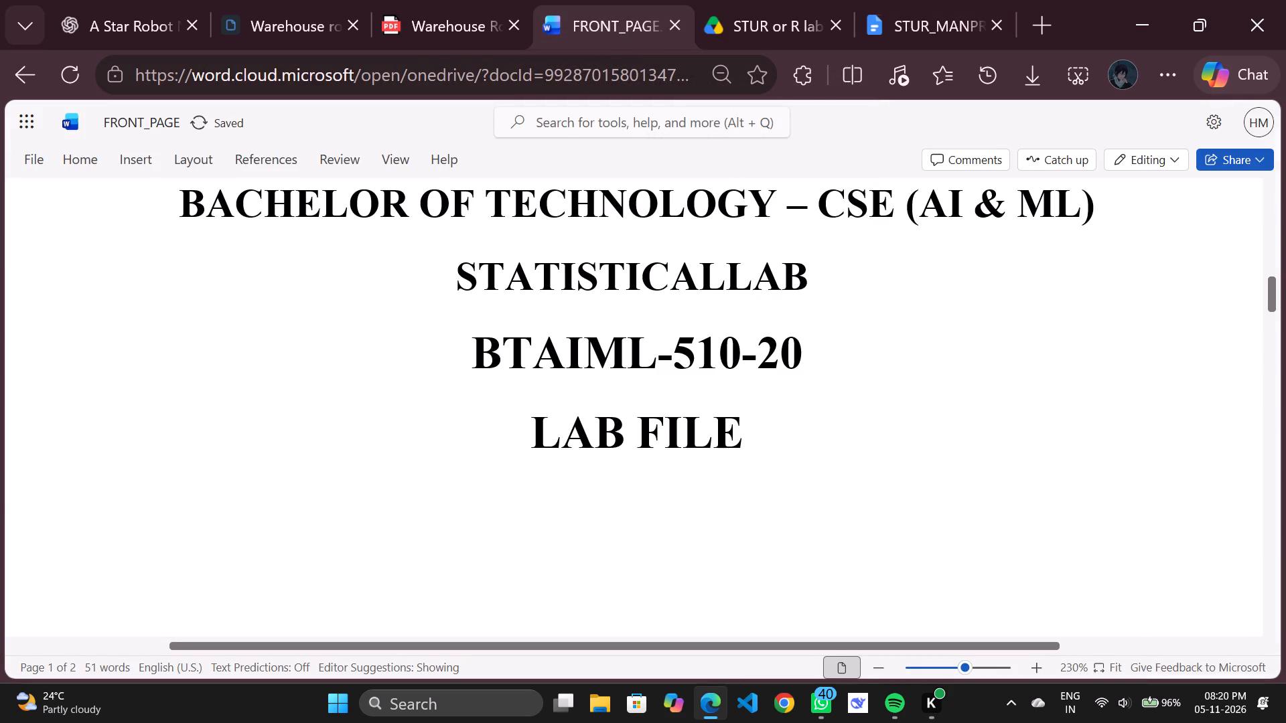
pyautogui.press('space')
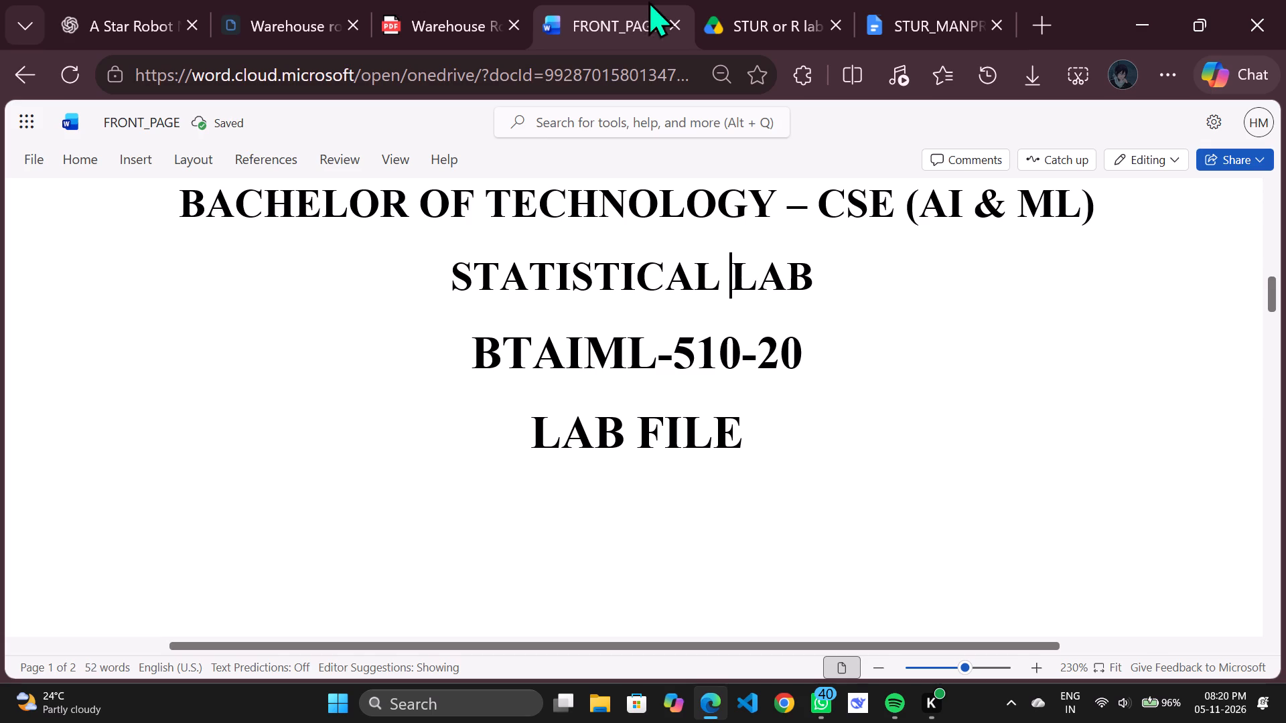
pyautogui.click(900, 20)
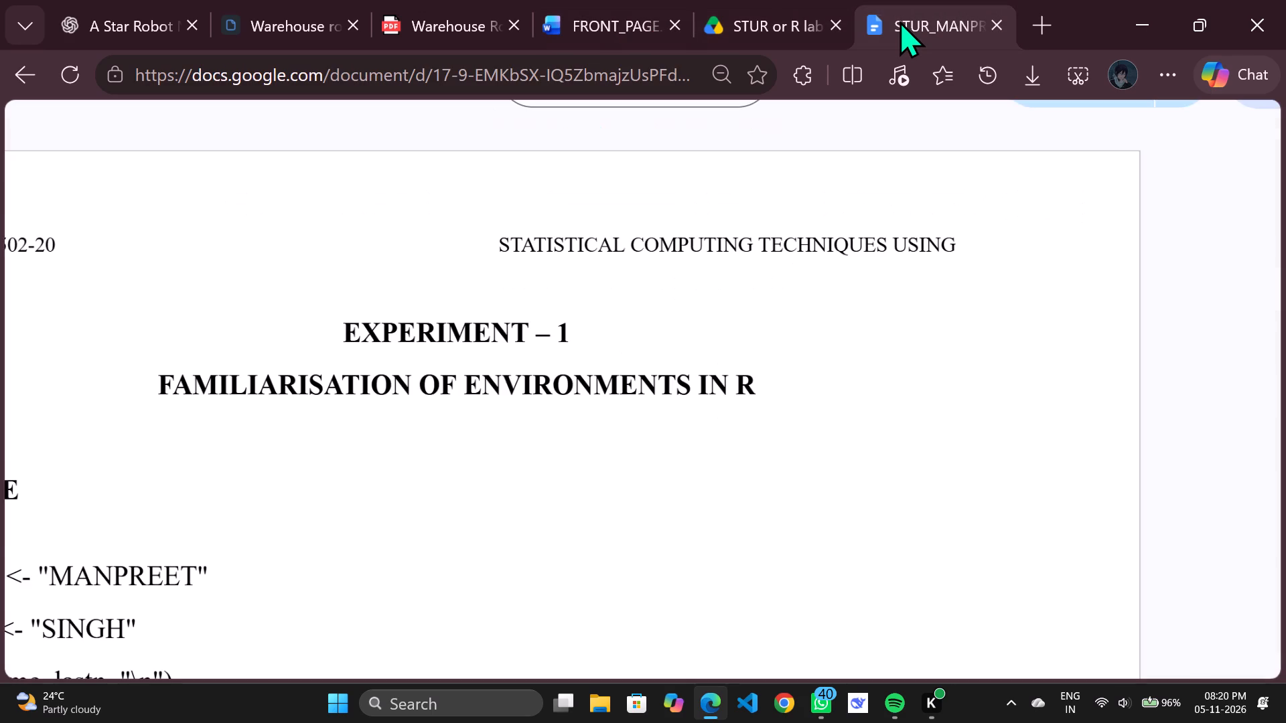
pyautogui.click(602, 30)
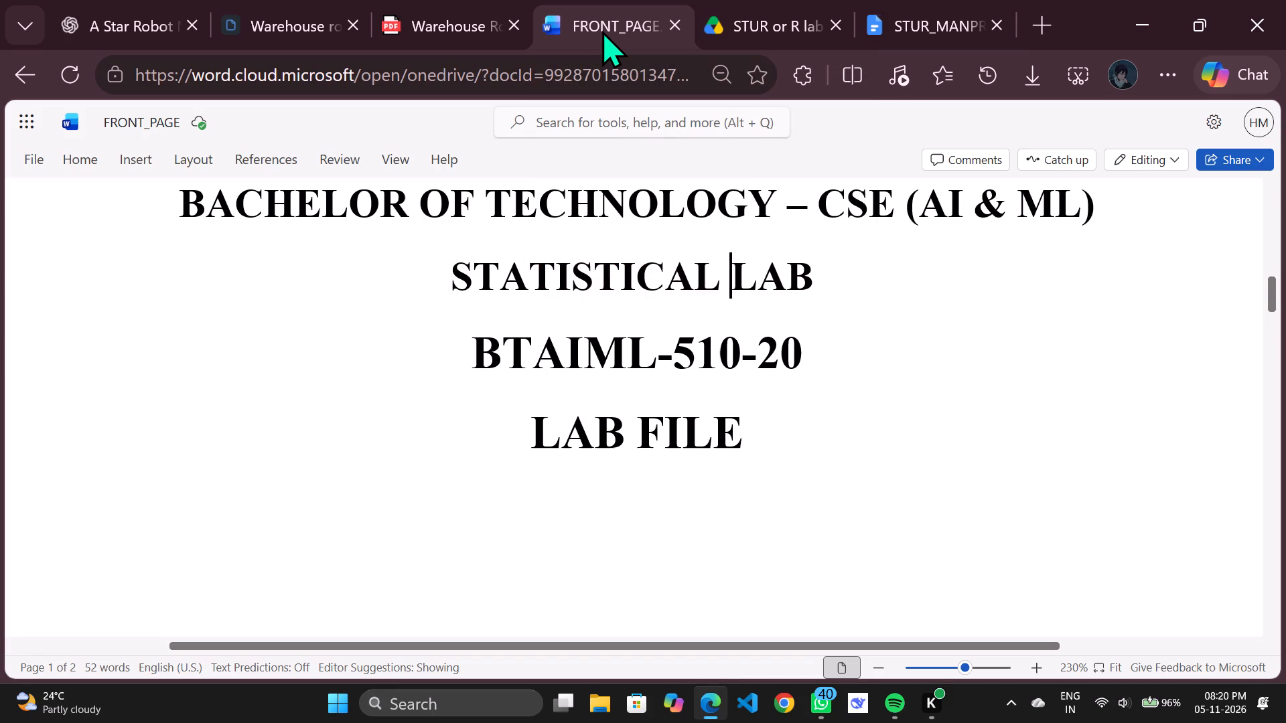
pyautogui.write('COMPUTING')
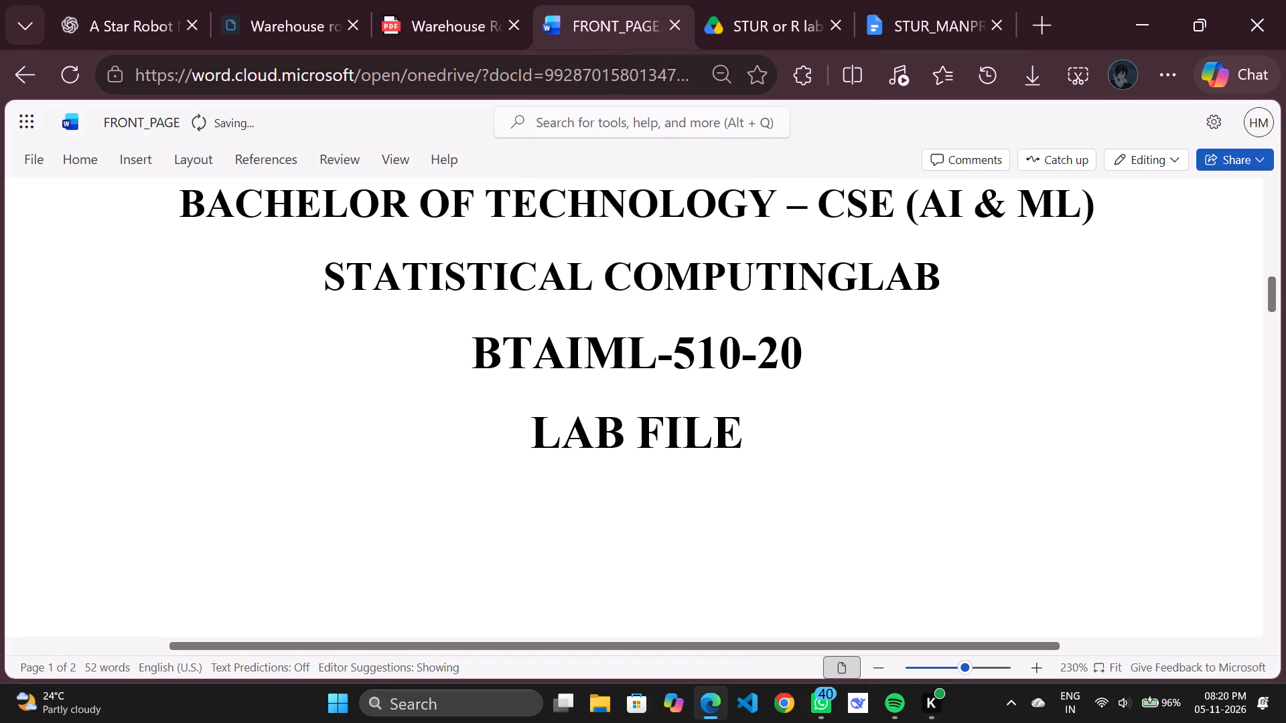
pyautogui.press('space')
pyautogui.write('USING R')
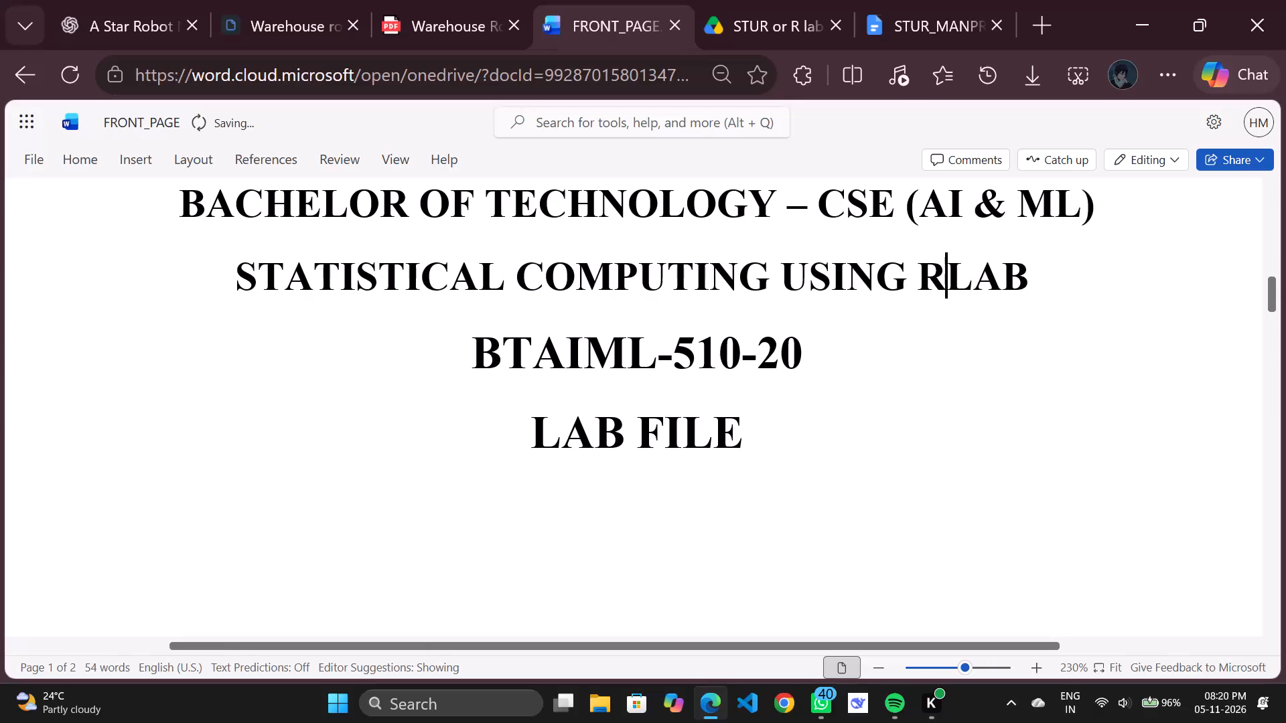
pyautogui.press('space')
# Recheck the STUR document's header and insert TECHNIQUES between COMPUTING and USING in the FRONT_PAGE title line.
pyautogui.click(913, 25)
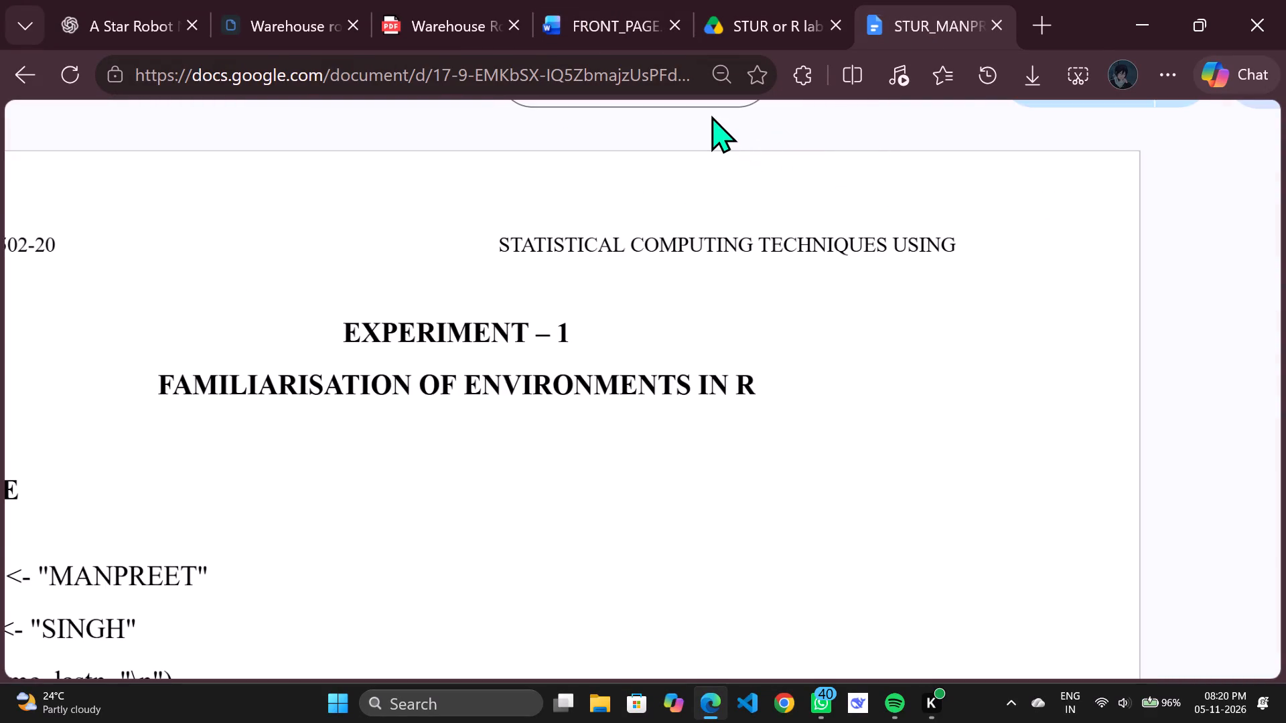
pyautogui.click(612, 21)
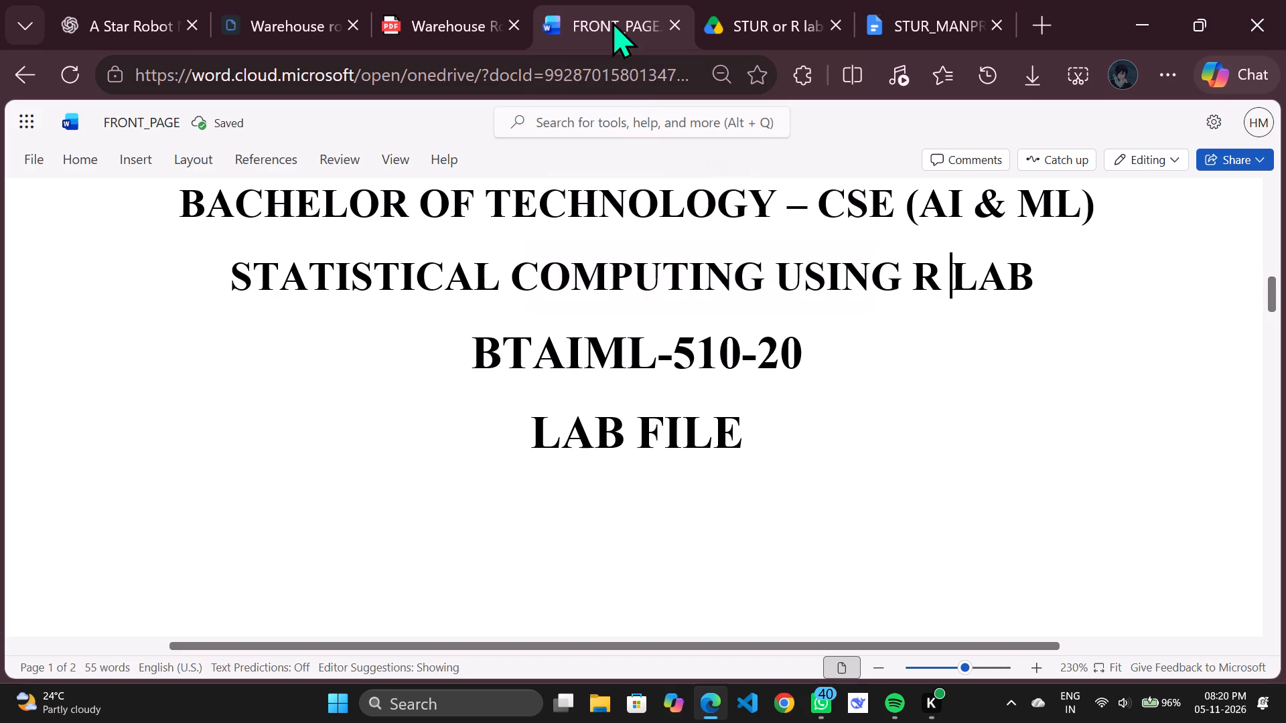
pyautogui.click(774, 276)
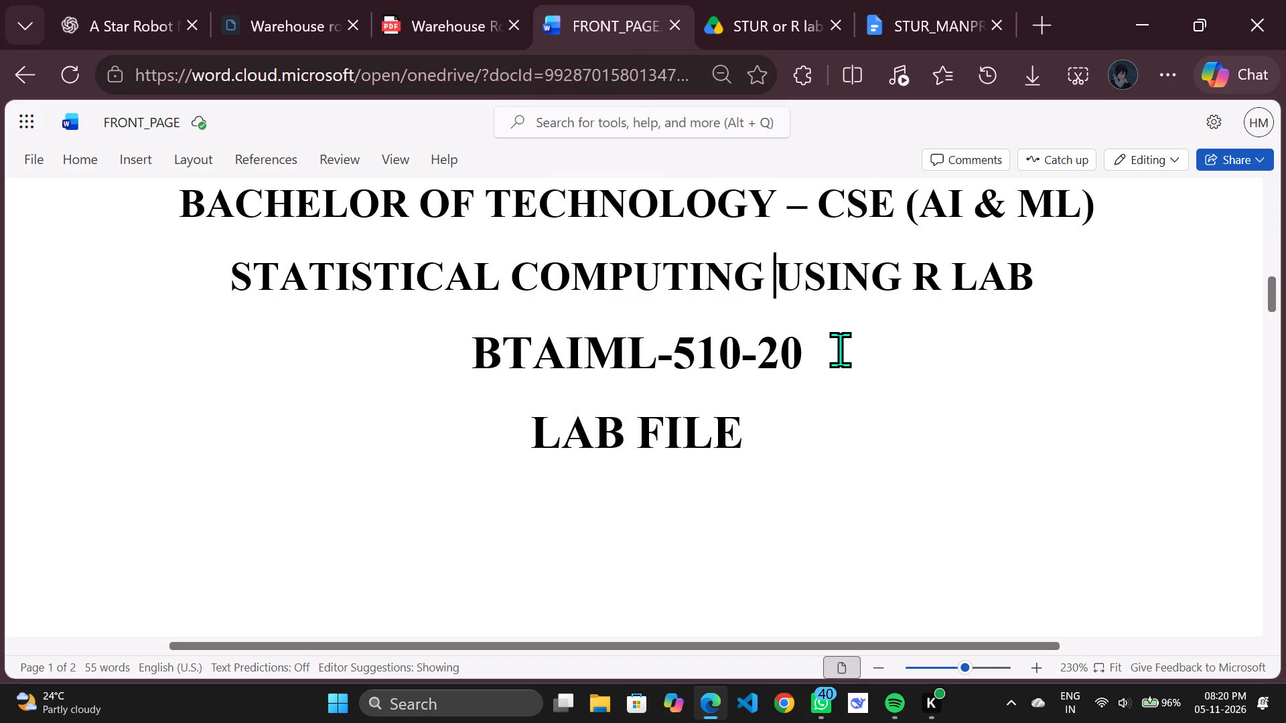
pyautogui.write('TECHNI')
pyautogui.write('QUES')
pyautogui.press('space')
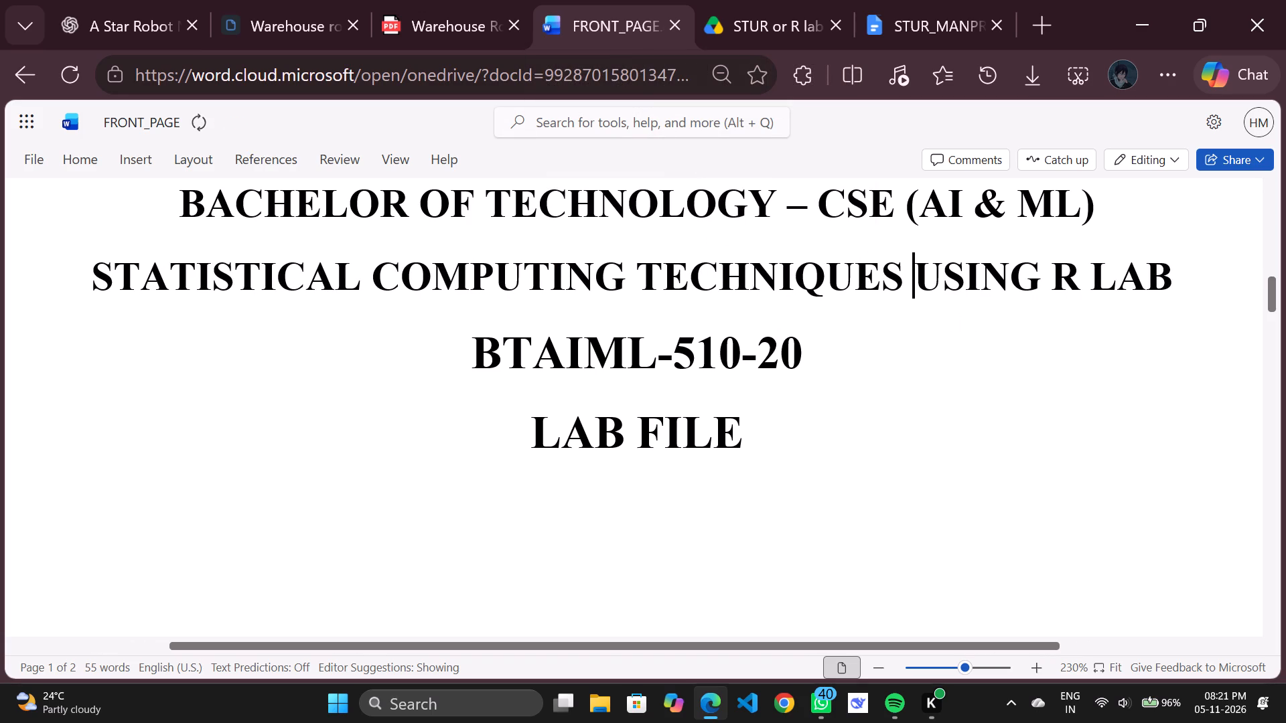
# Replace the course code below the lab title with BTES-502-20, taken from the STUR document's header.
pyautogui.scroll(-1, 734, 437)
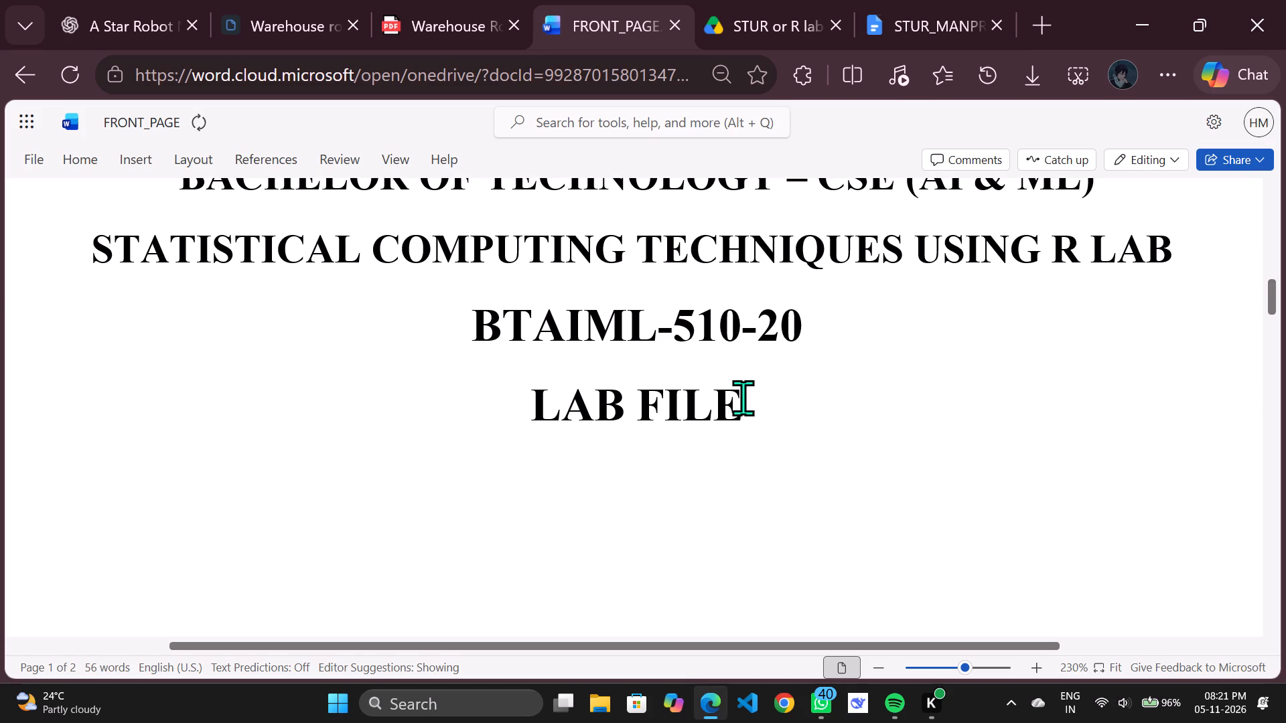
pyautogui.click(915, 36)
pyautogui.hscroll(5, 650, 392)
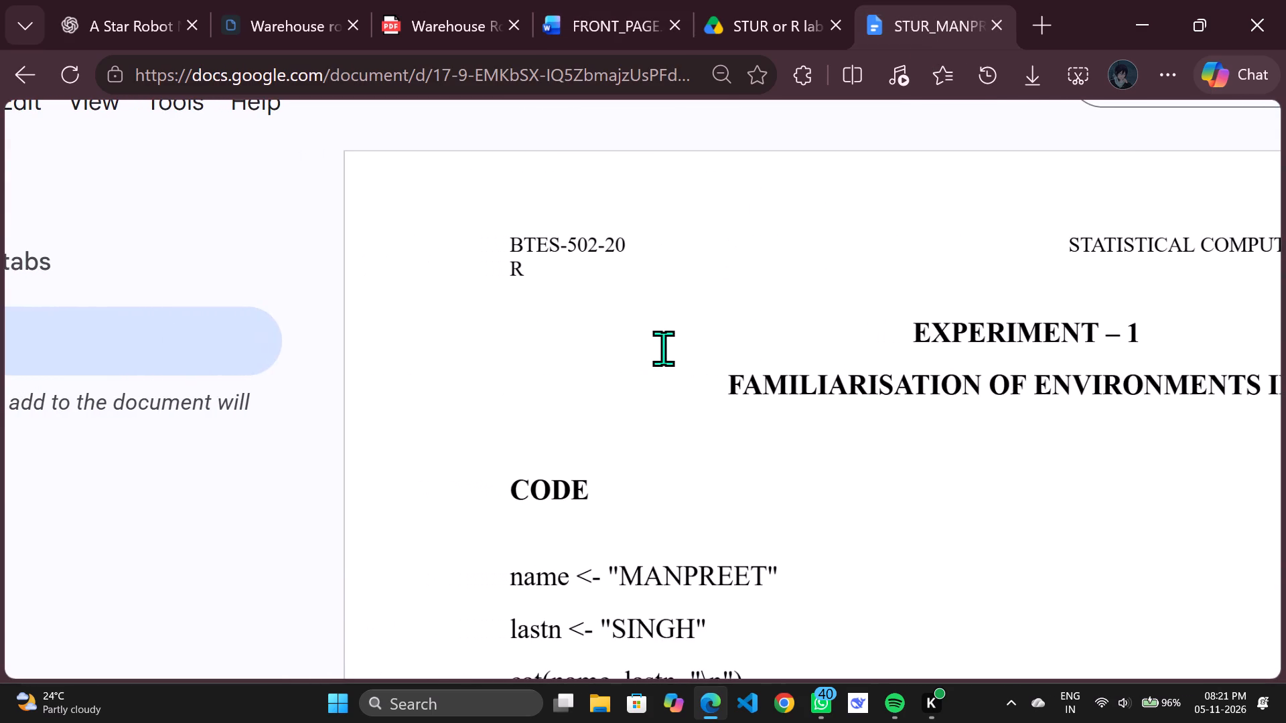
pyautogui.click(613, 31)
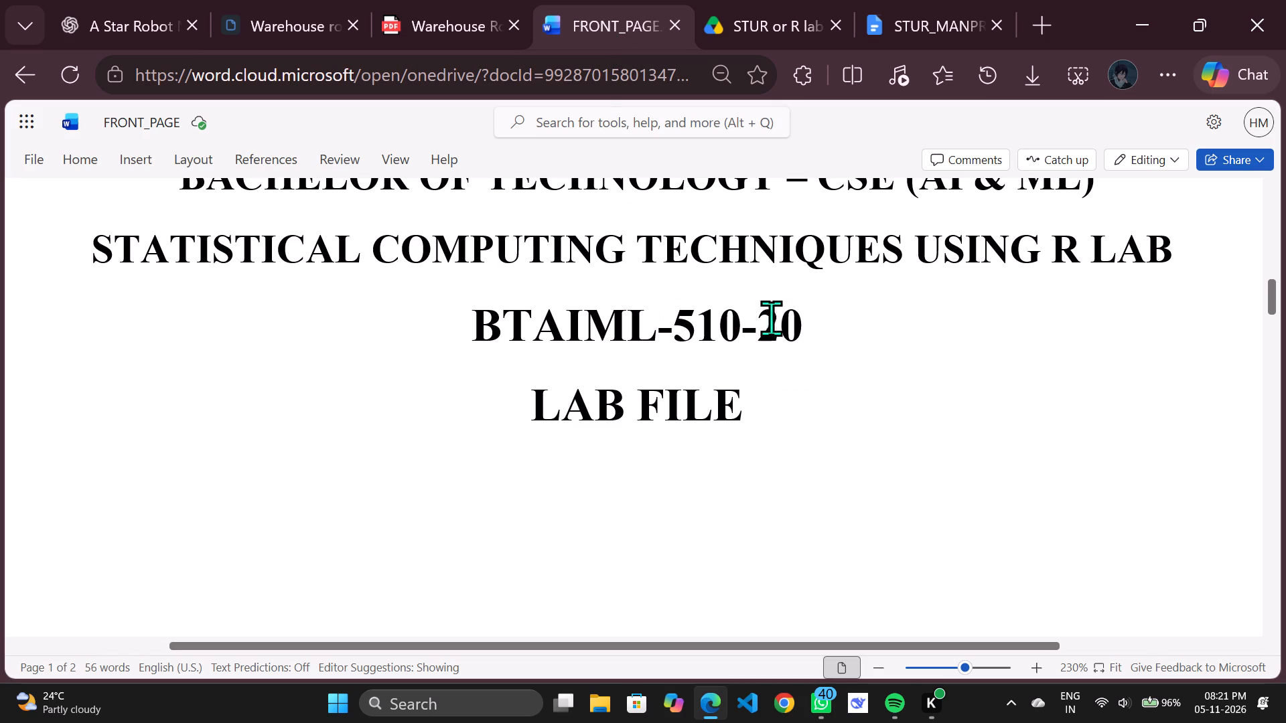
pyautogui.click(814, 329)
pyautogui.press('BackSpace')
pyautogui.press('BackSpace')
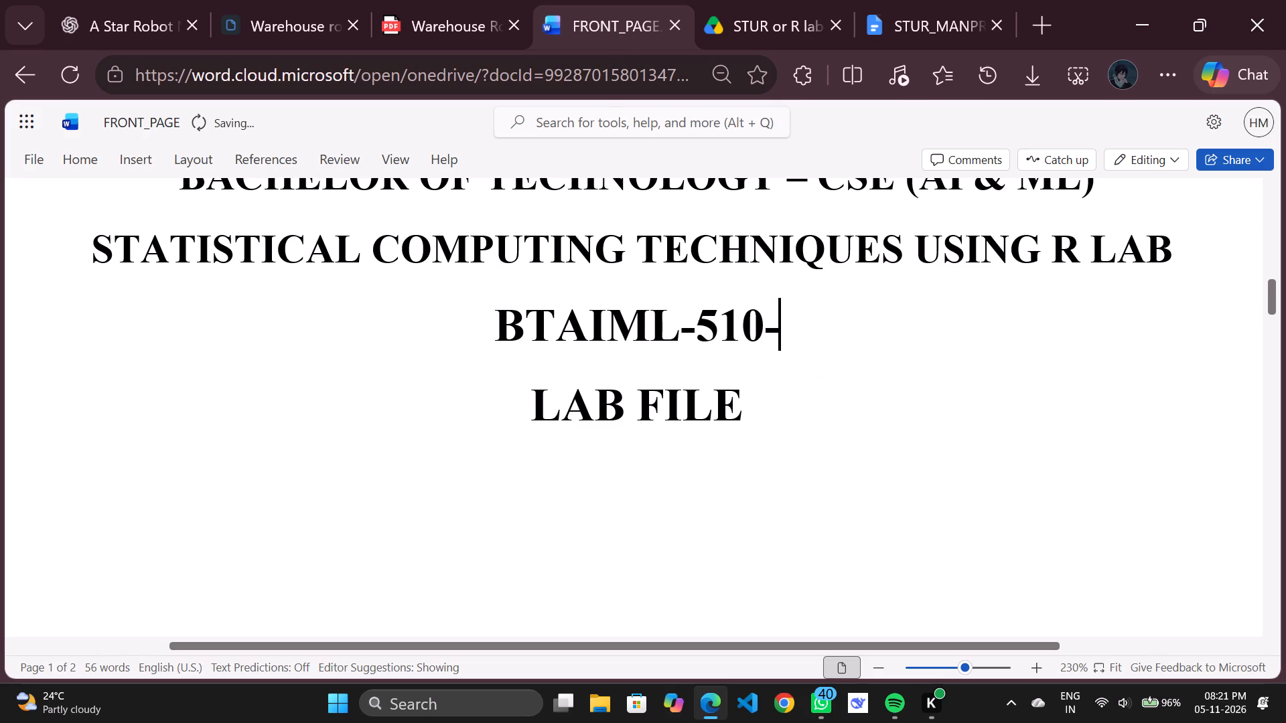
pyautogui.press('BackSpace')
pyautogui.press('BackSpace')
pyautogui.press('BackSpace')
pyautogui.press('BackSpace')
pyautogui.press('BackSpace')
pyautogui.press('BackSpace')
pyautogui.press('BackSpace')
pyautogui.press('BackSpace')
pyautogui.press('BackSpace')
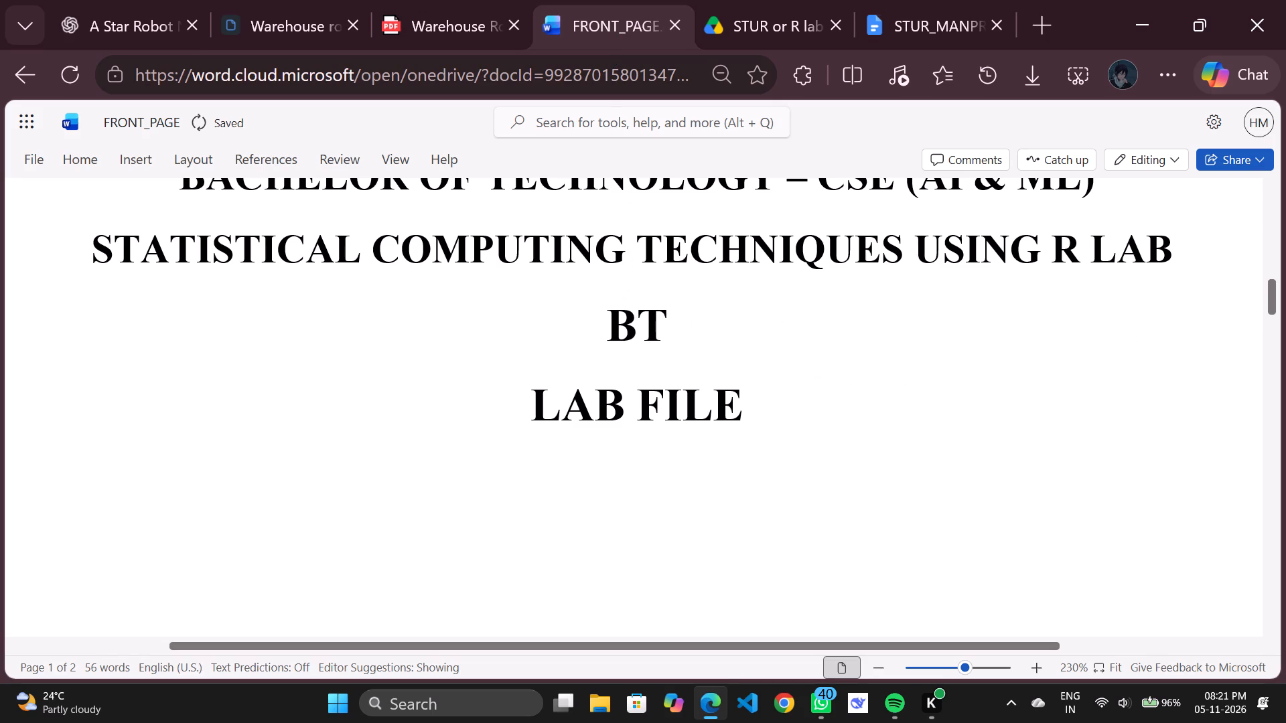
pyautogui.write('ES')
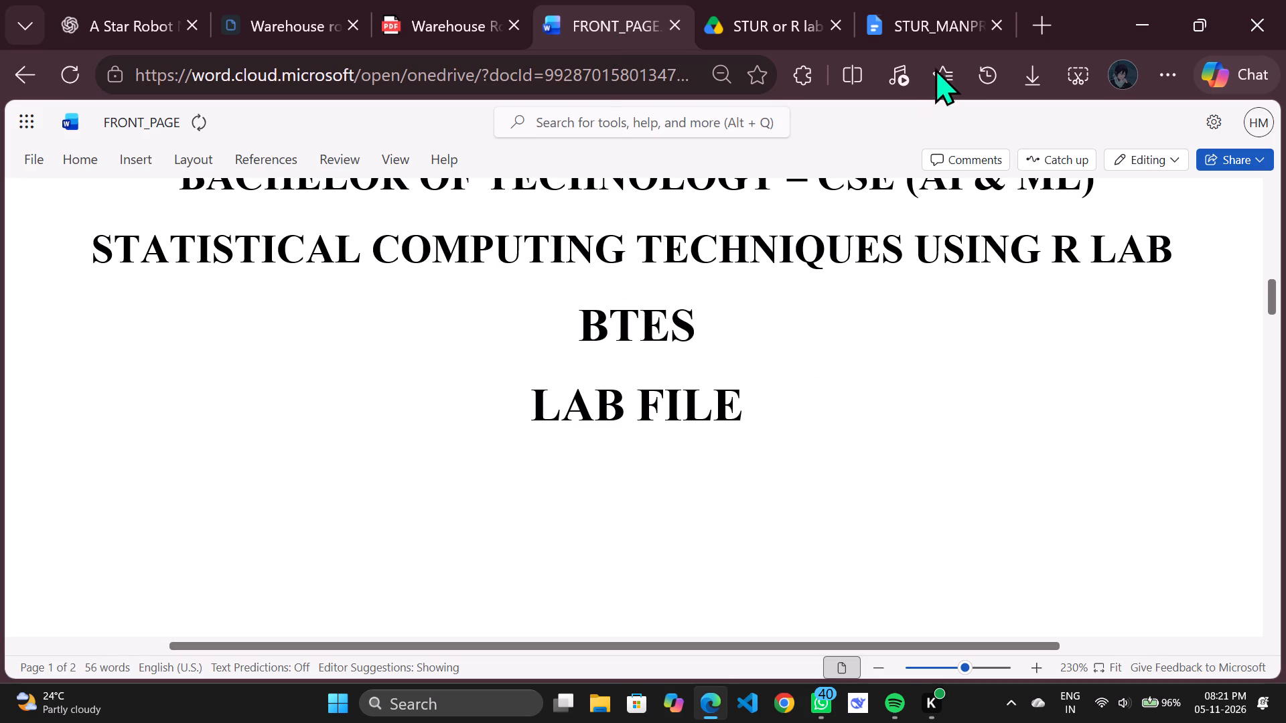
pyautogui.click(941, 25)
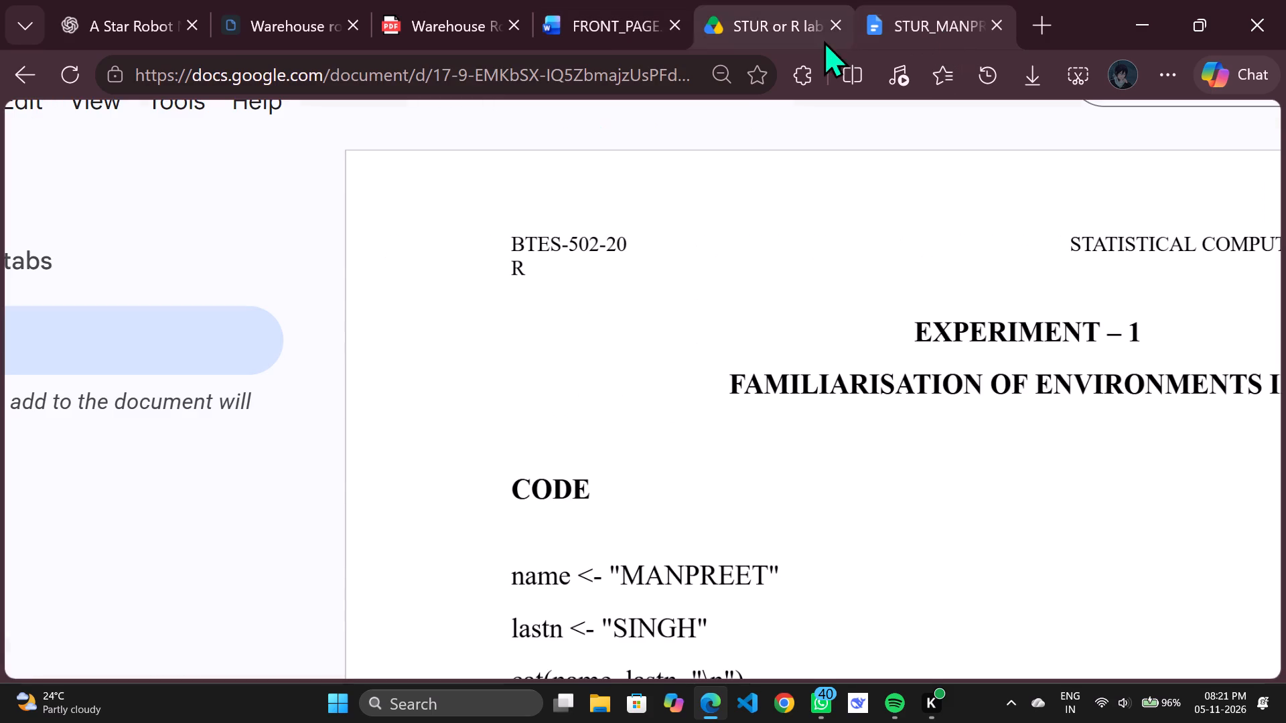
pyautogui.click(637, 25)
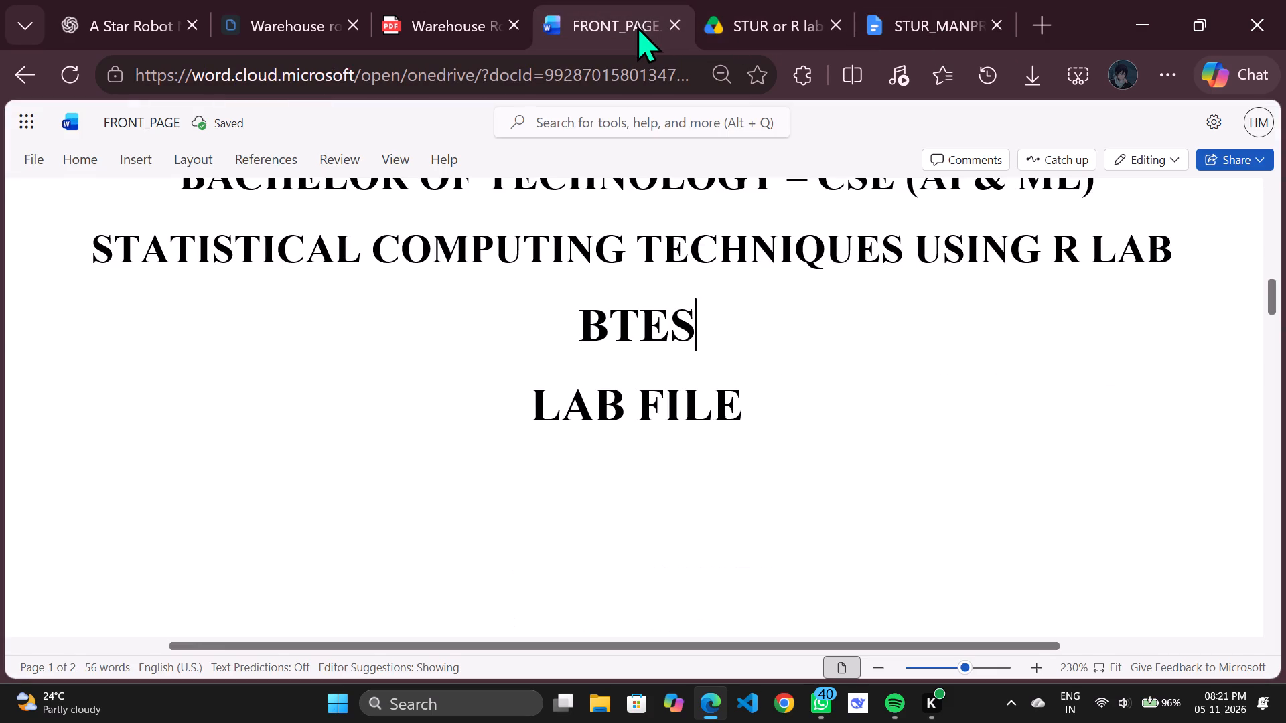
pyautogui.press('-')
pyautogui.write('502')
pyautogui.press('-')
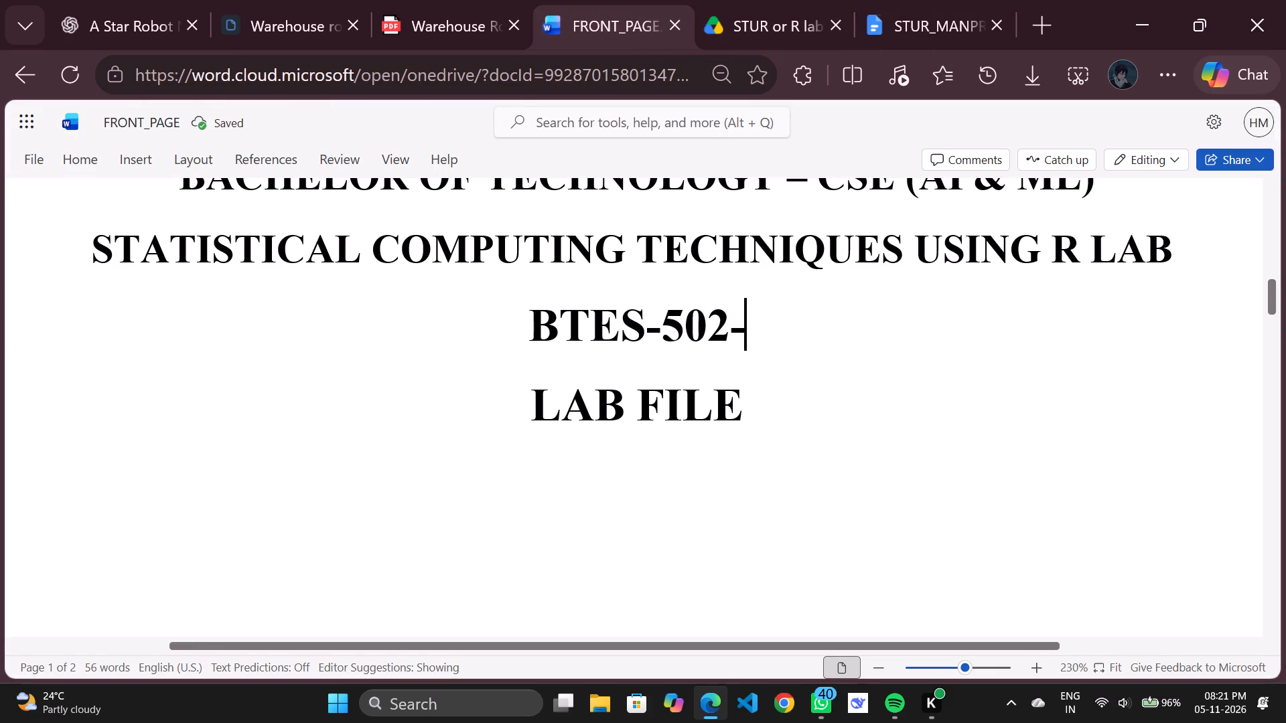
pyautogui.click(936, 31)
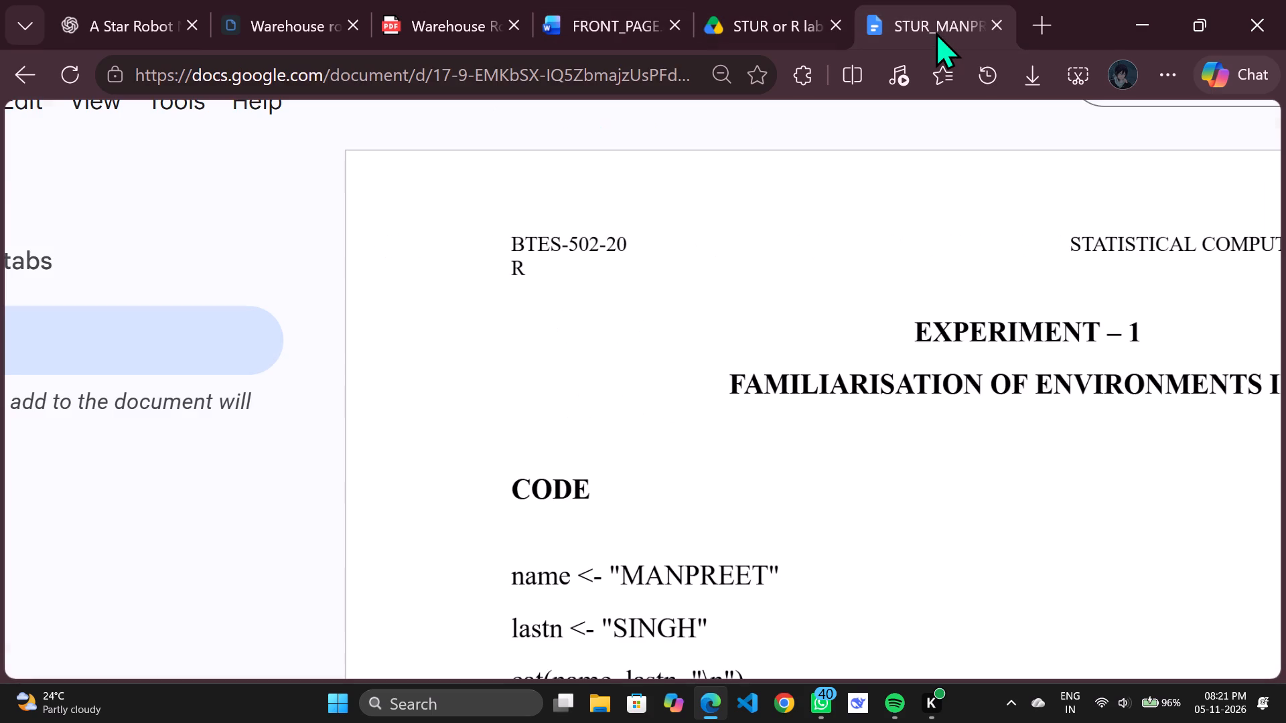
pyautogui.click(623, 13)
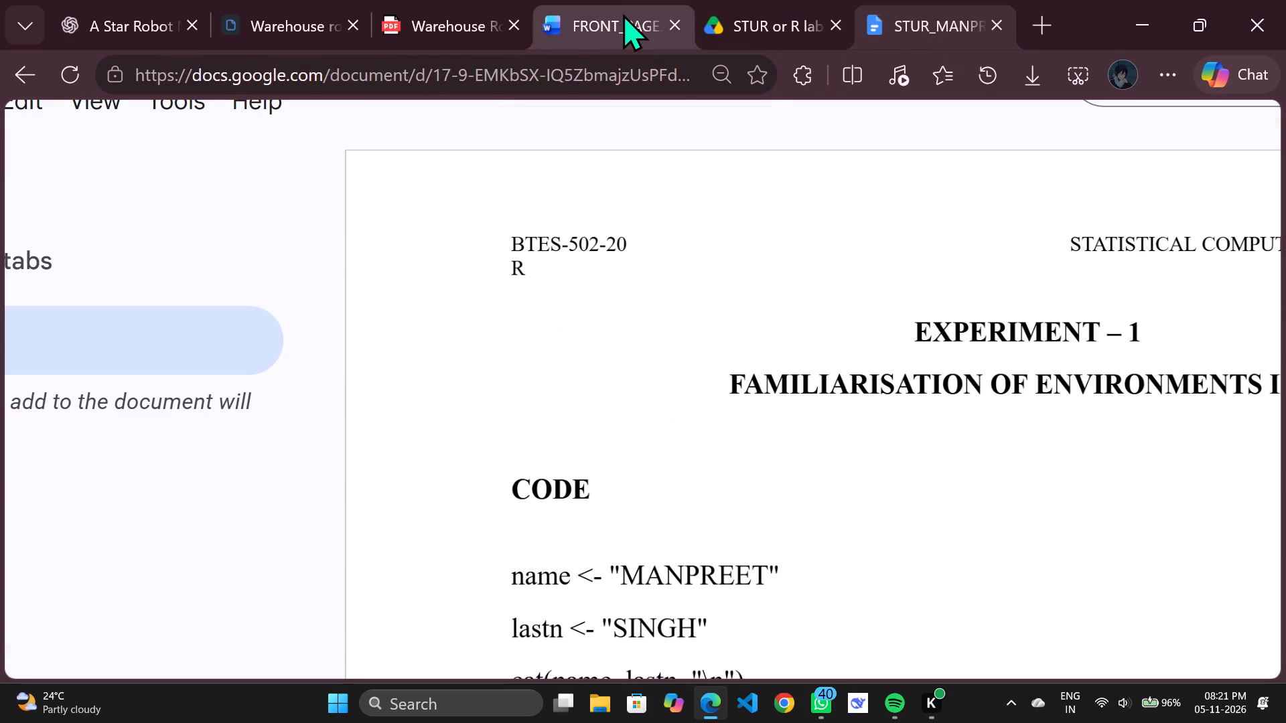
pyautogui.write('20')
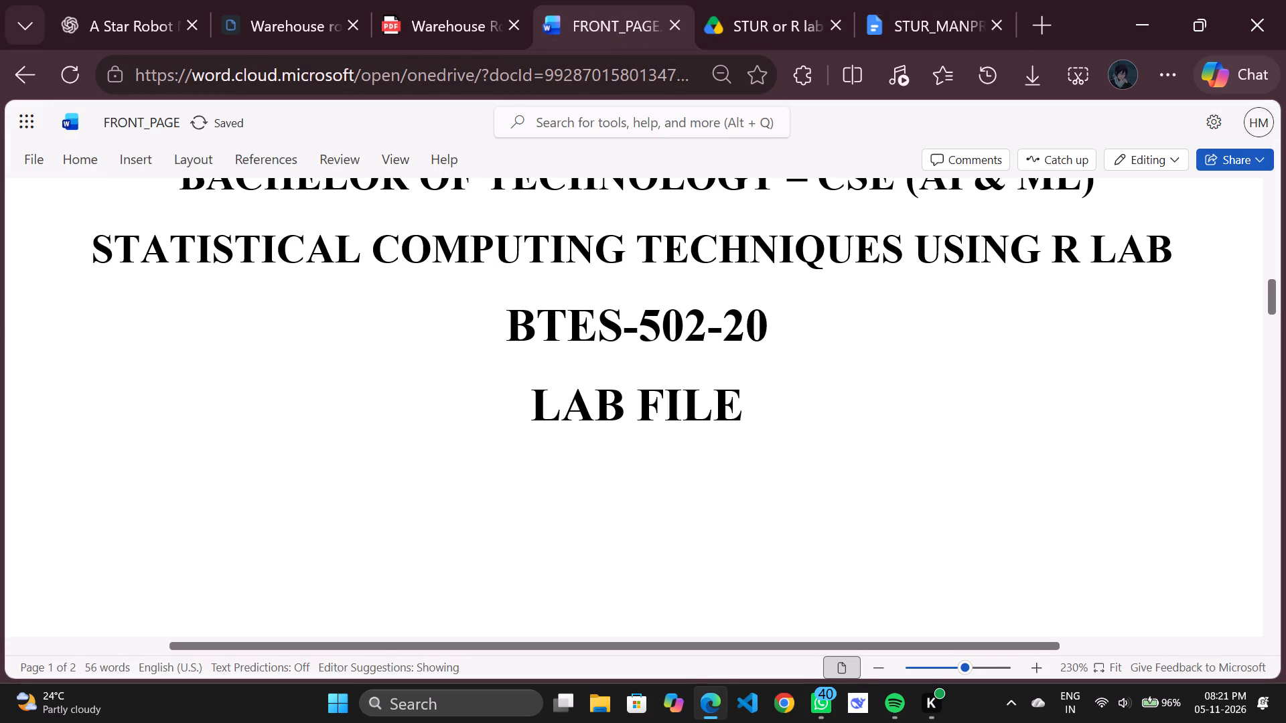
# Clear the assistant professor's name from the first line under SUBMITTED TO.
pyautogui.scroll(-4, 687, 271)
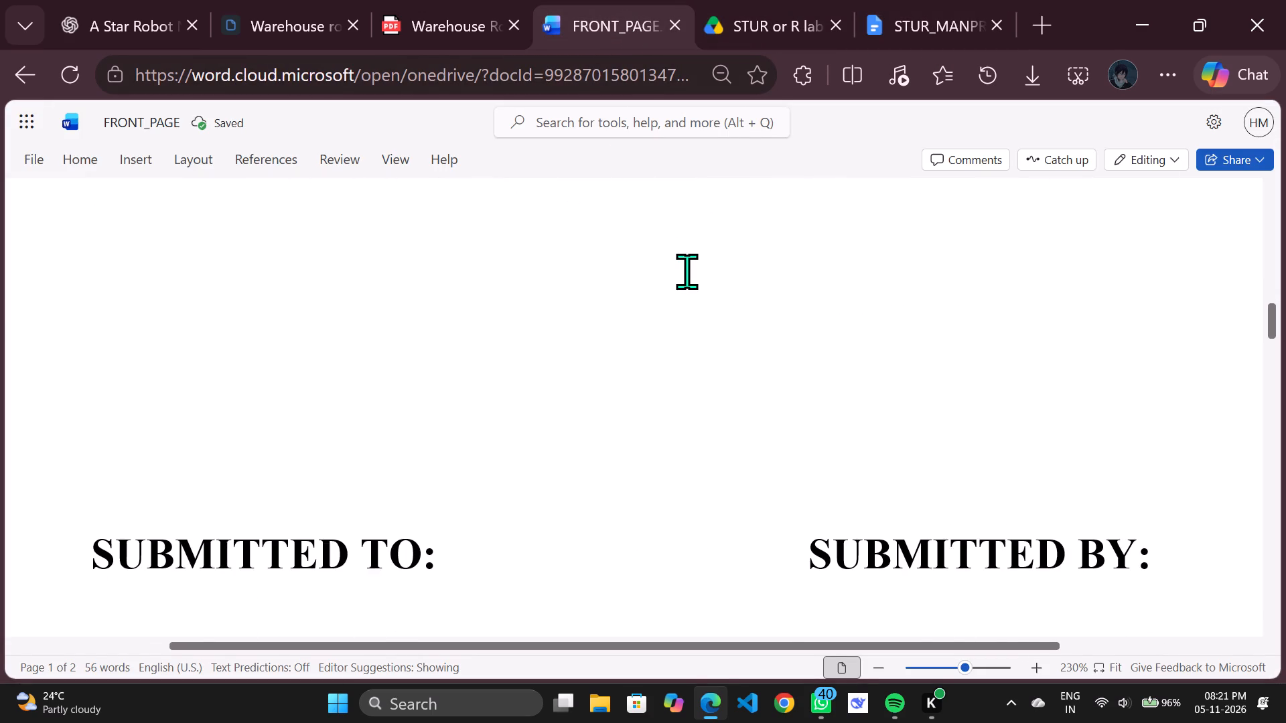
pyautogui.scroll(-3, 687, 271)
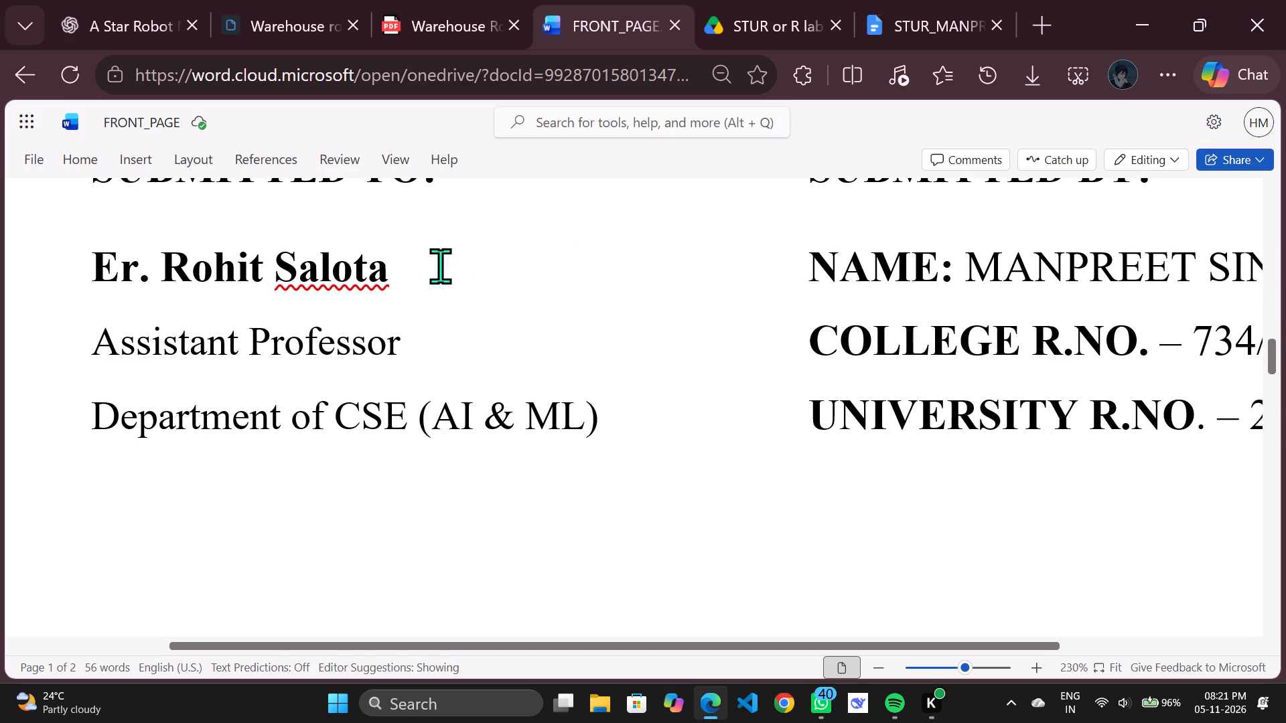
pyautogui.click(414, 267)
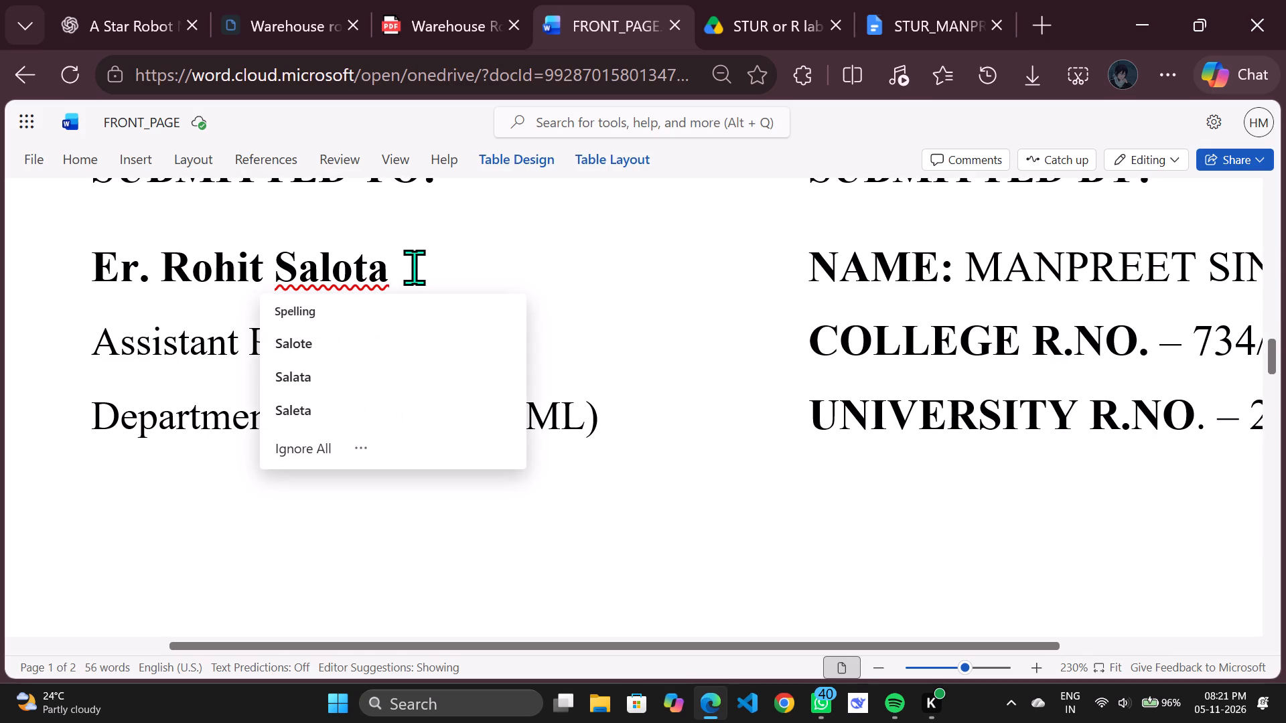
pyautogui.press('BackSpace')
pyautogui.press('BackSpace')
pyautogui.press('BackSpace')
pyautogui.press('BackSpace')
pyautogui.press('BackSpace')
pyautogui.press('BackSpace')
pyautogui.press('BackSpace')
pyautogui.press('BackSpace')
pyautogui.press('BackSpace')
pyautogui.press('BackSpace')
pyautogui.press('BackSpace')
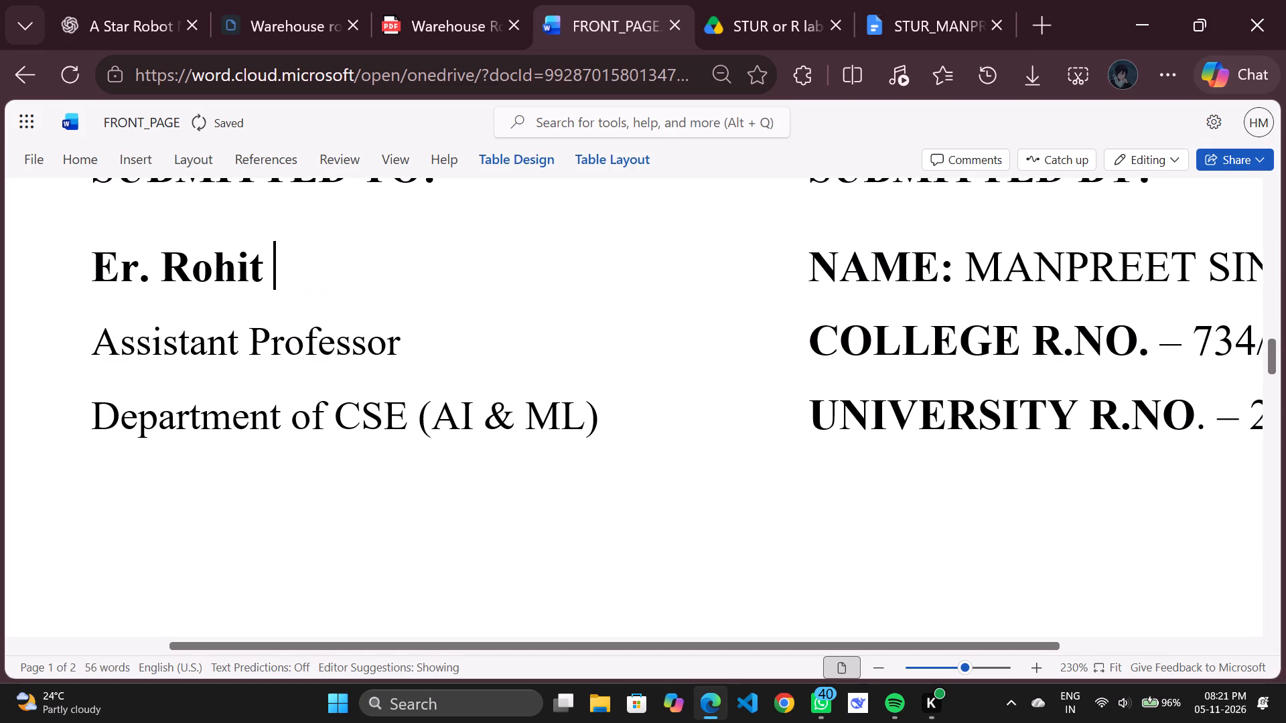
pyautogui.press('BackSpace')
pyautogui.press('BackSpace')
pyautogui.press('BackSpace')
pyautogui.press('BackSpace')
pyautogui.press('BackSpace')
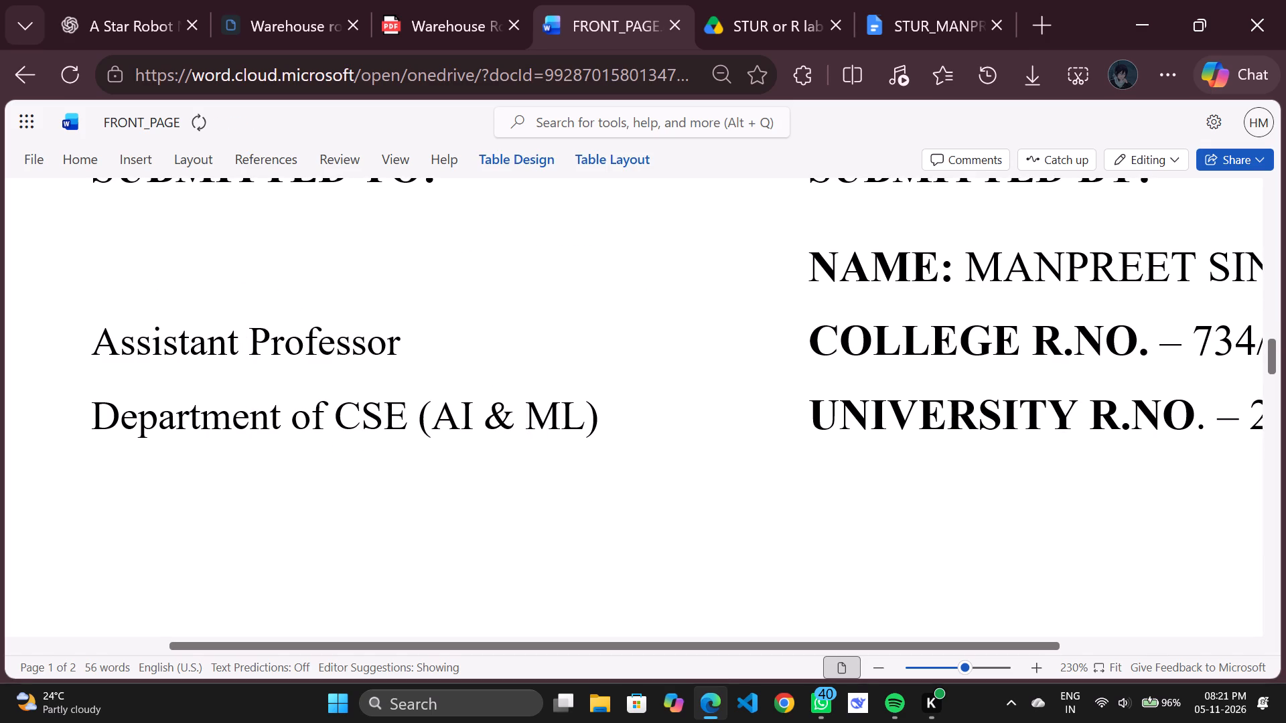
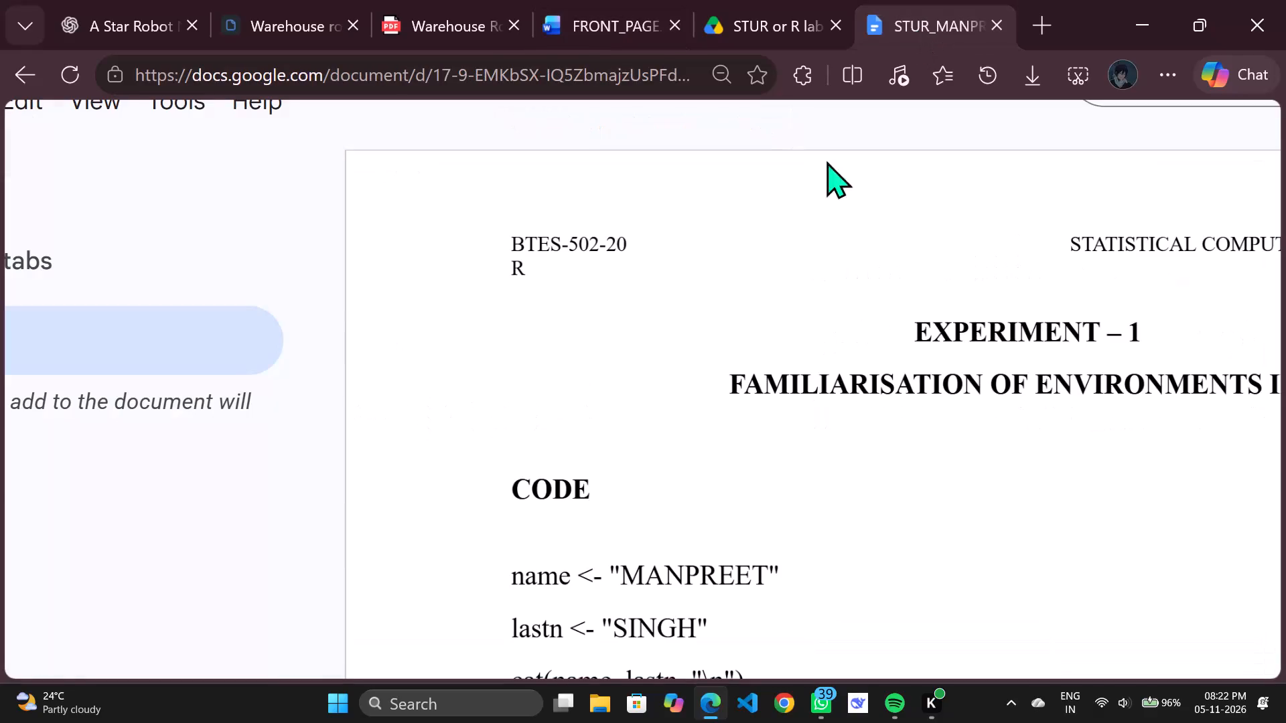
# Look through the first pages of the STUR document for the teacher's details and close the document.
pyautogui.hscroll(-2, 786, 410)
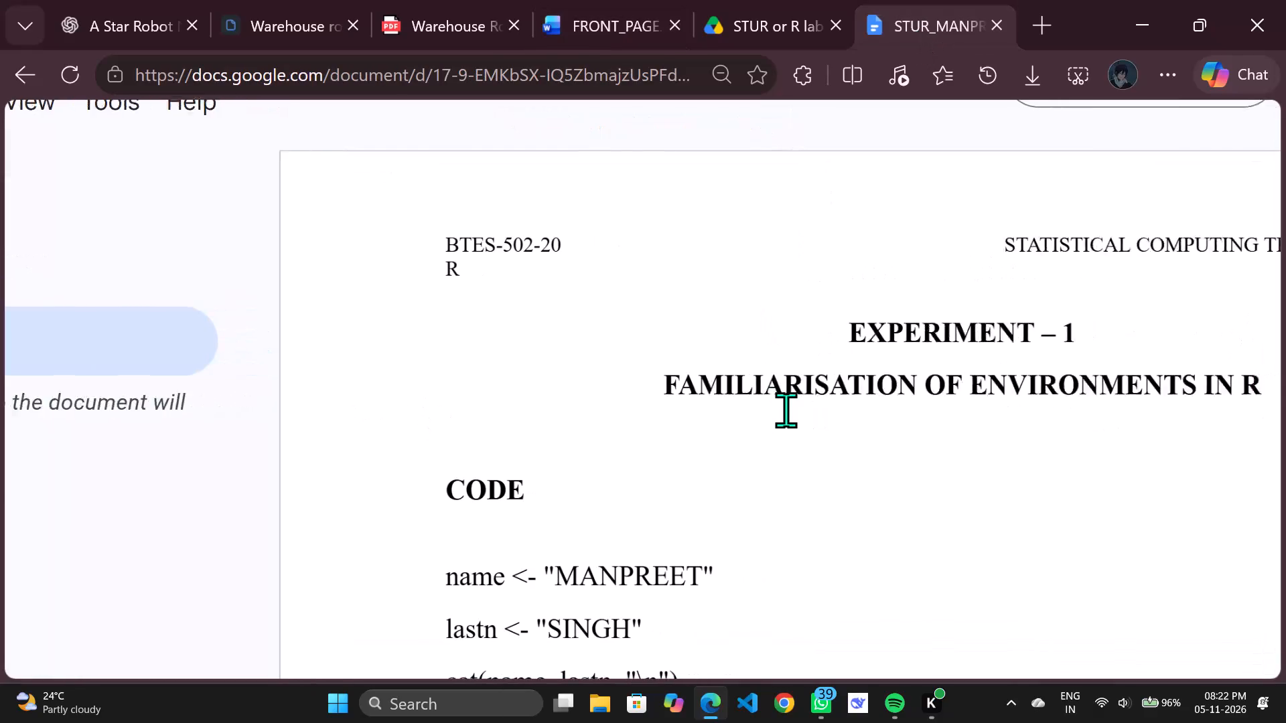
pyautogui.hscroll(-5, 786, 410)
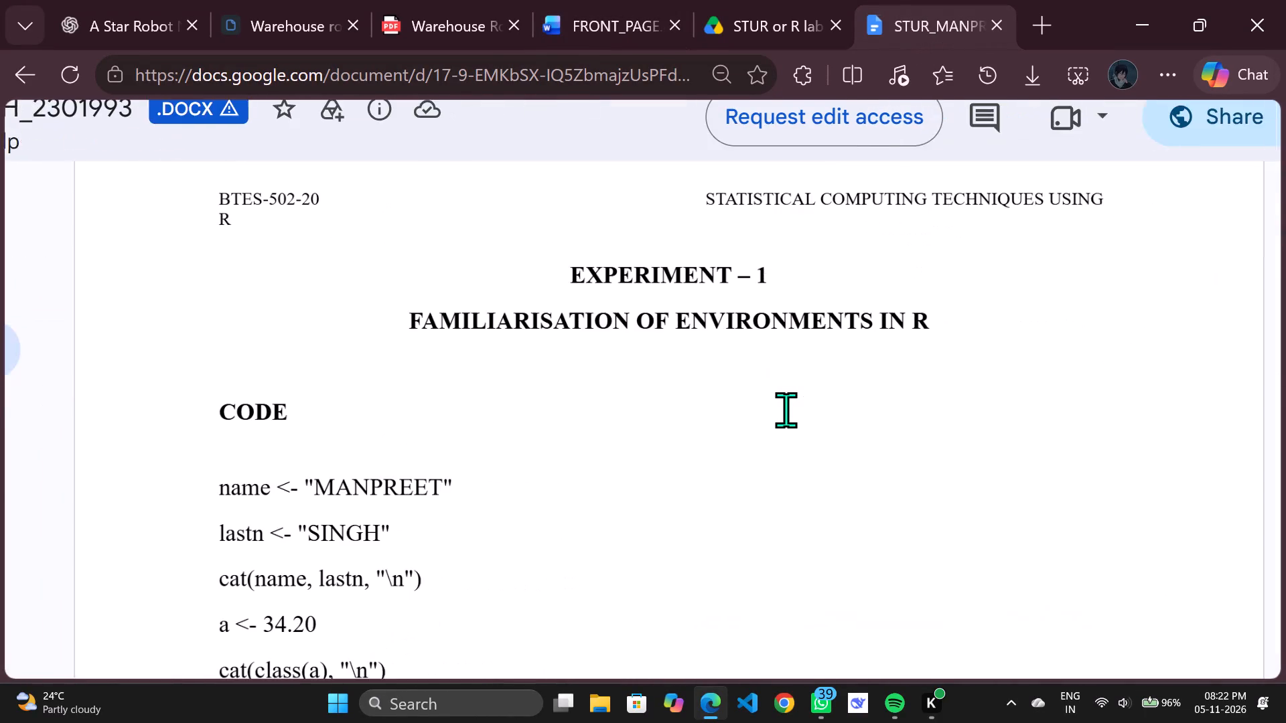
pyautogui.scroll(-7, 786, 410)
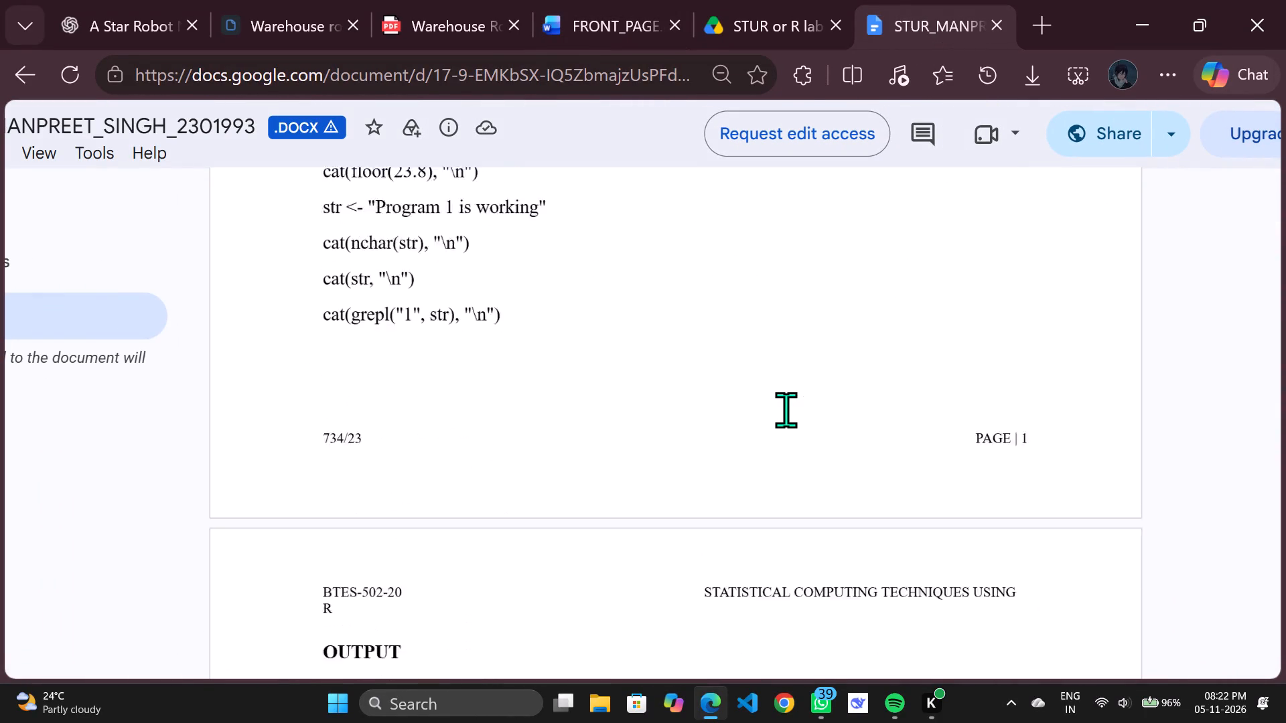
pyautogui.scroll(-2, 786, 410)
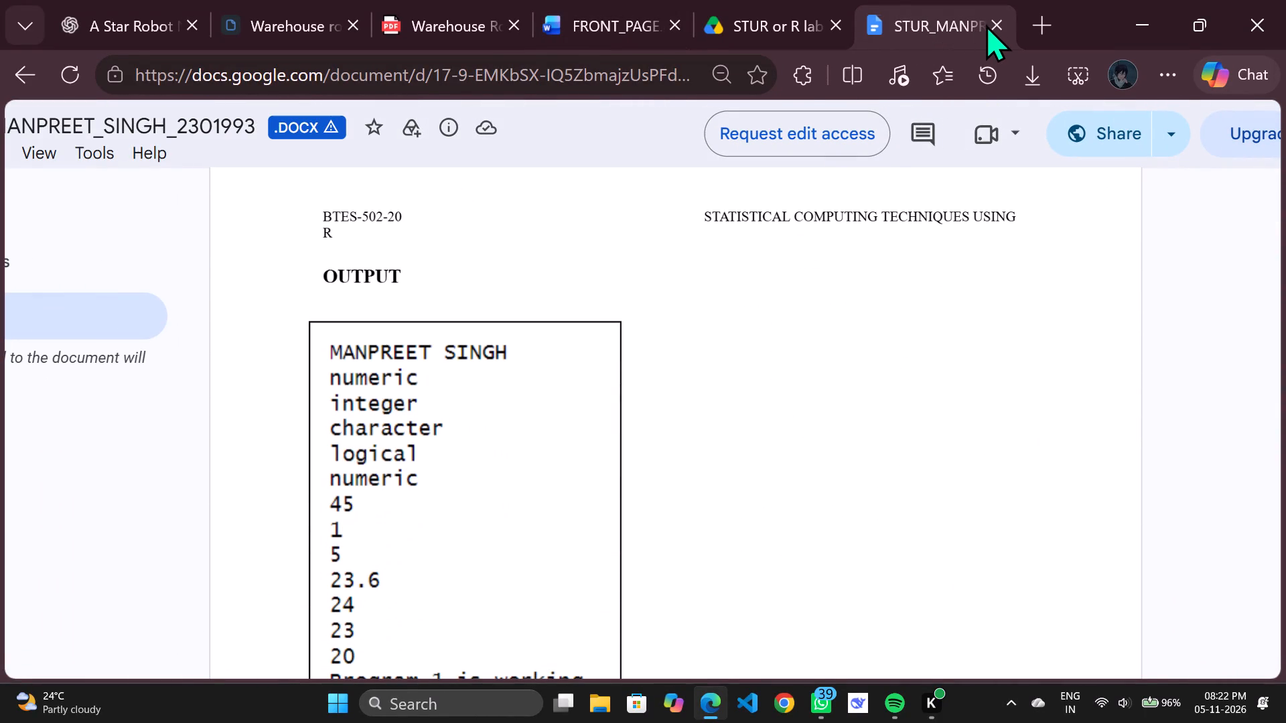
pyautogui.click(997, 23)
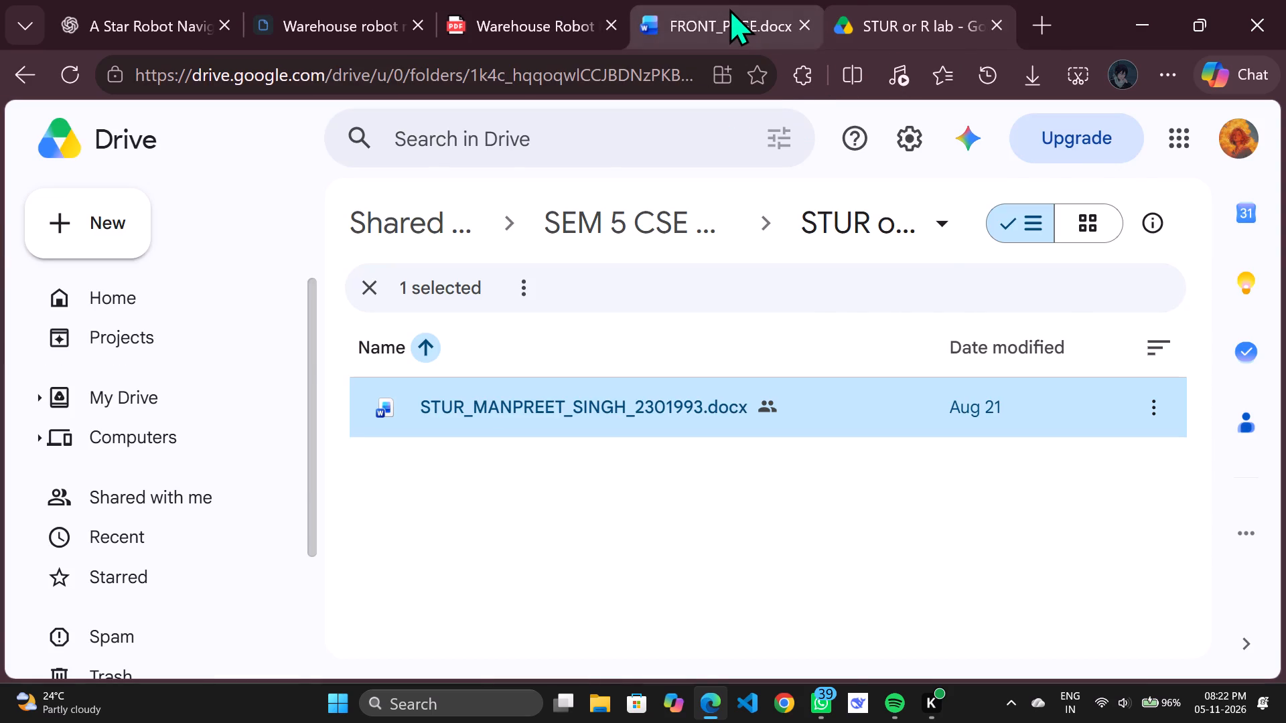
pyautogui.click(729, 8)
pyautogui.scroll(-1, 648, 412)
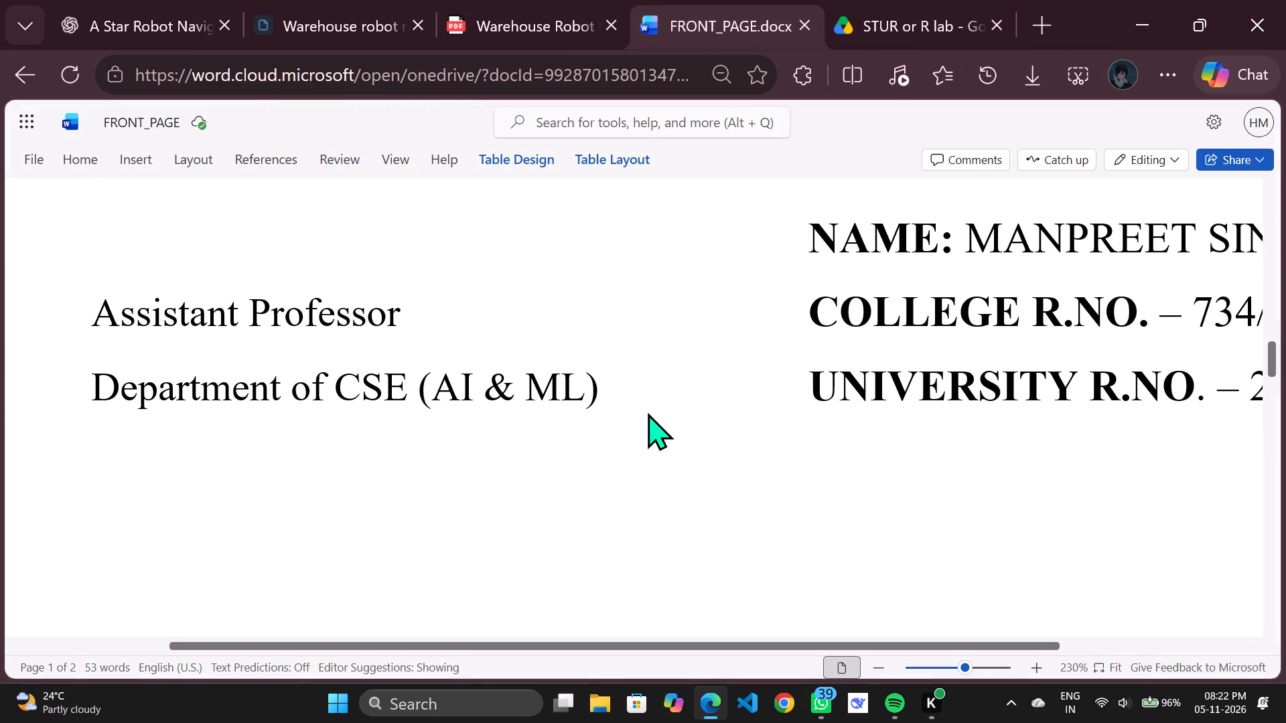
pyautogui.click(1048, 26)
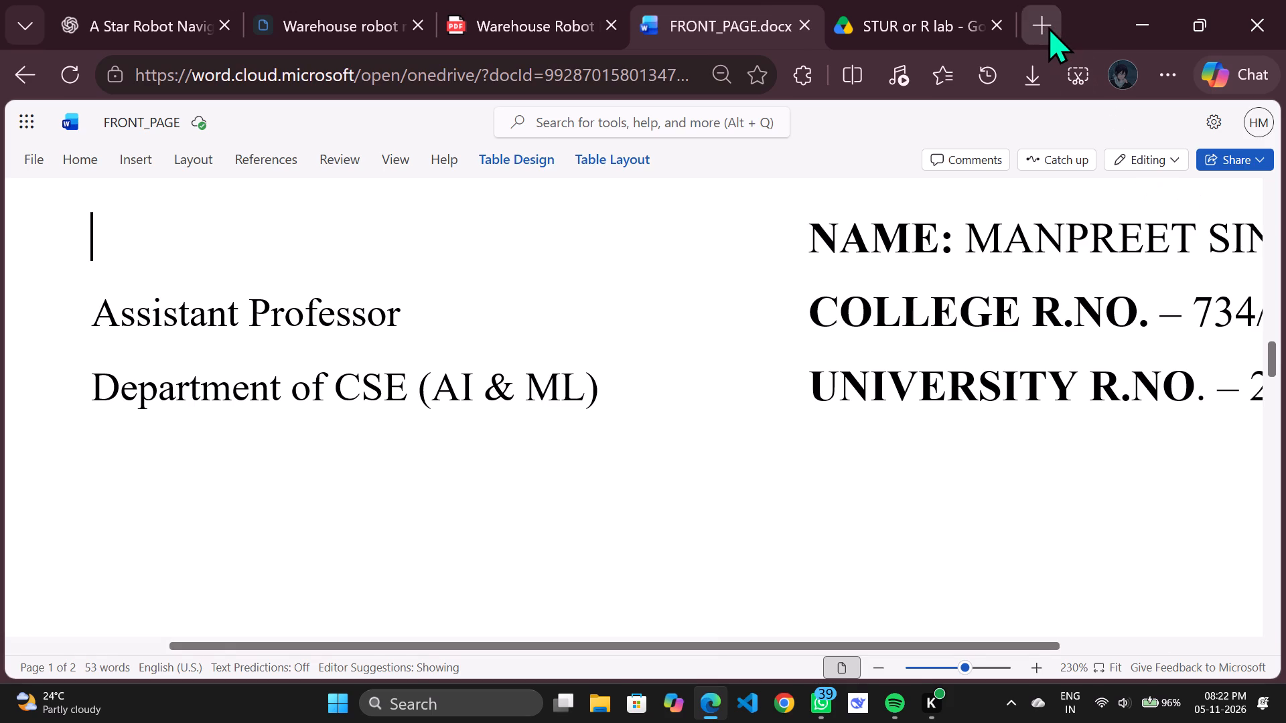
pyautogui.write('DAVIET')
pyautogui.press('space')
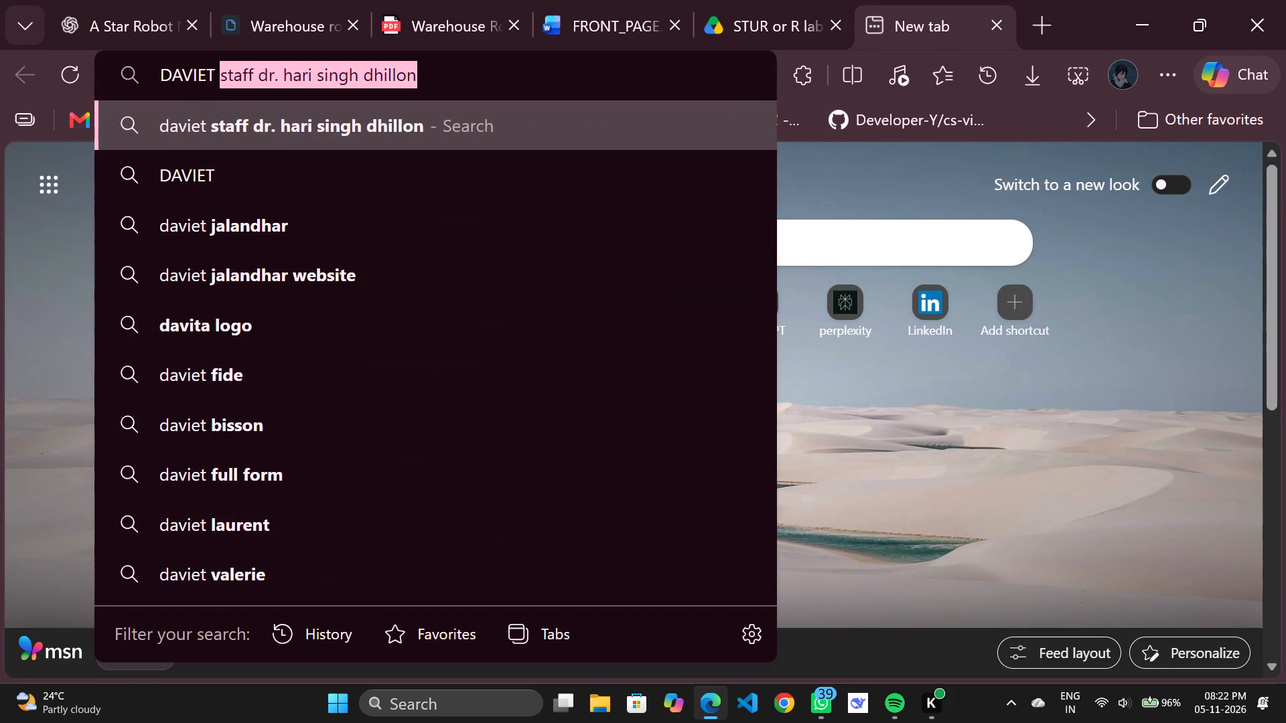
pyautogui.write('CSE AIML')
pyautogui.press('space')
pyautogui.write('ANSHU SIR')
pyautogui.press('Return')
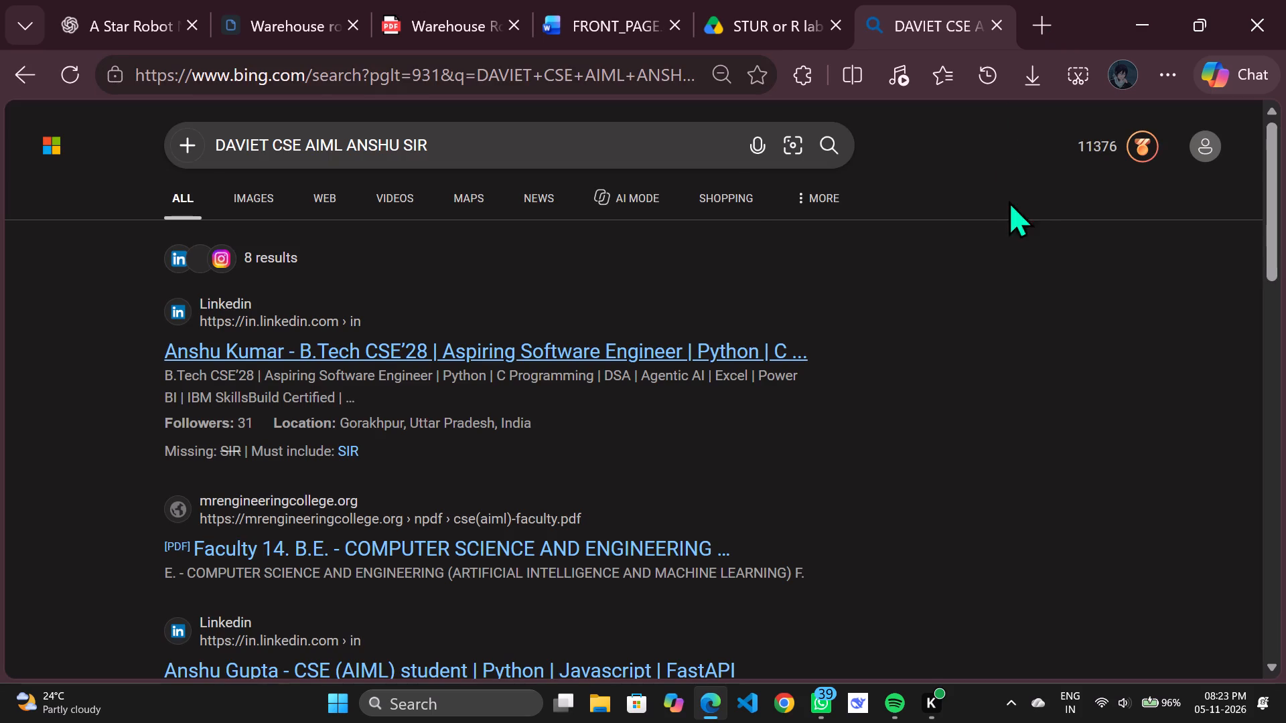
# Examine the search results for the teacher, including the first LinkedIn profile, and open DAVIET's CSE & AIML faculty profile page.
pyautogui.click(723, 329)
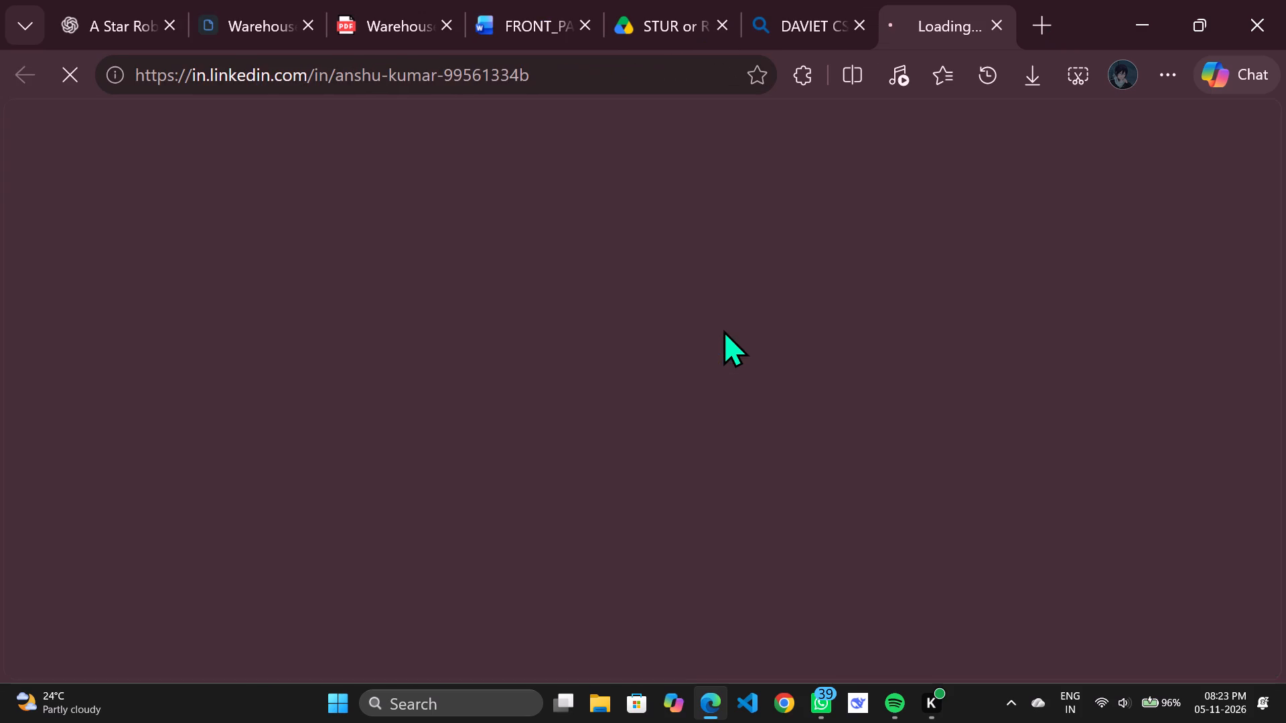
pyautogui.click(999, 23)
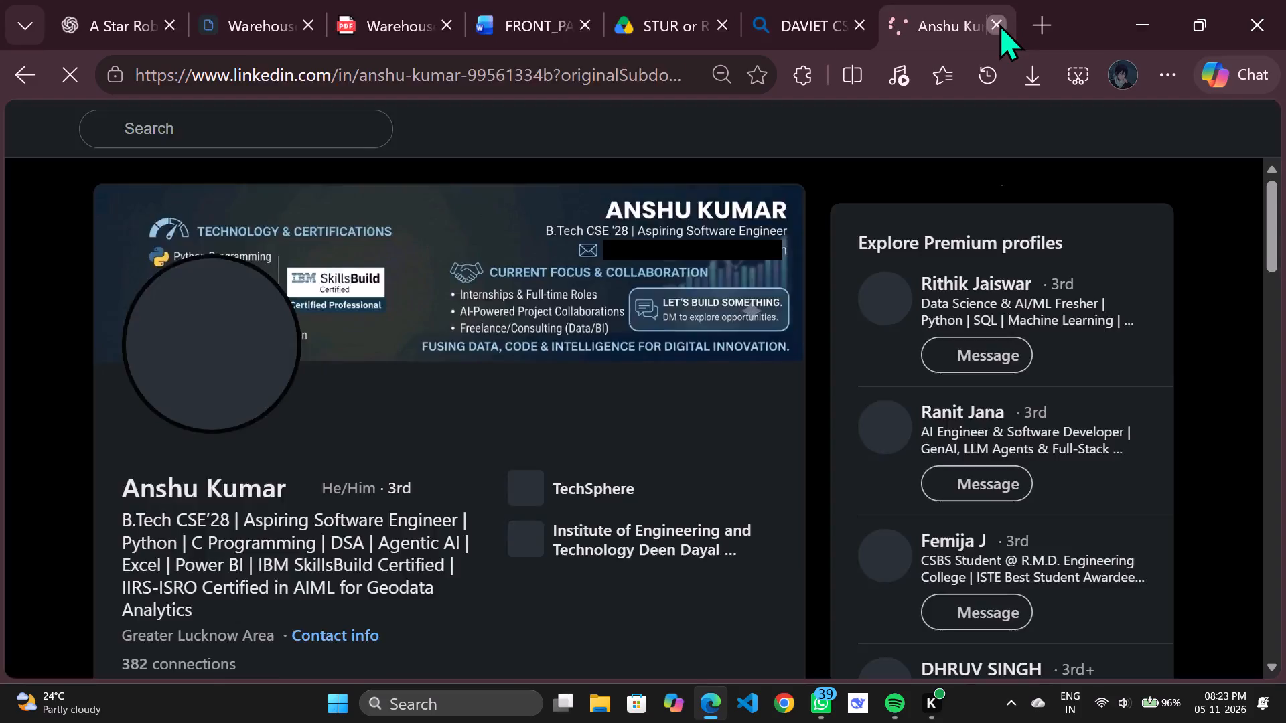
pyautogui.scroll(-2, 490, 485)
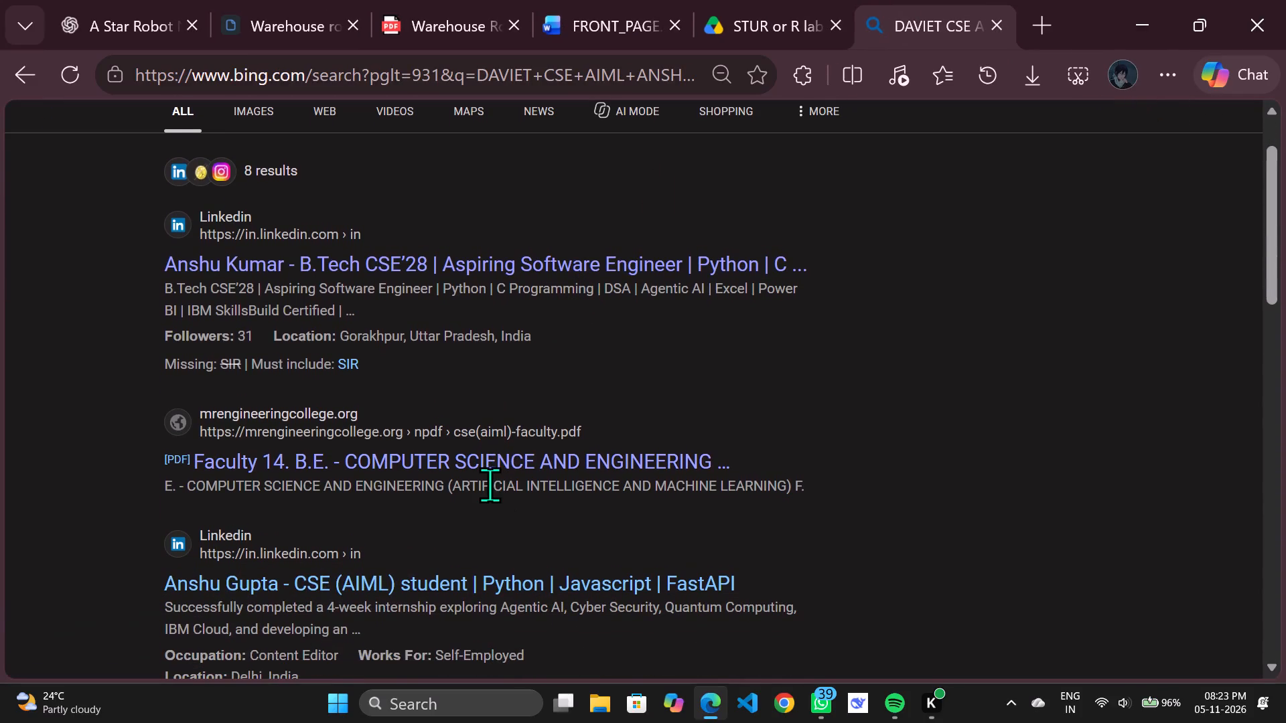
pyautogui.scroll(-4, 492, 461)
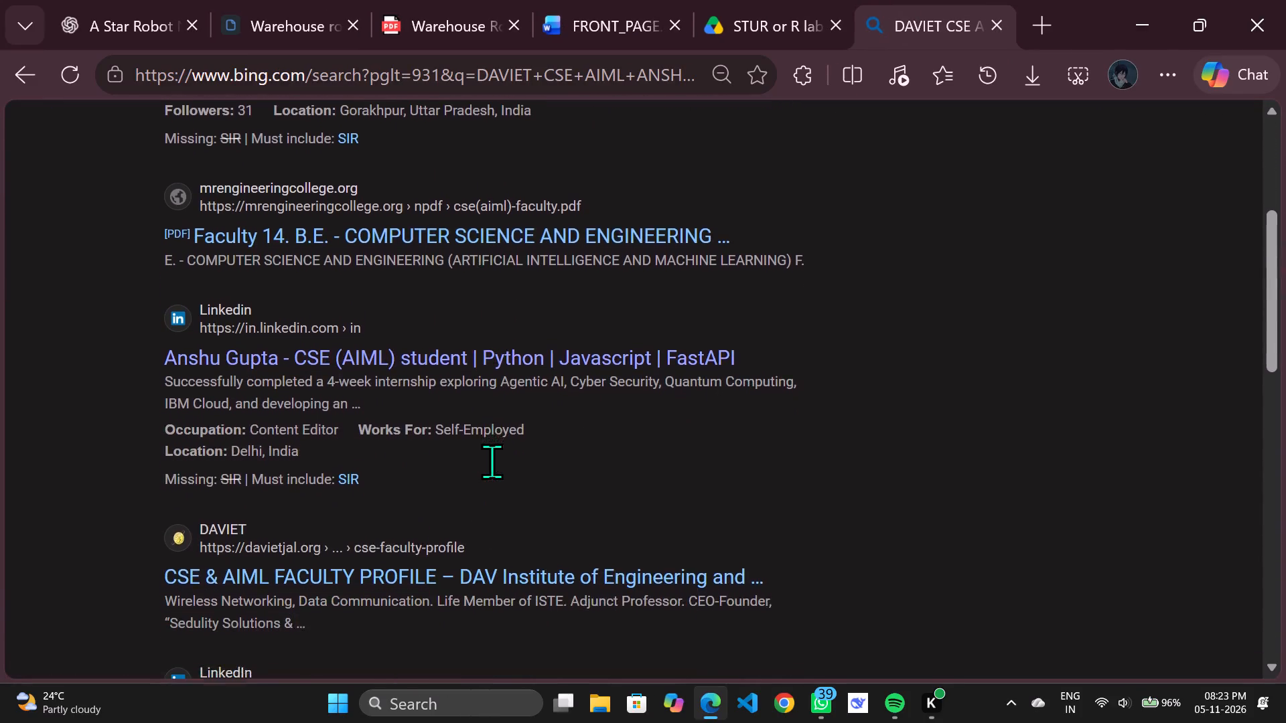
pyautogui.scroll(-1, 492, 461)
pyautogui.click(487, 463)
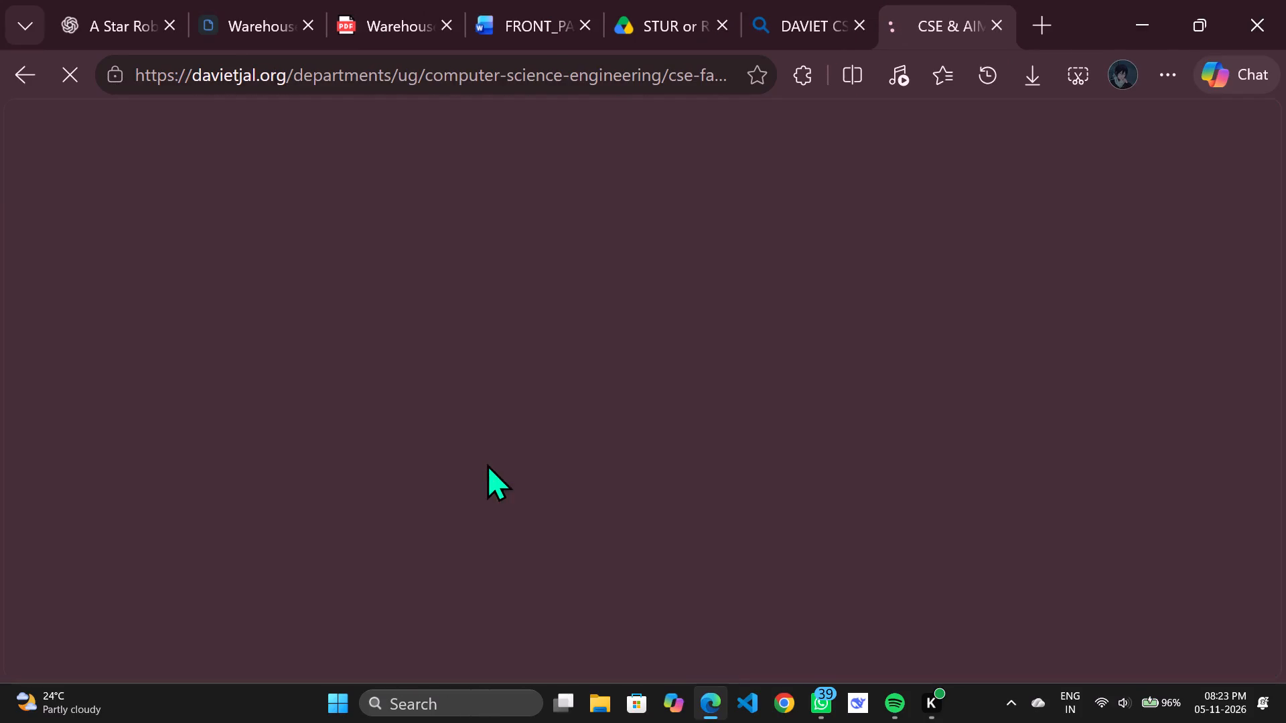
# Look through the teaching staff entries on the CSE & AIML faculty profile page for the teacher's name and details.
pyautogui.scroll(-10, 763, 421)
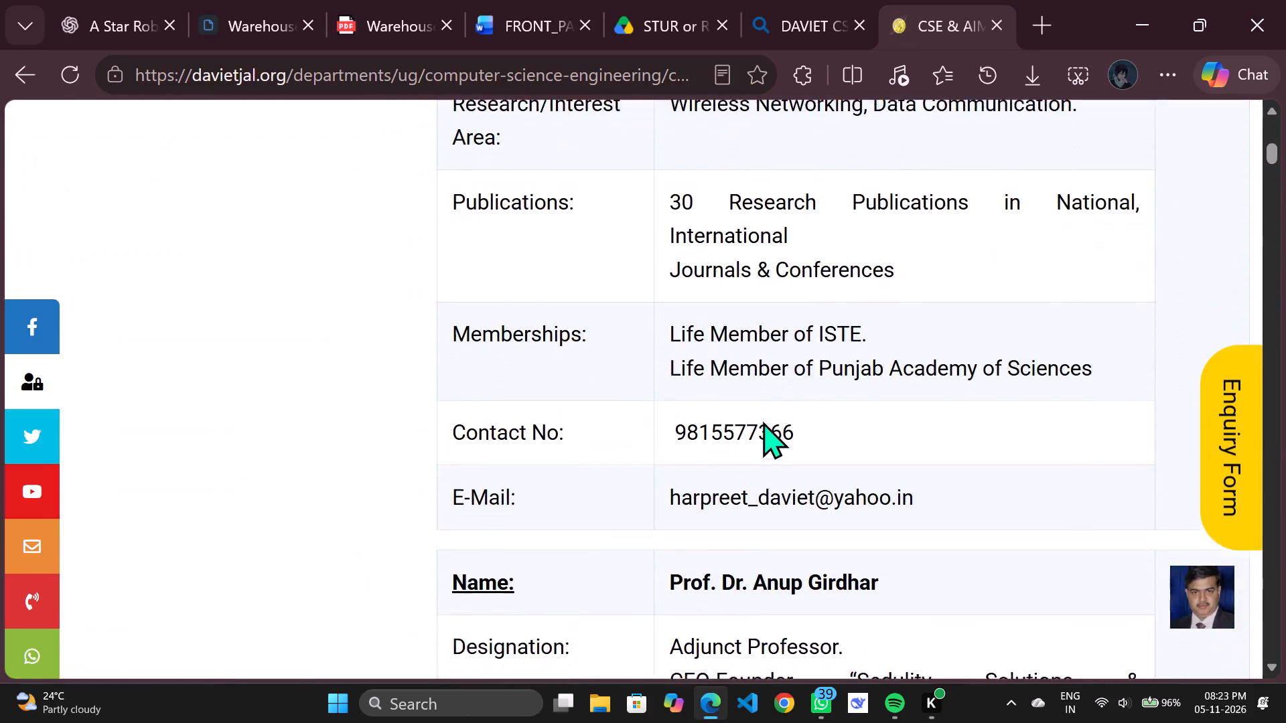
pyautogui.hscroll(-4, 763, 421)
pyautogui.scroll(2, 763, 421)
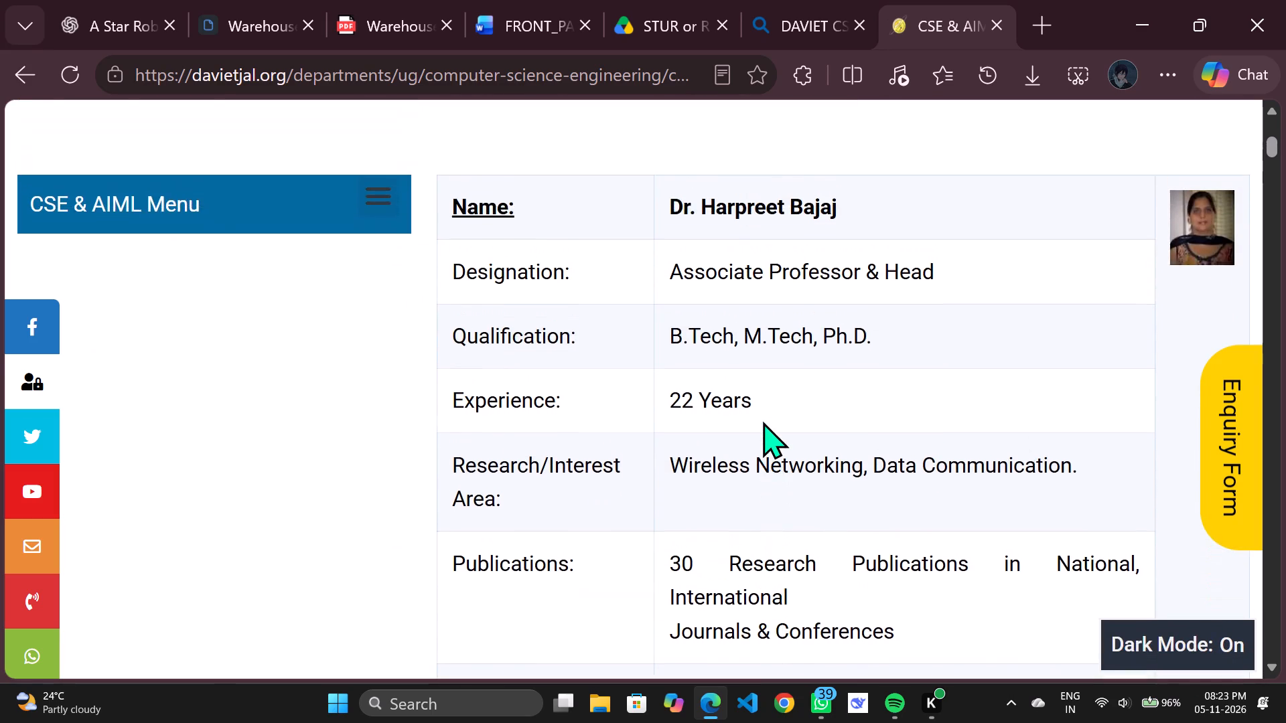
pyautogui.scroll(-4, 763, 421)
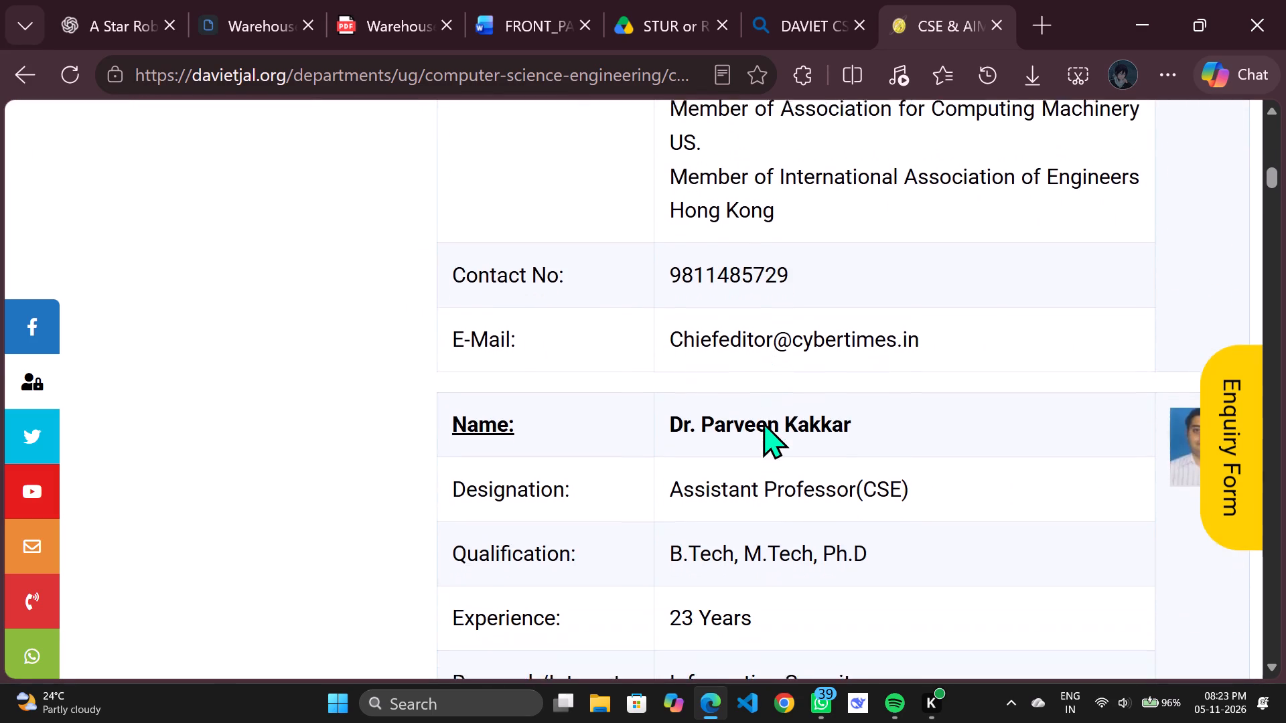
pyautogui.scroll(-6, 763, 421)
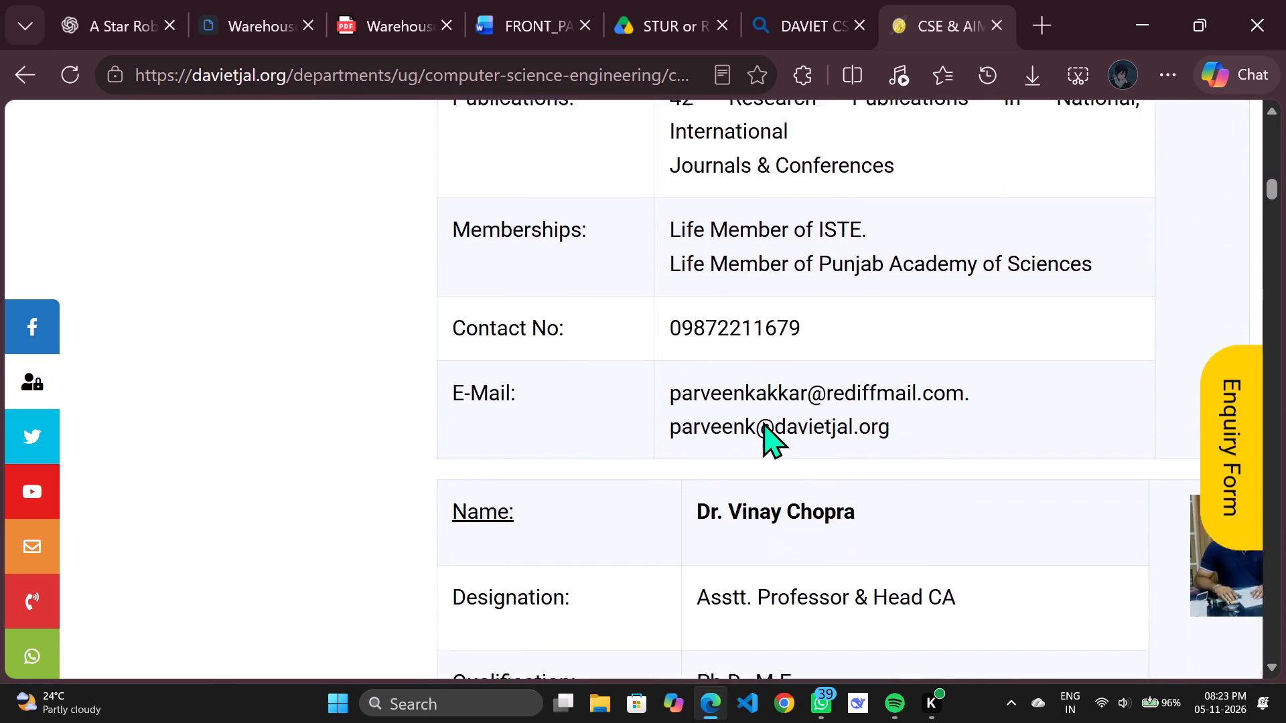
pyautogui.scroll(-6, 763, 421)
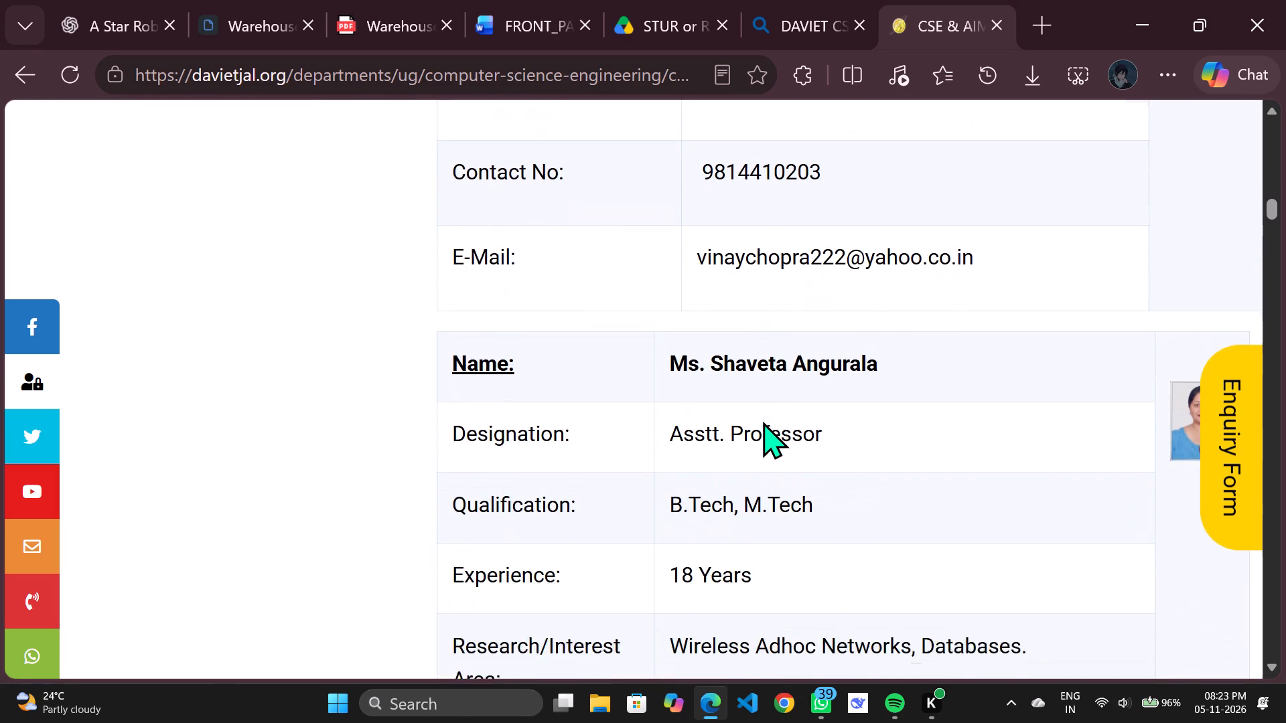
pyautogui.scroll(-6, 763, 421)
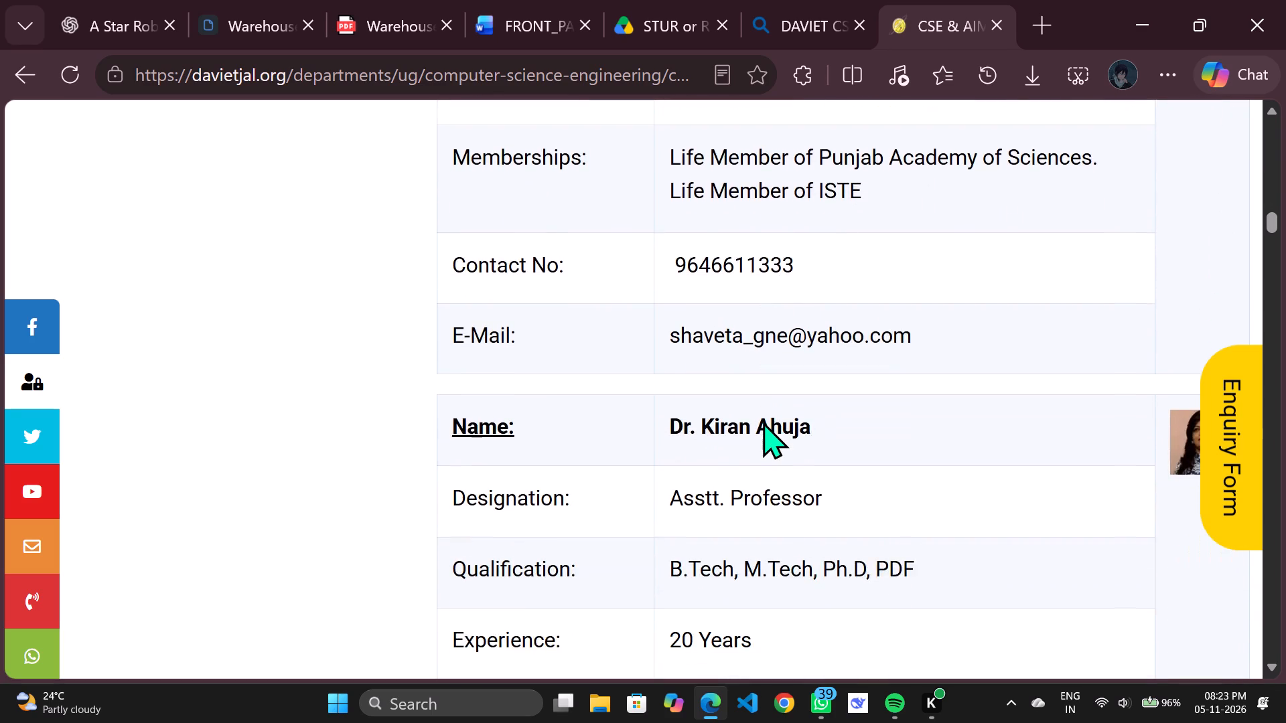
pyautogui.scroll(-6, 763, 421)
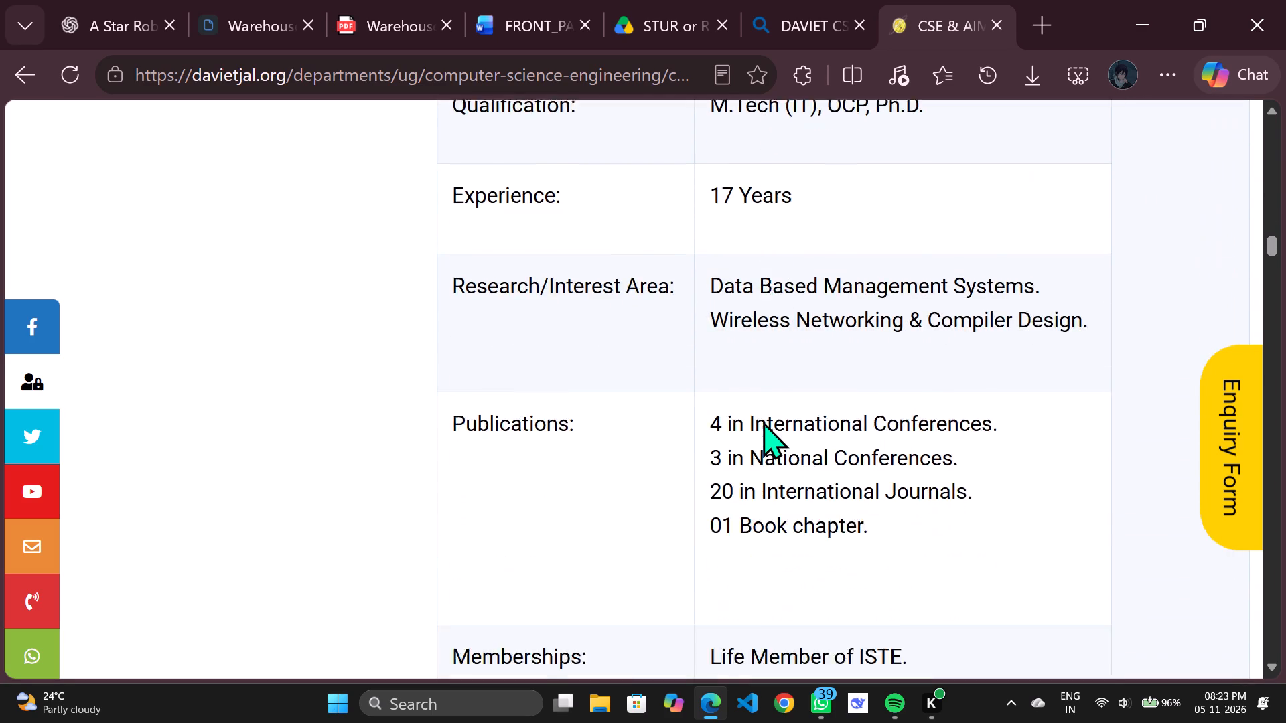
pyautogui.scroll(-3, 763, 421)
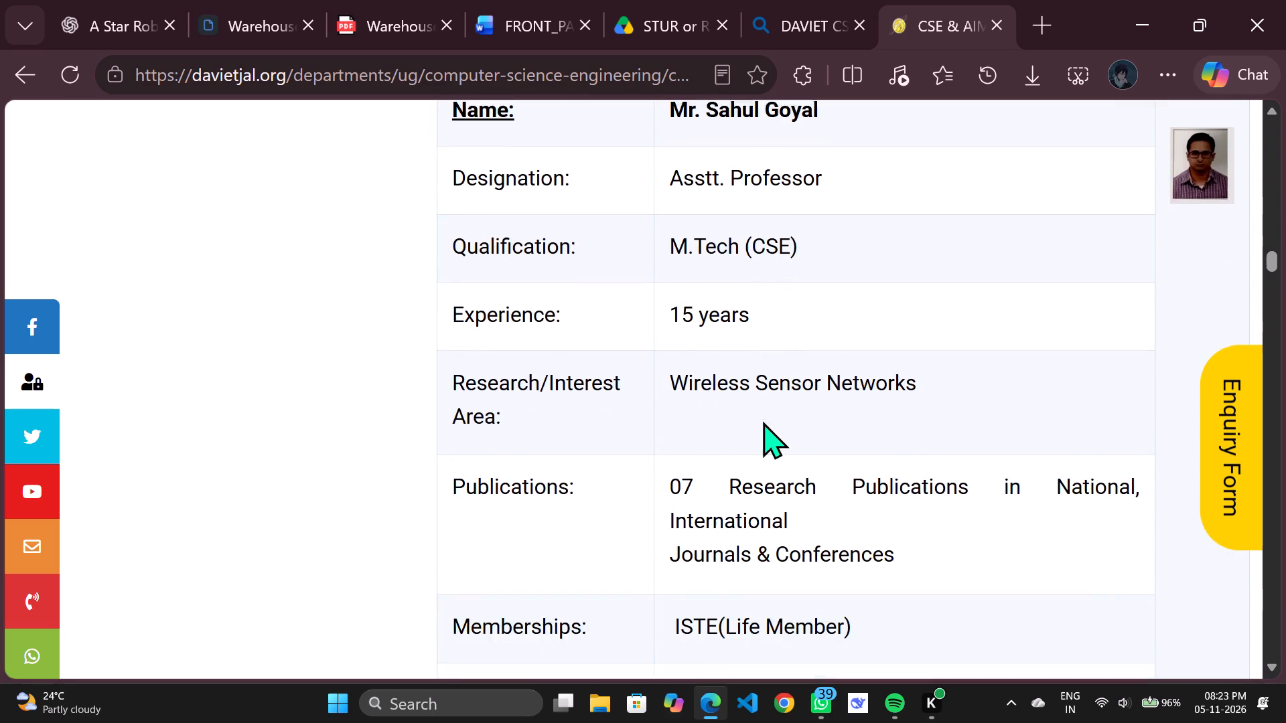
pyautogui.scroll(-7, 763, 421)
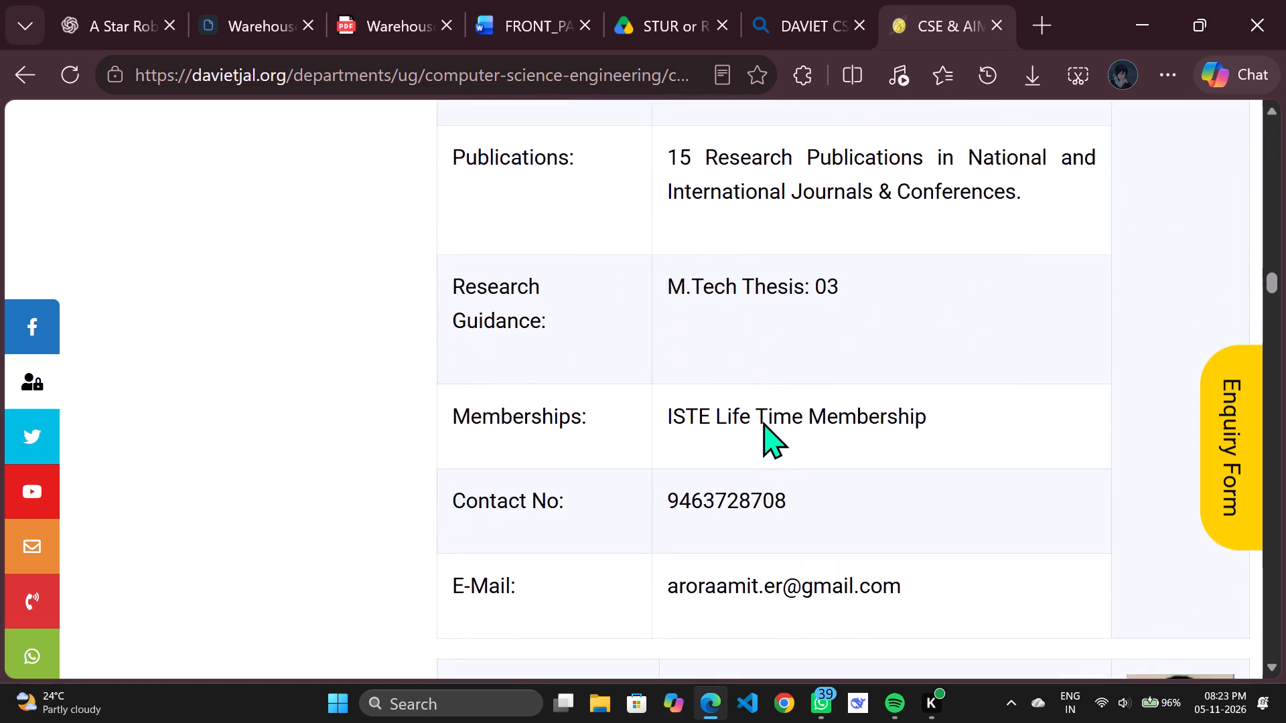
pyautogui.scroll(-5, 763, 421)
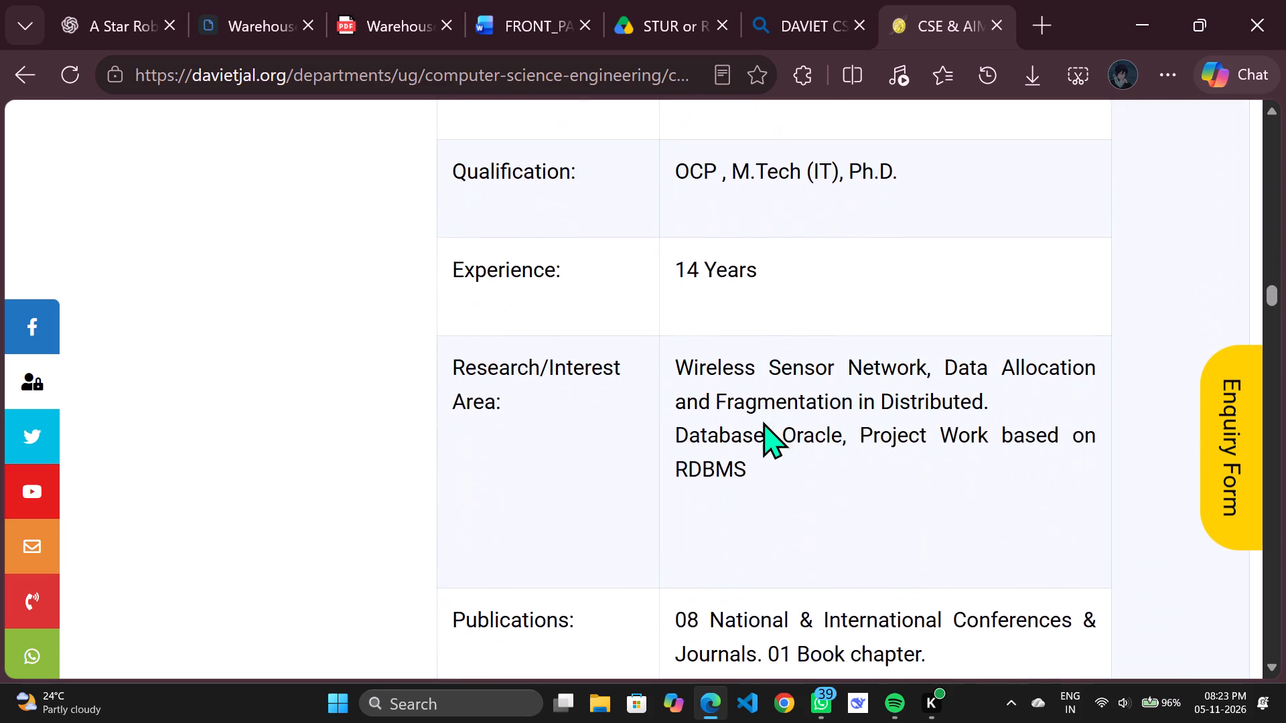
pyautogui.scroll(-5, 763, 421)
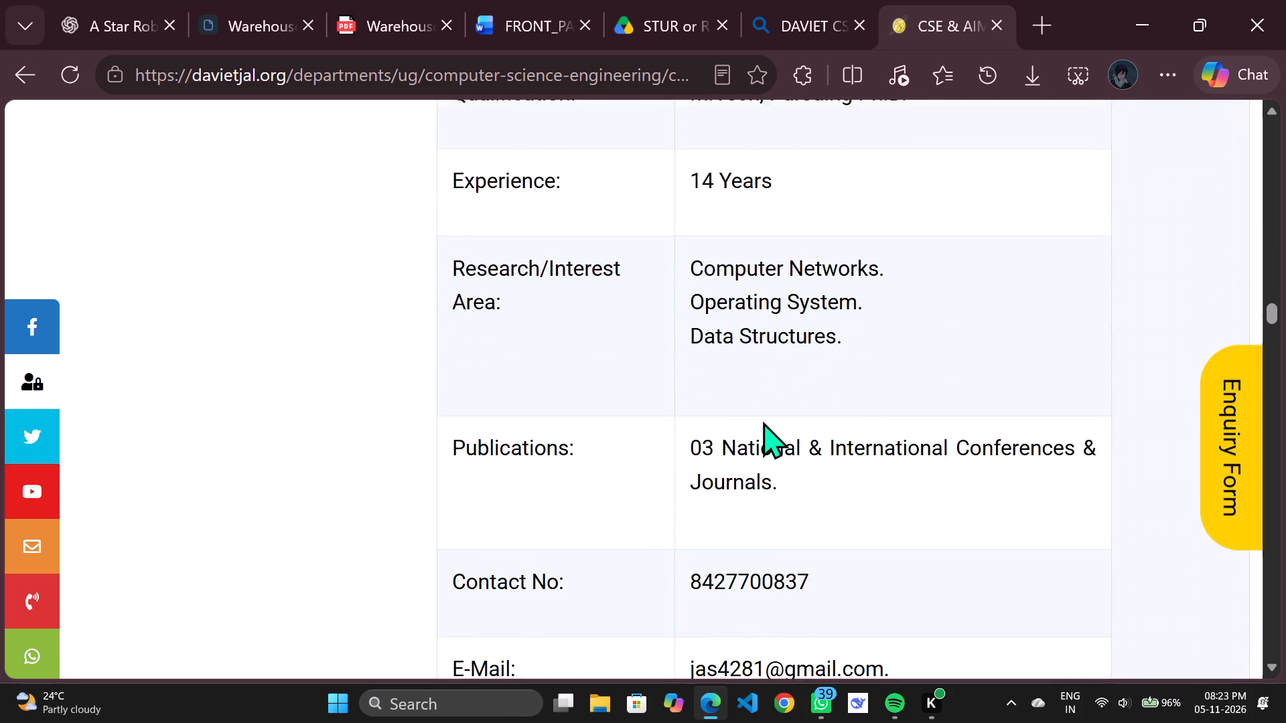
pyautogui.scroll(-6, 763, 421)
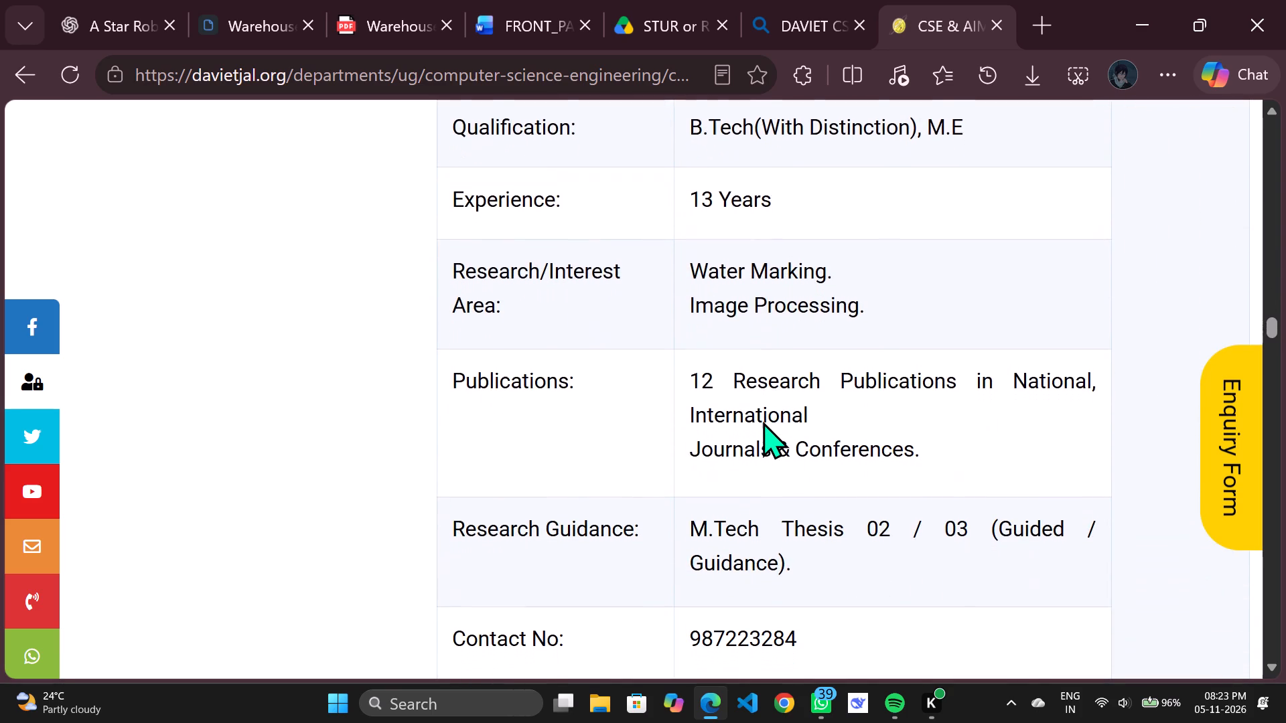
pyautogui.scroll(-6, 763, 421)
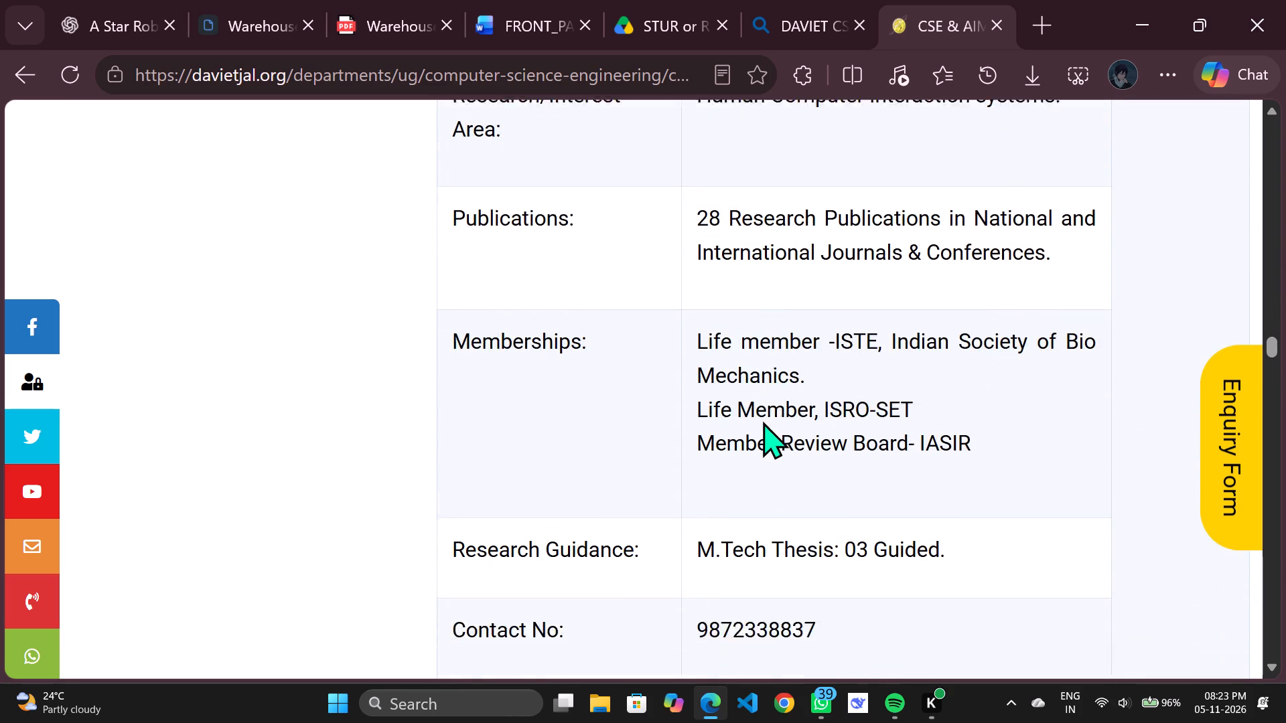
pyautogui.scroll(-4, 763, 421)
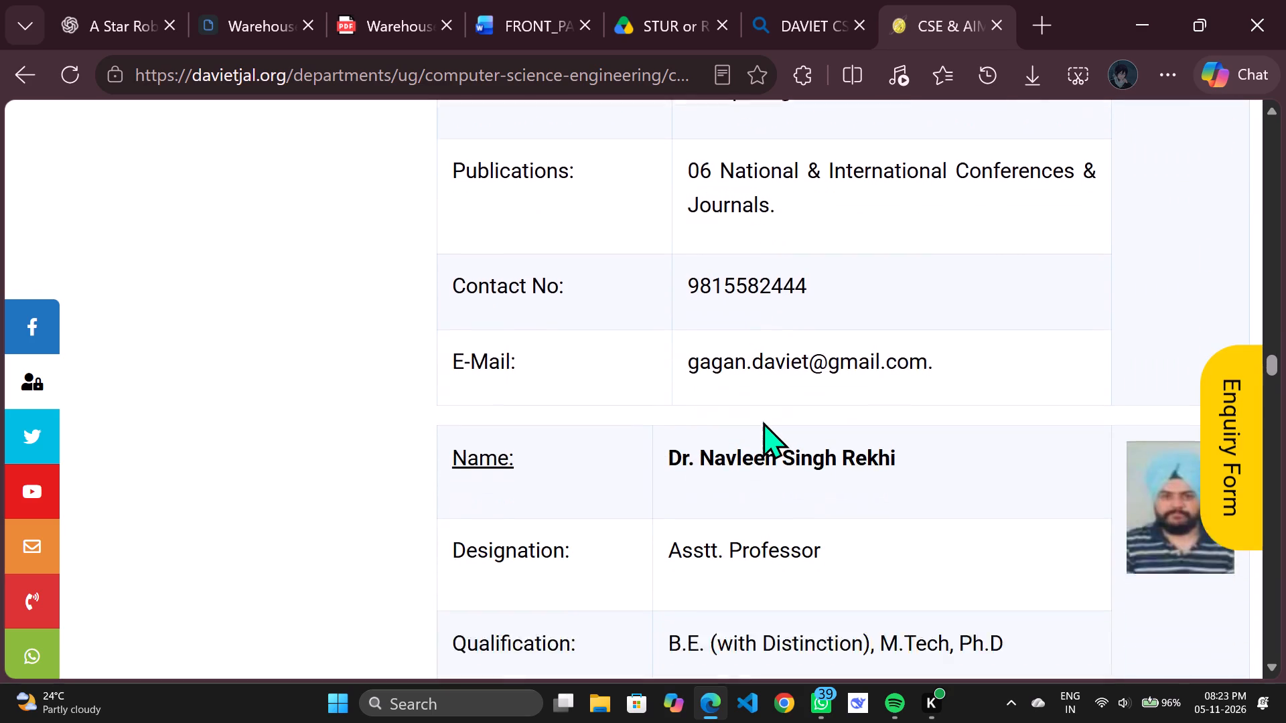
pyautogui.scroll(-7, 763, 421)
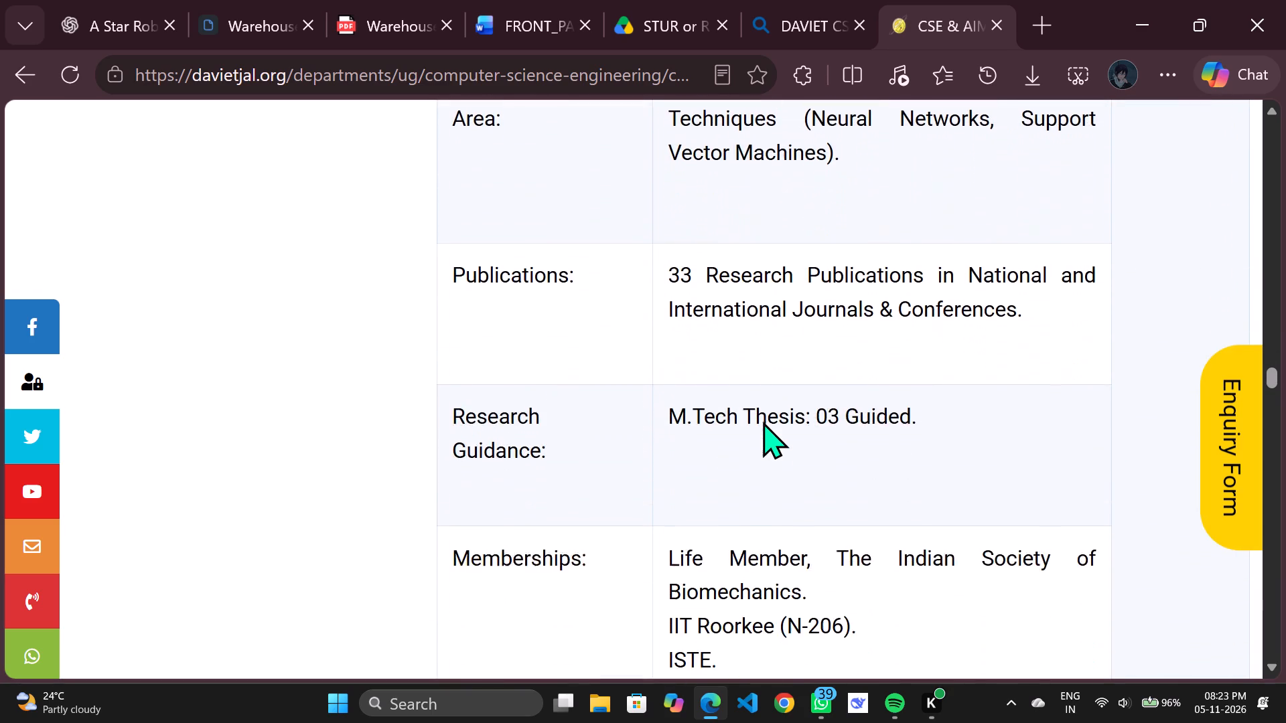
pyautogui.scroll(-3, 763, 421)
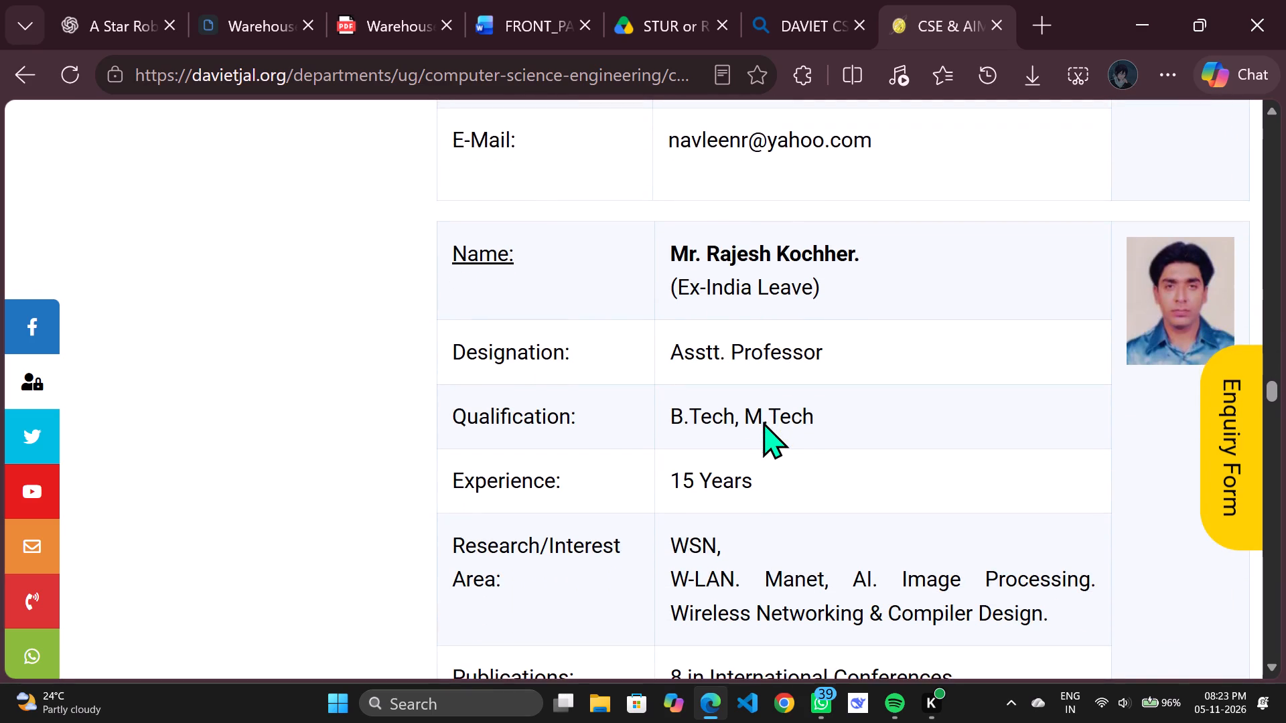
pyautogui.scroll(-5, 763, 421)
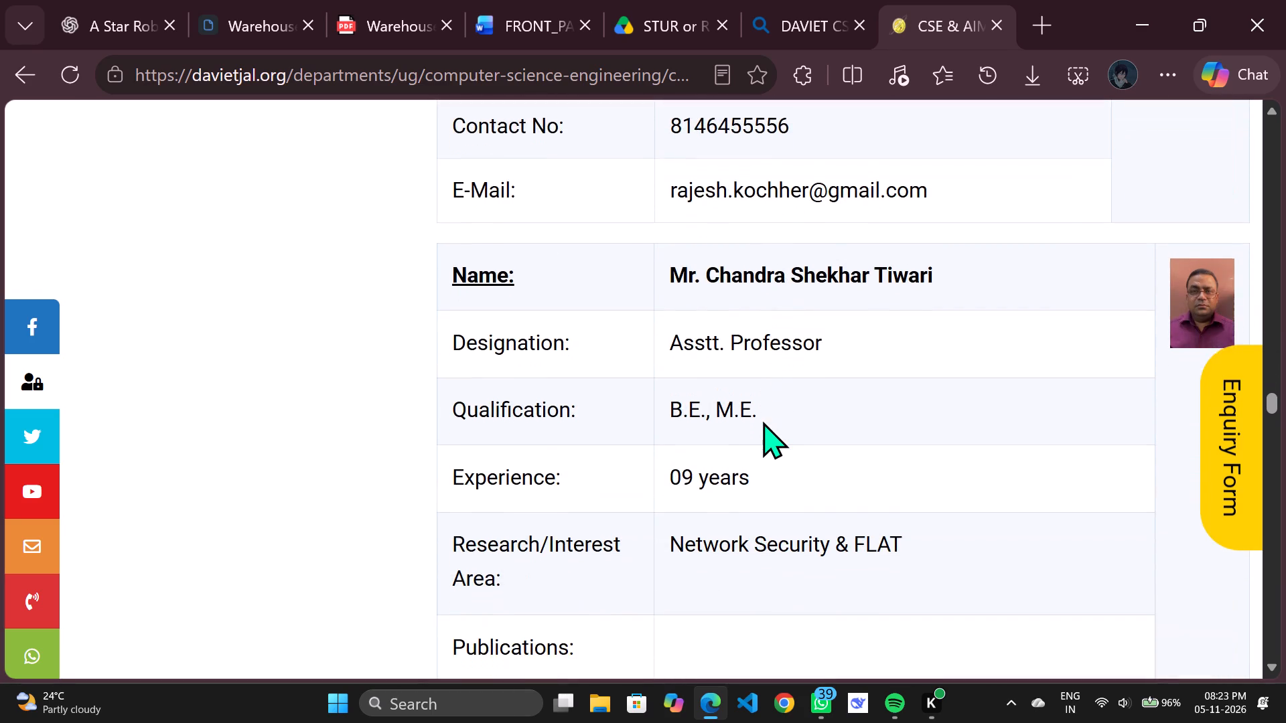
pyautogui.scroll(-3, 763, 421)
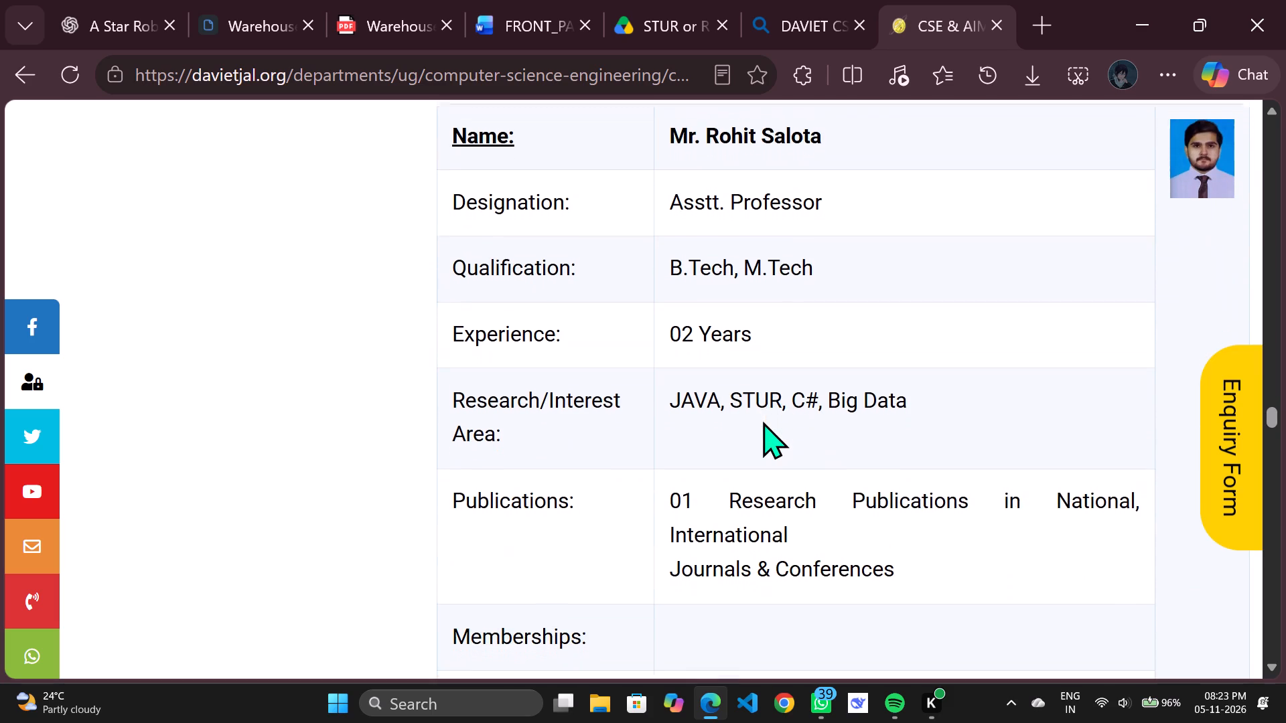
pyautogui.scroll(-4, 763, 421)
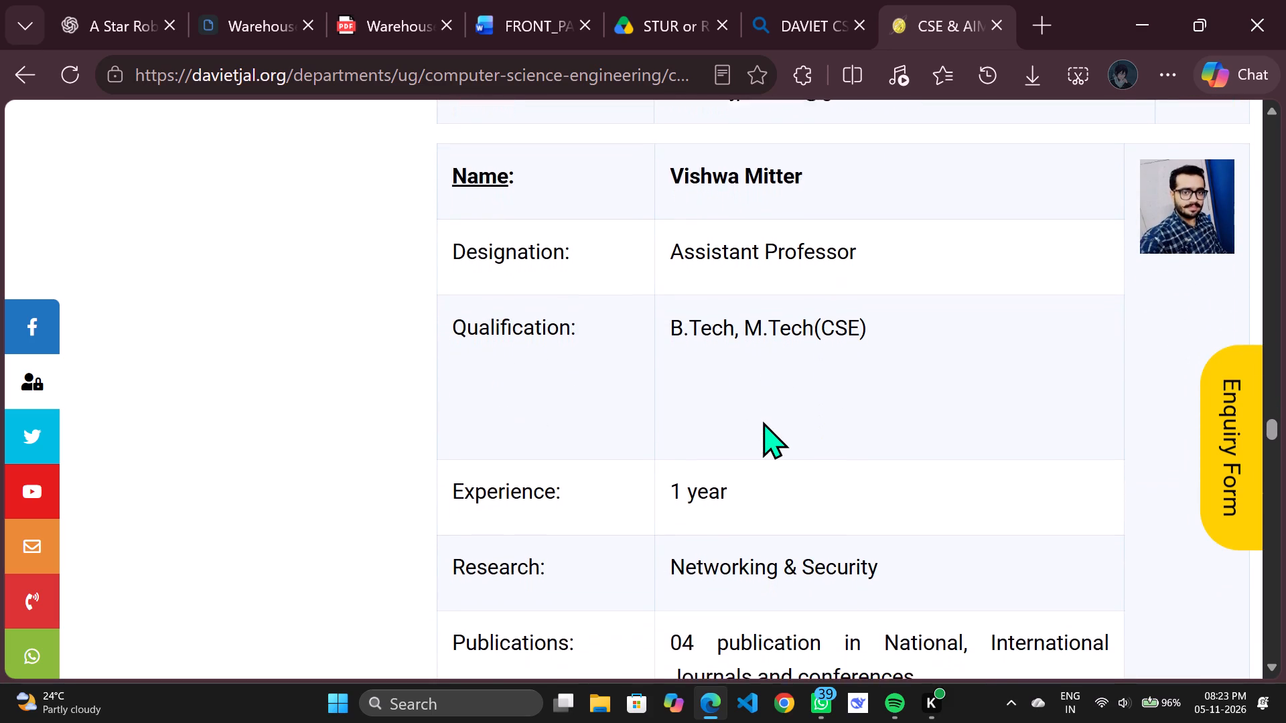
pyautogui.scroll(-6, 763, 421)
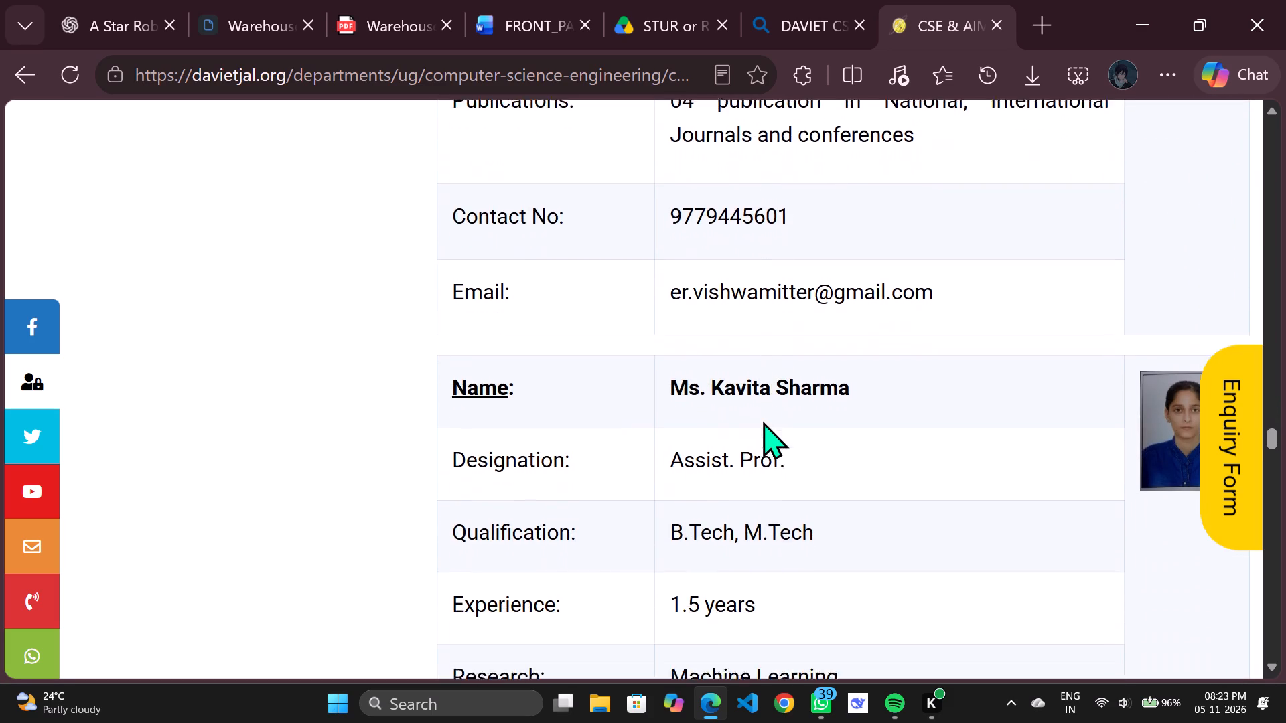
pyautogui.scroll(-5, 763, 421)
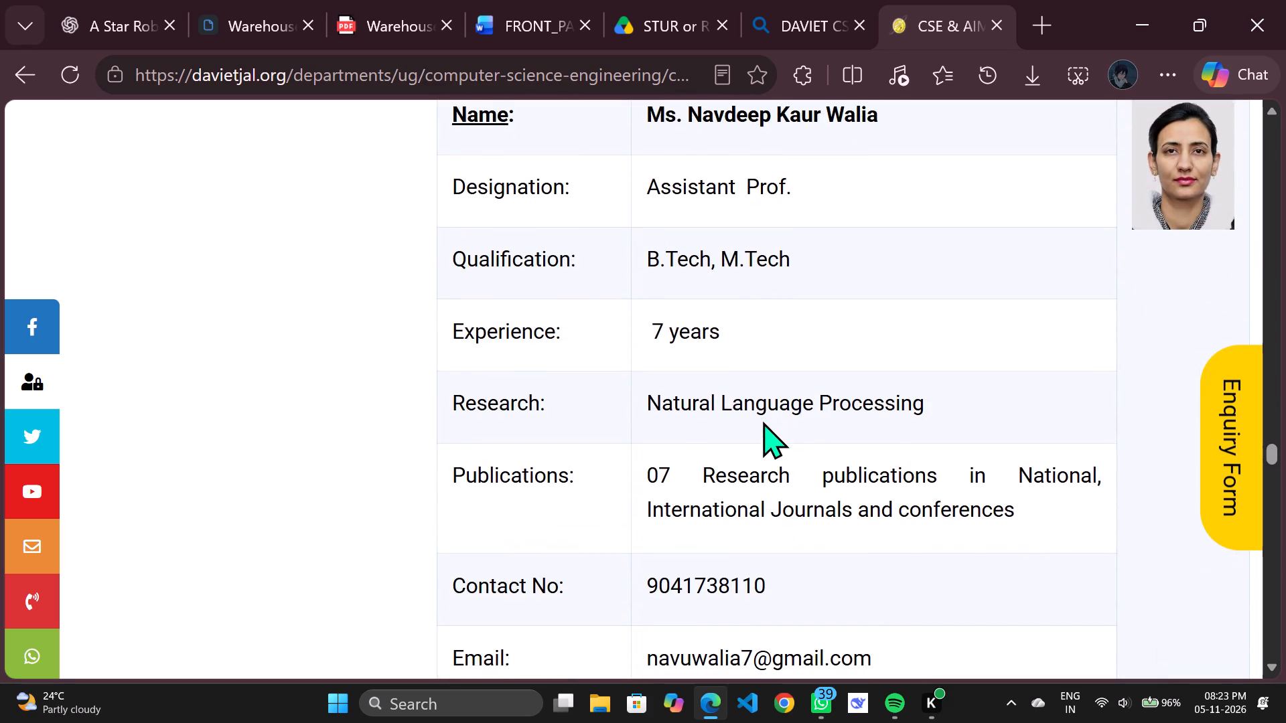
pyautogui.scroll(-4, 763, 421)
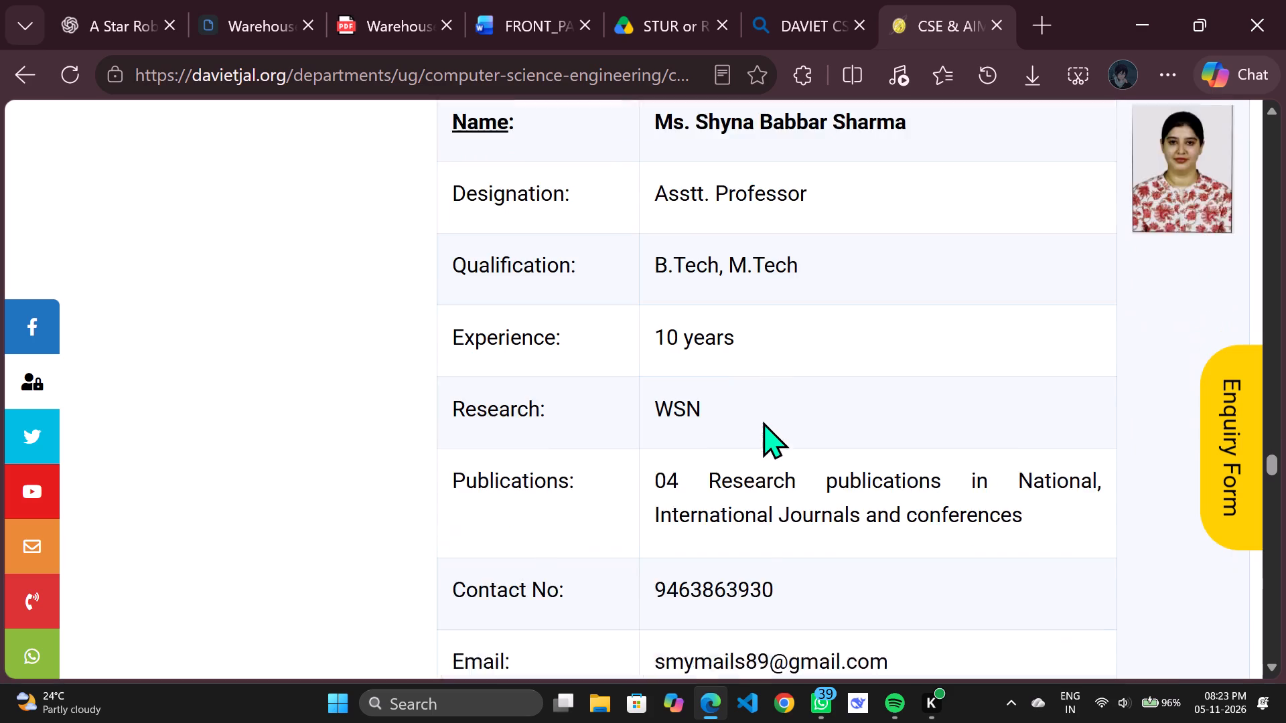
pyautogui.scroll(-4, 763, 421)
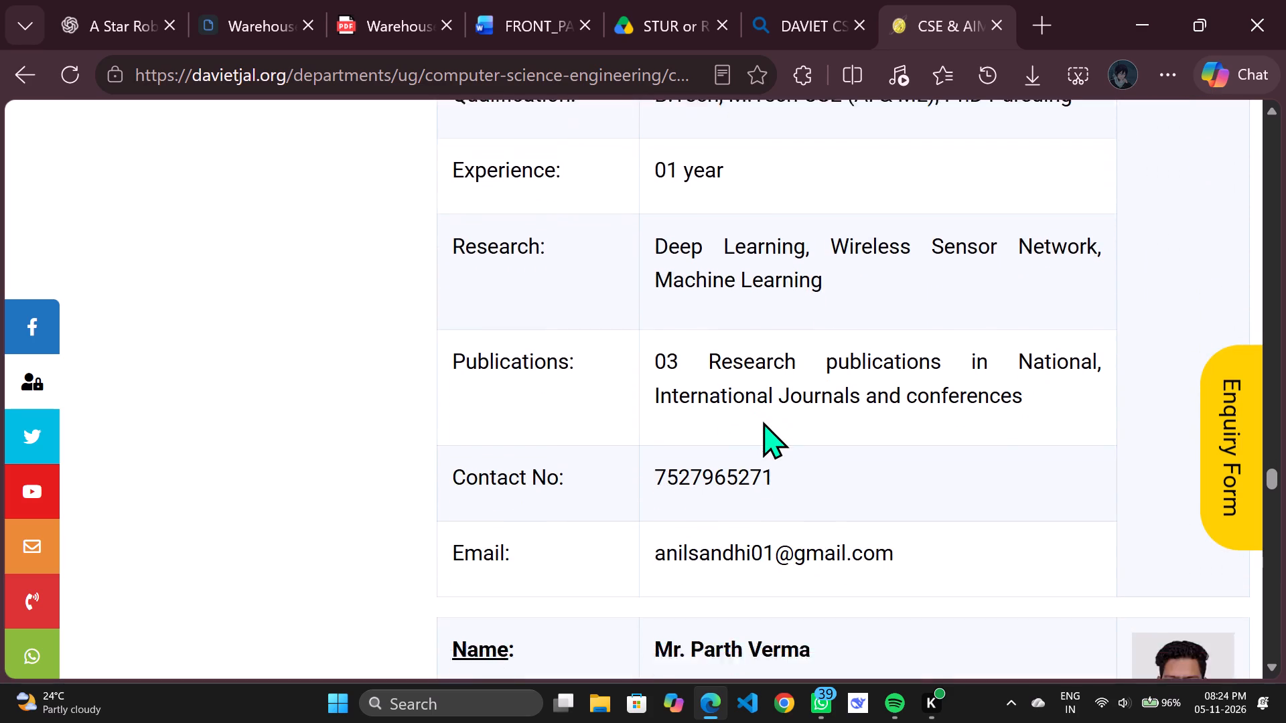
pyautogui.scroll(-10, 763, 421)
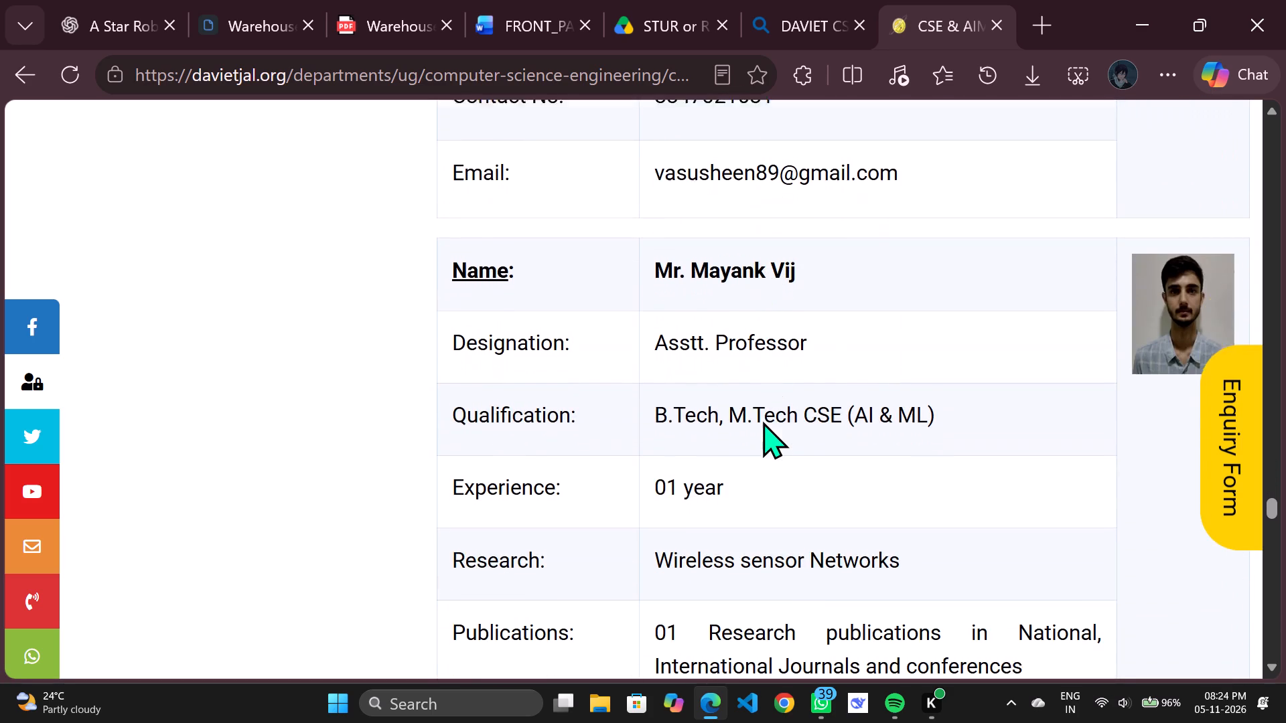
pyautogui.scroll(-4, 763, 421)
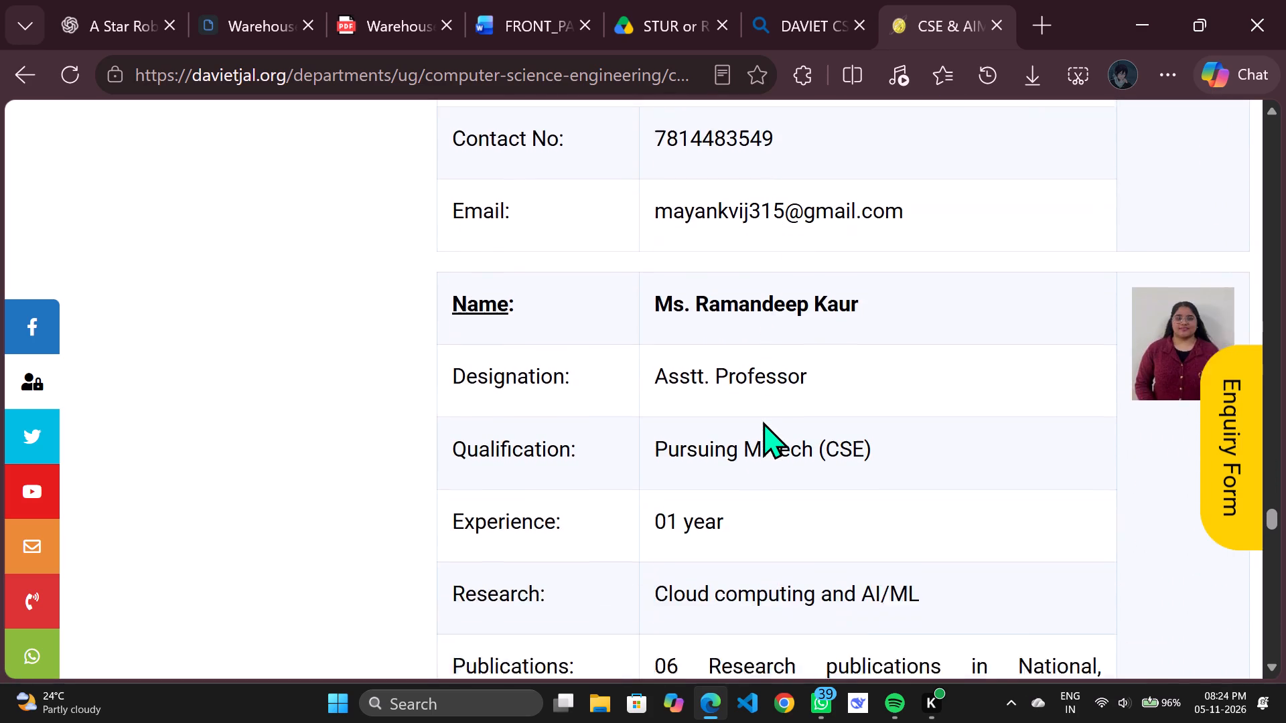
# Check the technical staff and adjunct faculty entries for the teacher, and close the faculty page and the search results.
pyautogui.scroll(-5, 763, 421)
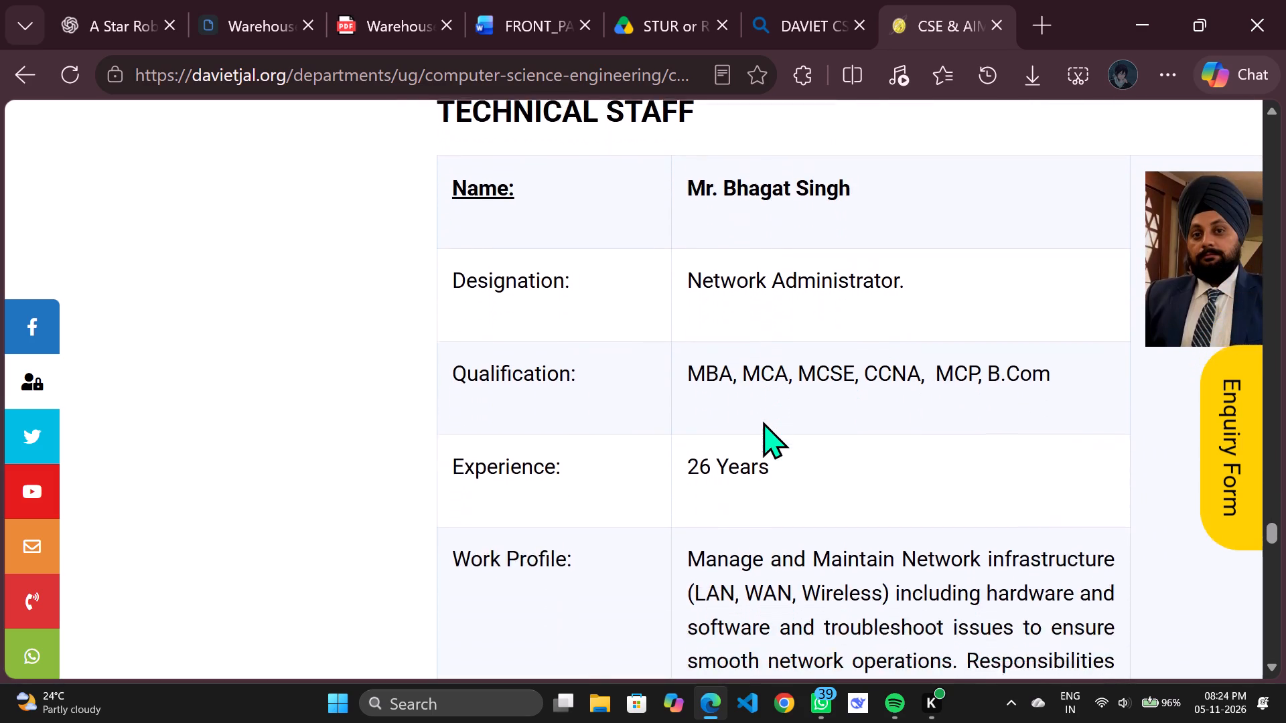
pyautogui.scroll(-4, 763, 421)
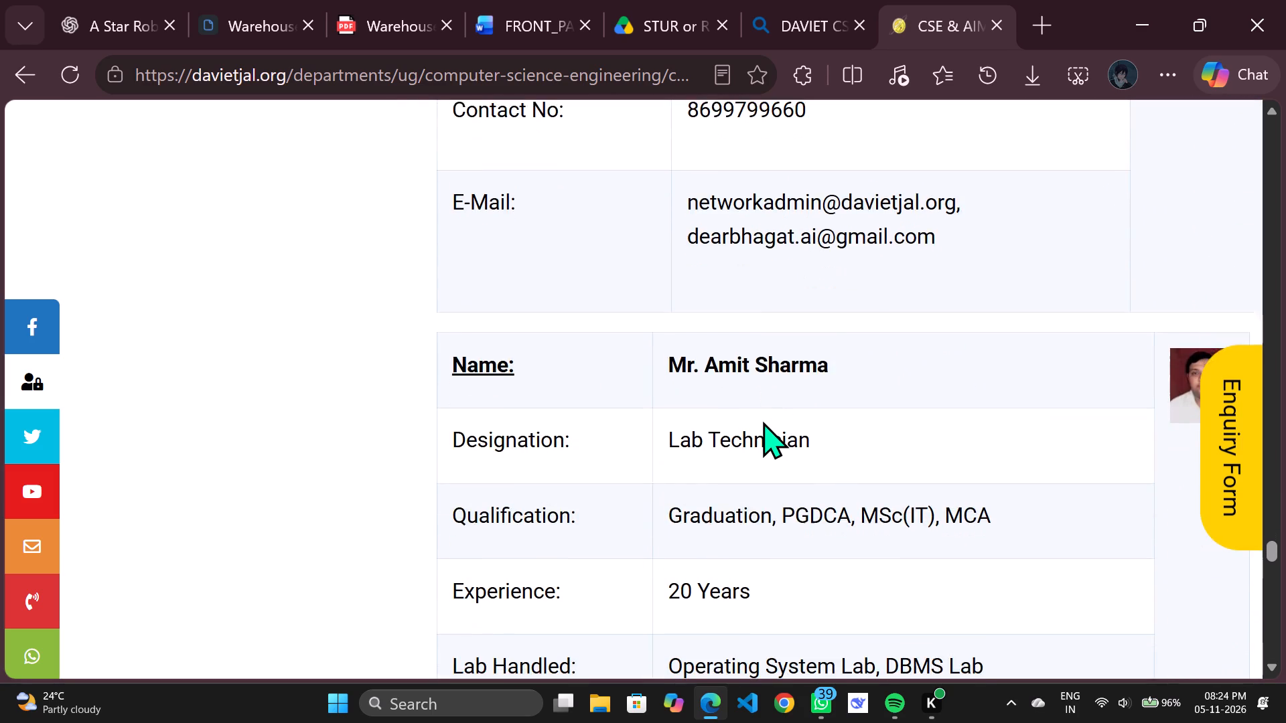
pyautogui.scroll(-5, 763, 421)
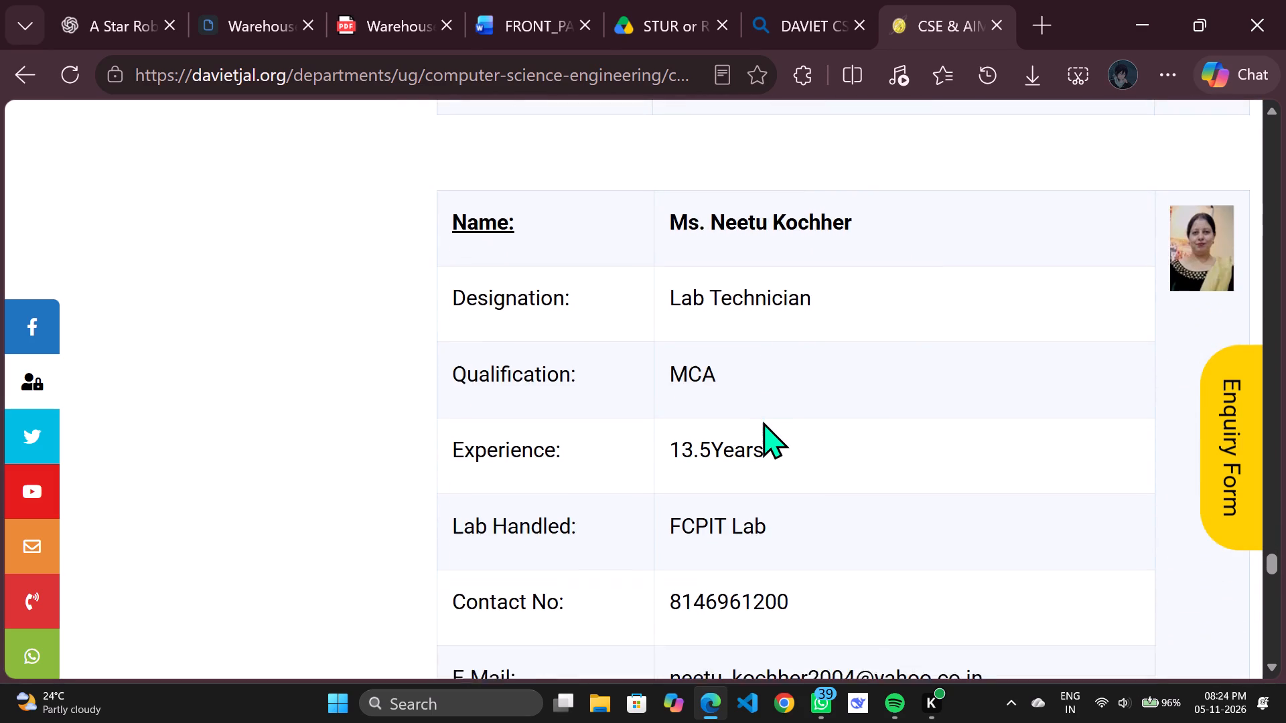
pyautogui.scroll(-3, 763, 421)
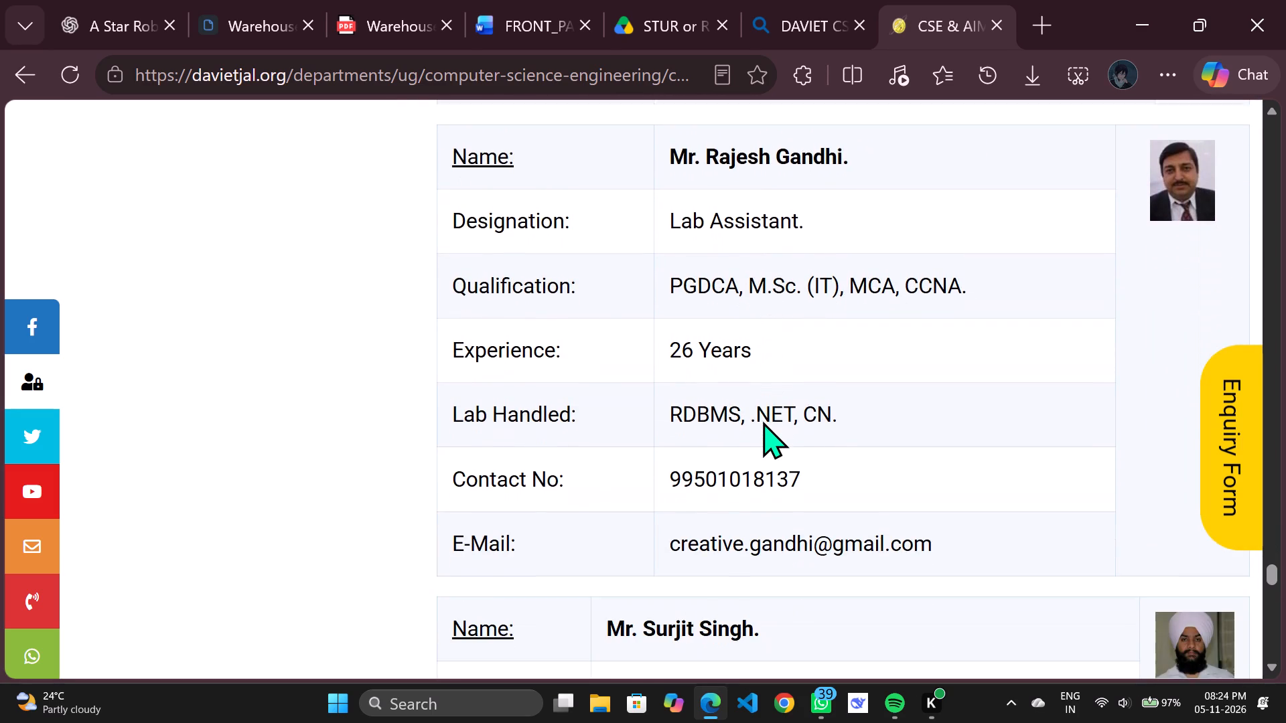
pyautogui.scroll(-6, 763, 421)
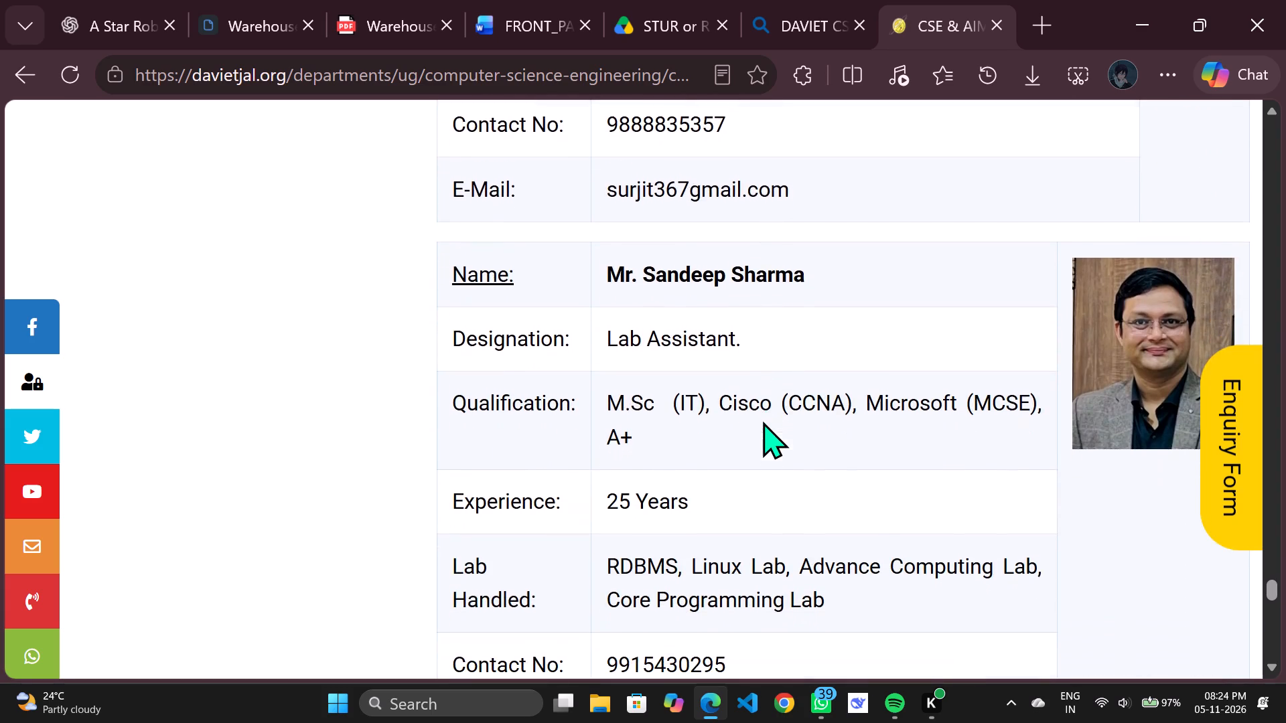
pyautogui.scroll(-7, 763, 421)
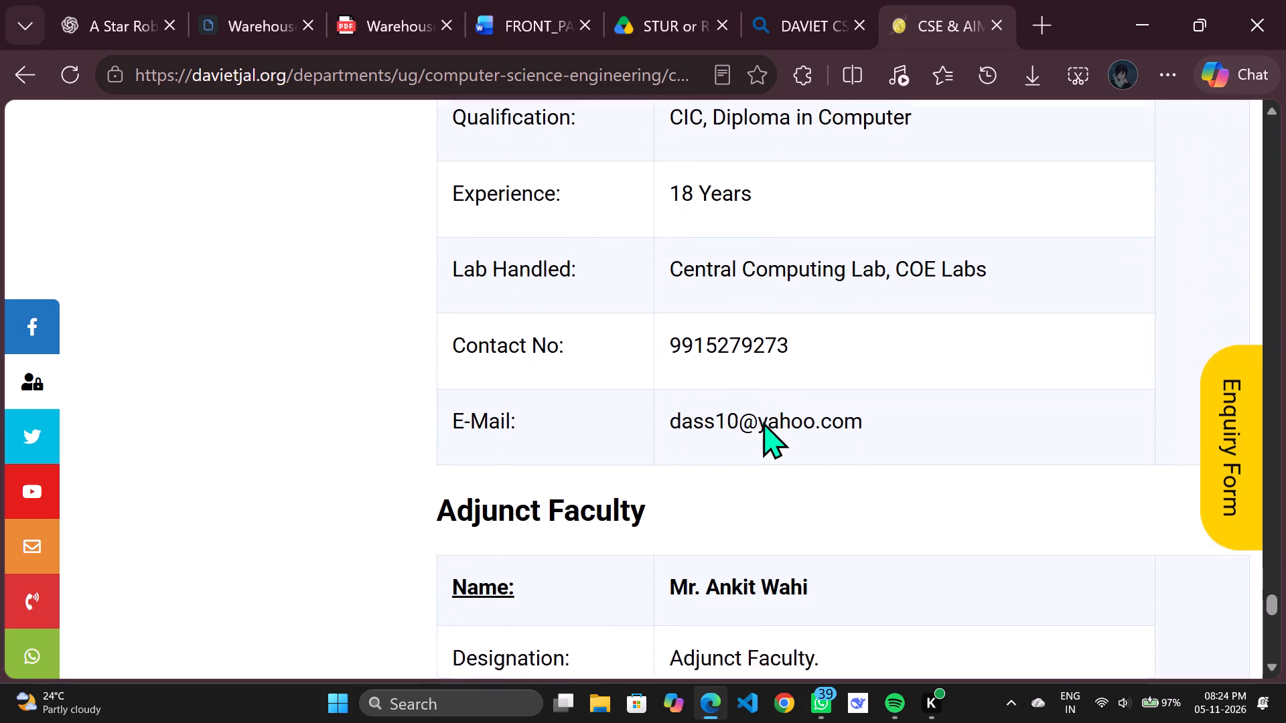
pyautogui.scroll(-5, 763, 421)
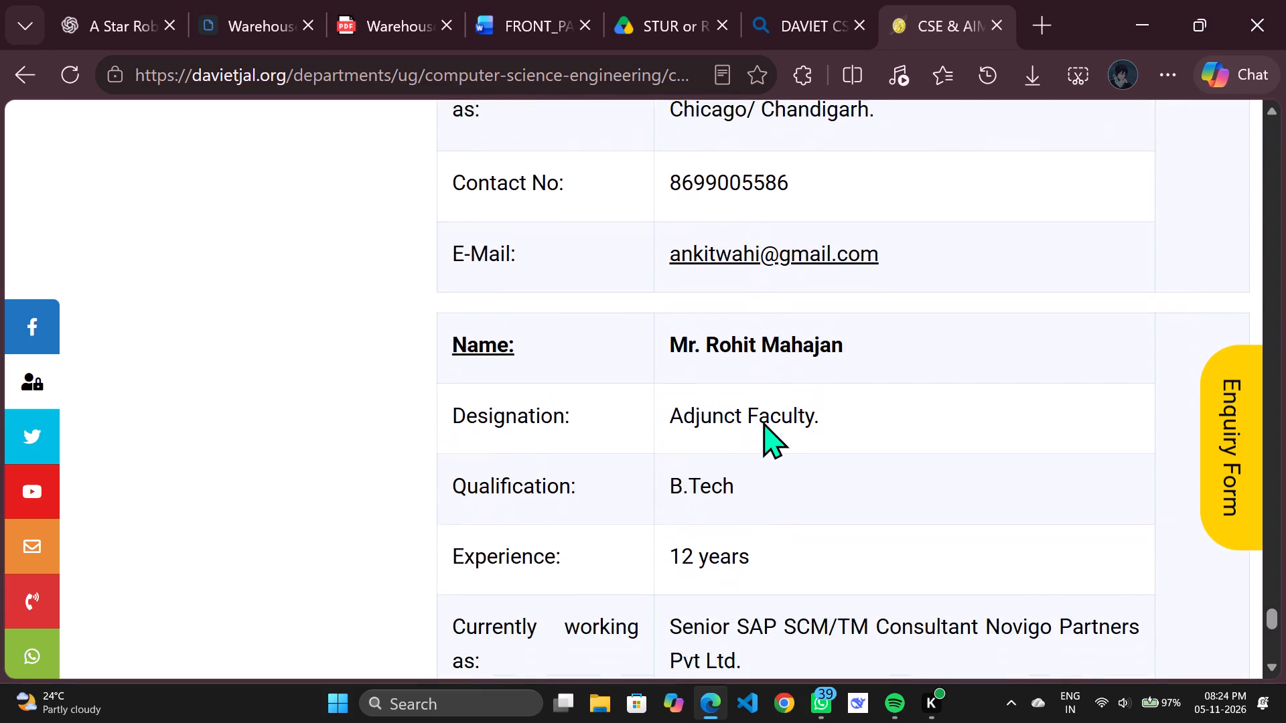
pyautogui.scroll(-5, 763, 421)
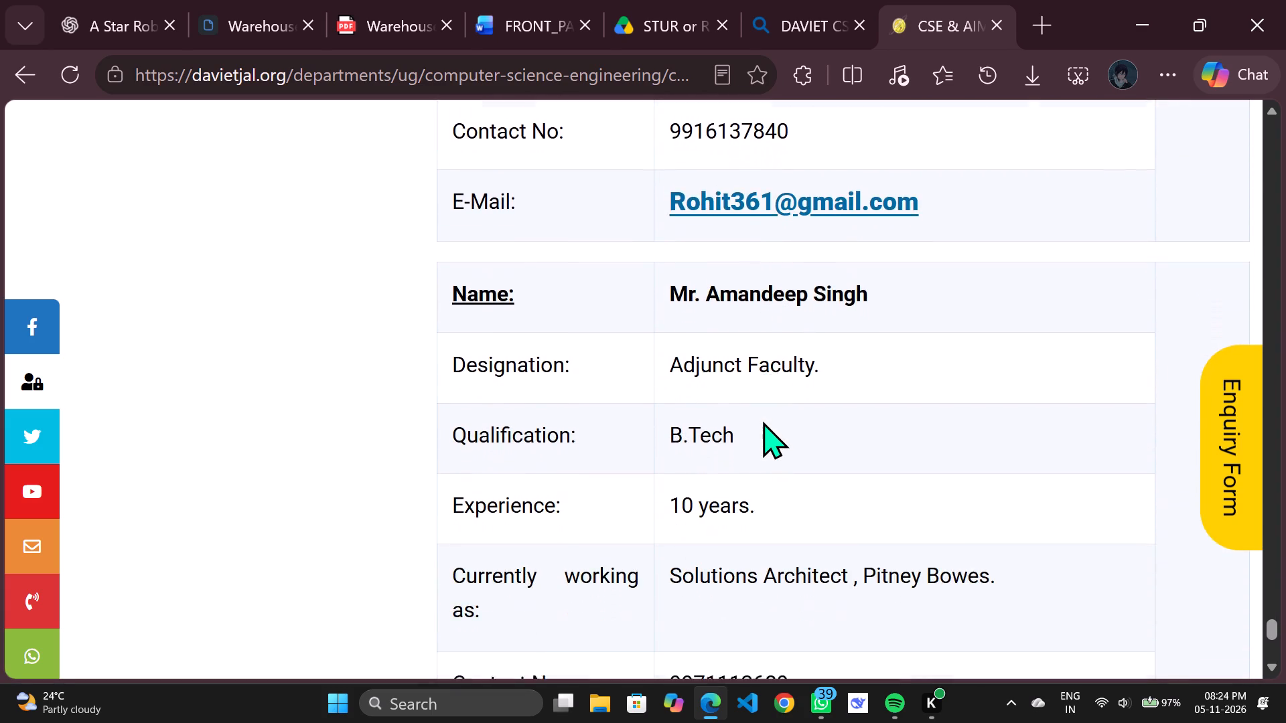
pyautogui.scroll(-5, 763, 421)
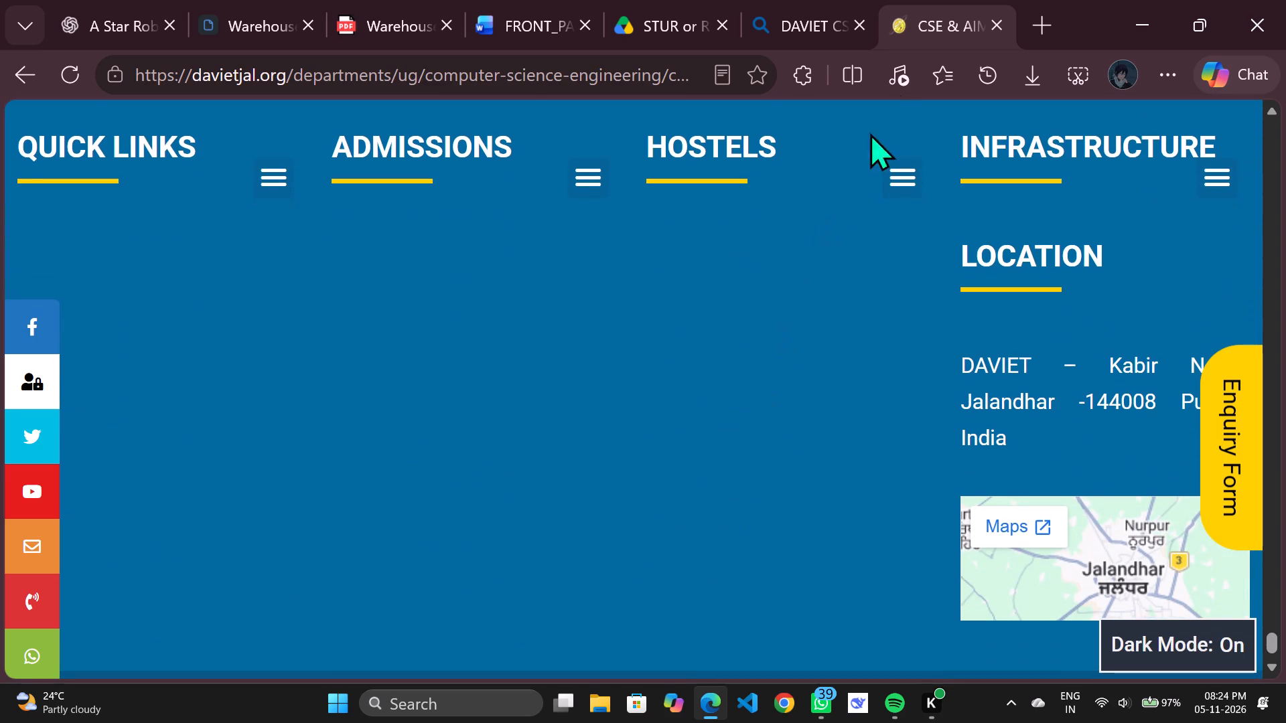
pyautogui.click(997, 20)
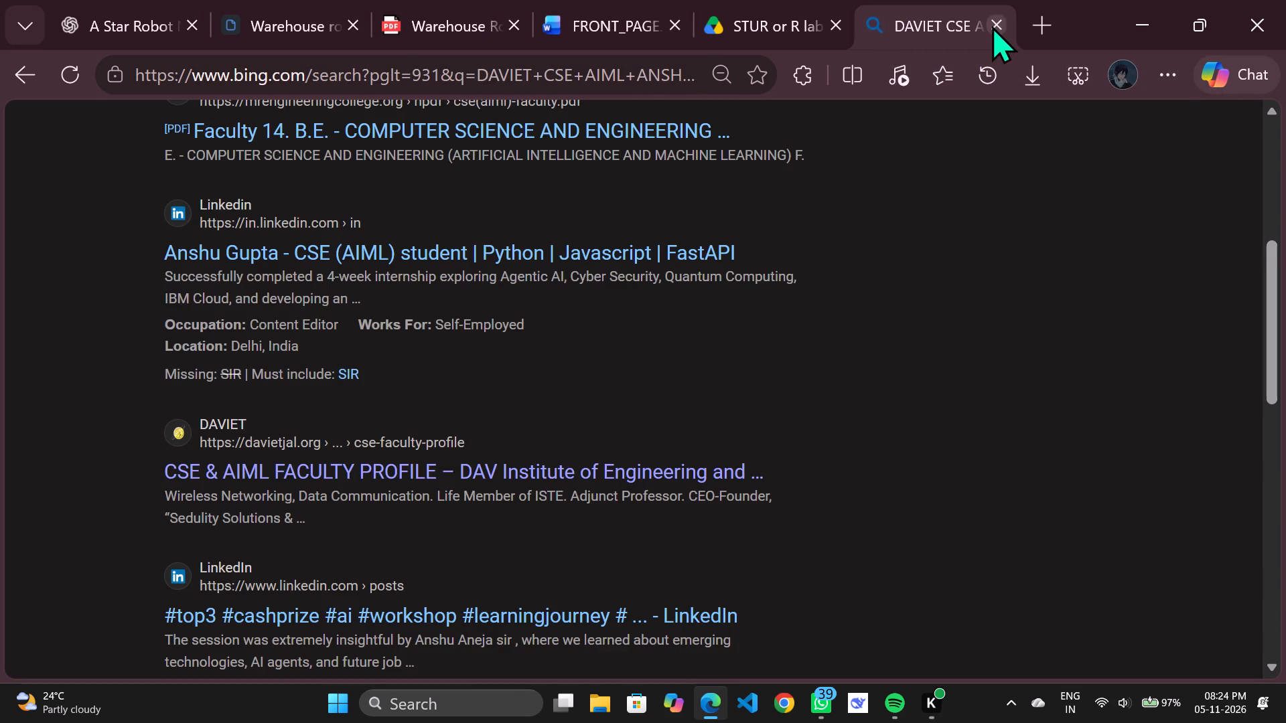
pyautogui.click(992, 25)
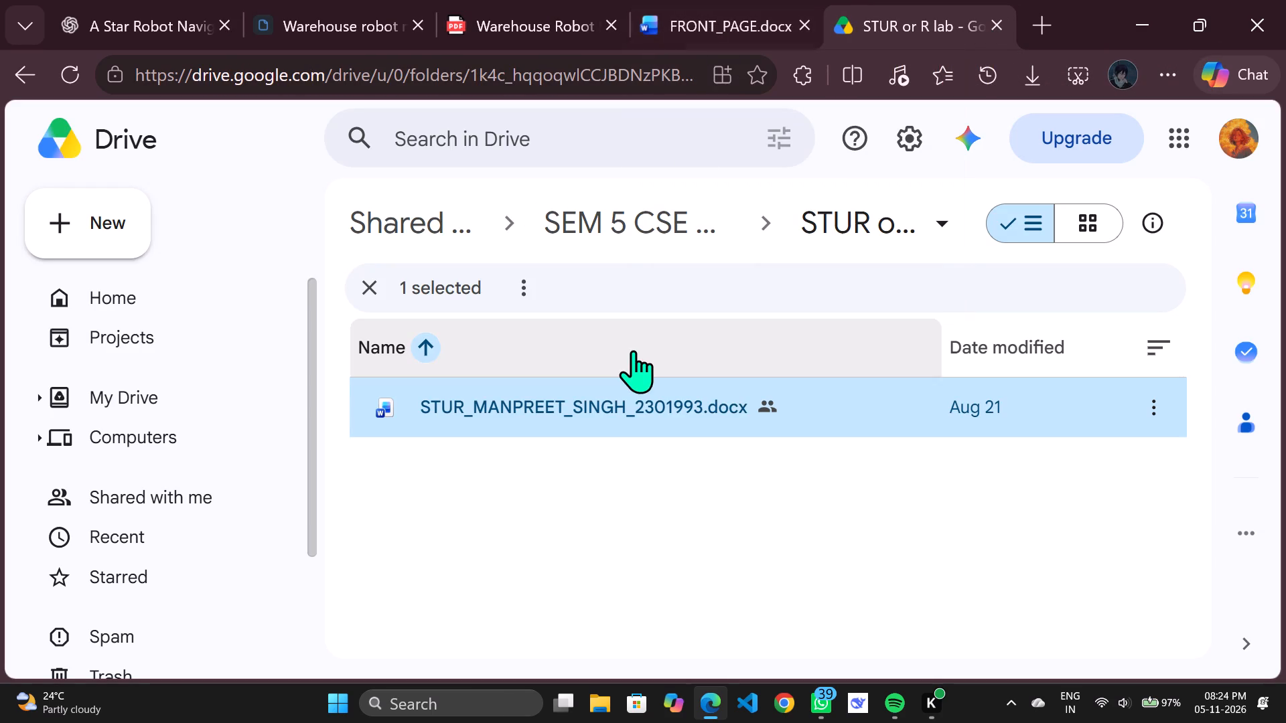
# Go up to the SEM 5 CSE AIML folder in Drive and return to the FRONT_PAGE document.
pyautogui.click(634, 217)
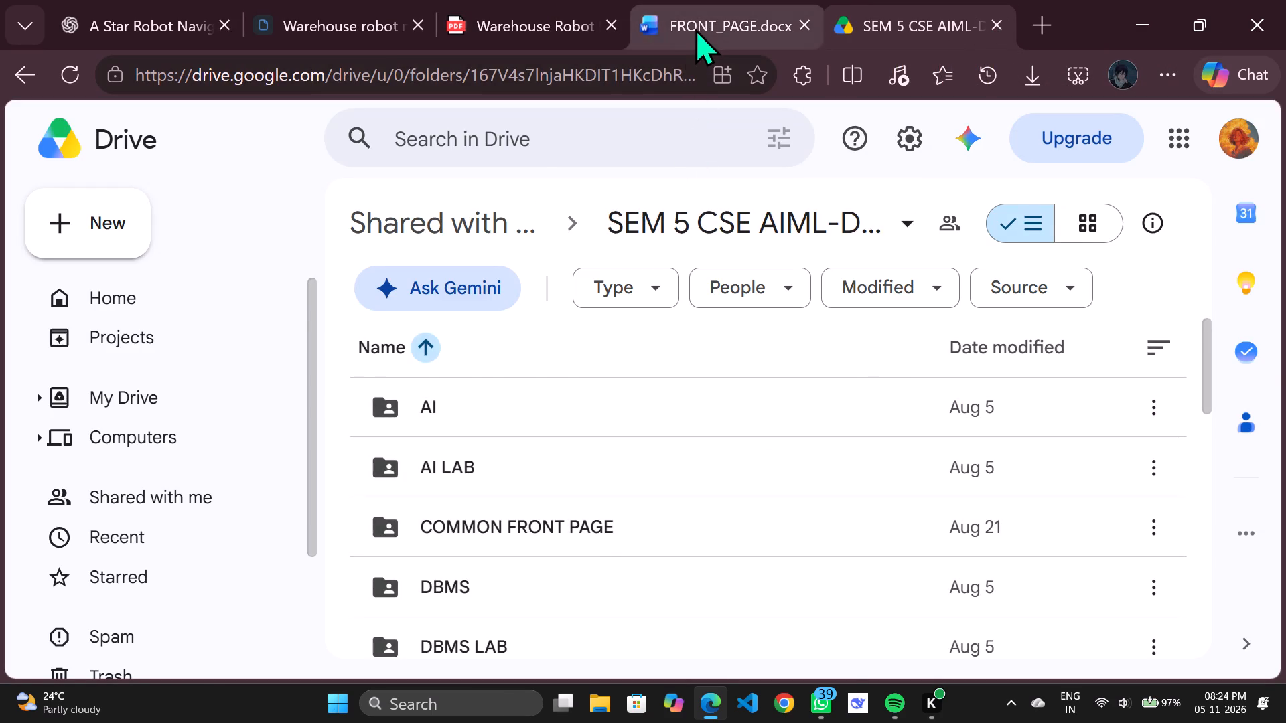
pyautogui.click(695, 28)
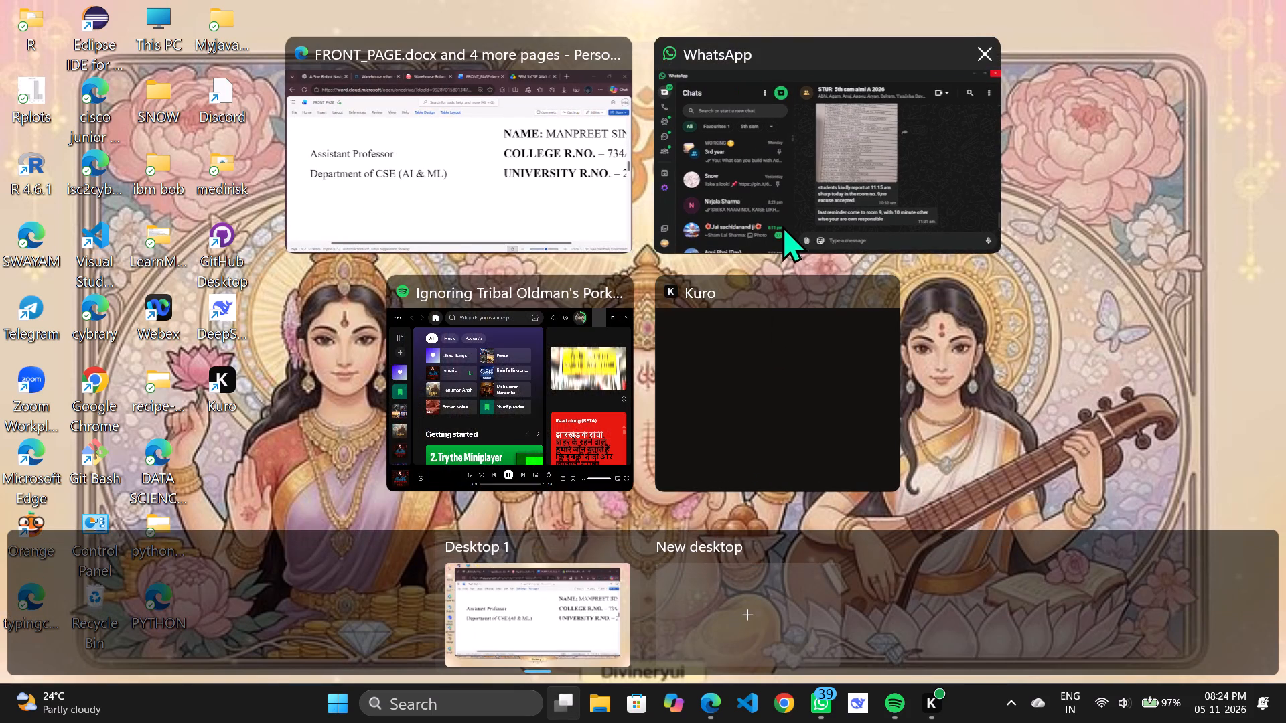
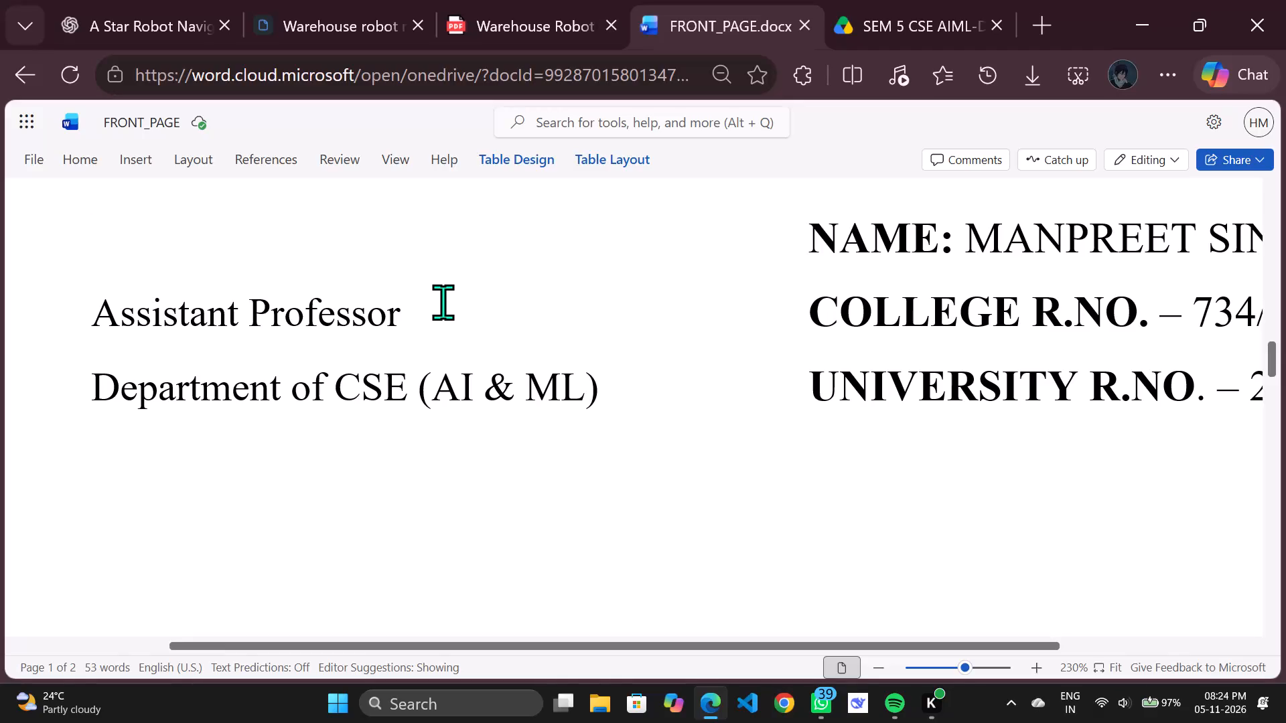
# Enter the teacher's name with the title Mr. in the empty line above Assistant Professor.
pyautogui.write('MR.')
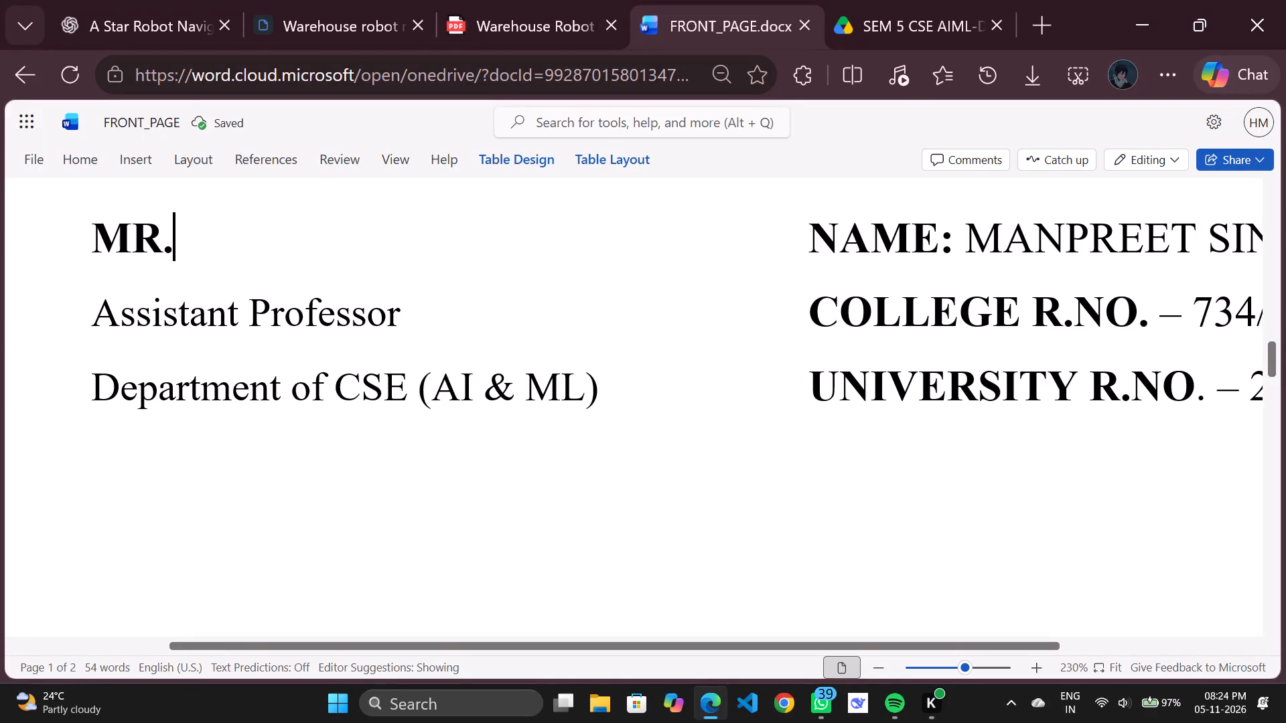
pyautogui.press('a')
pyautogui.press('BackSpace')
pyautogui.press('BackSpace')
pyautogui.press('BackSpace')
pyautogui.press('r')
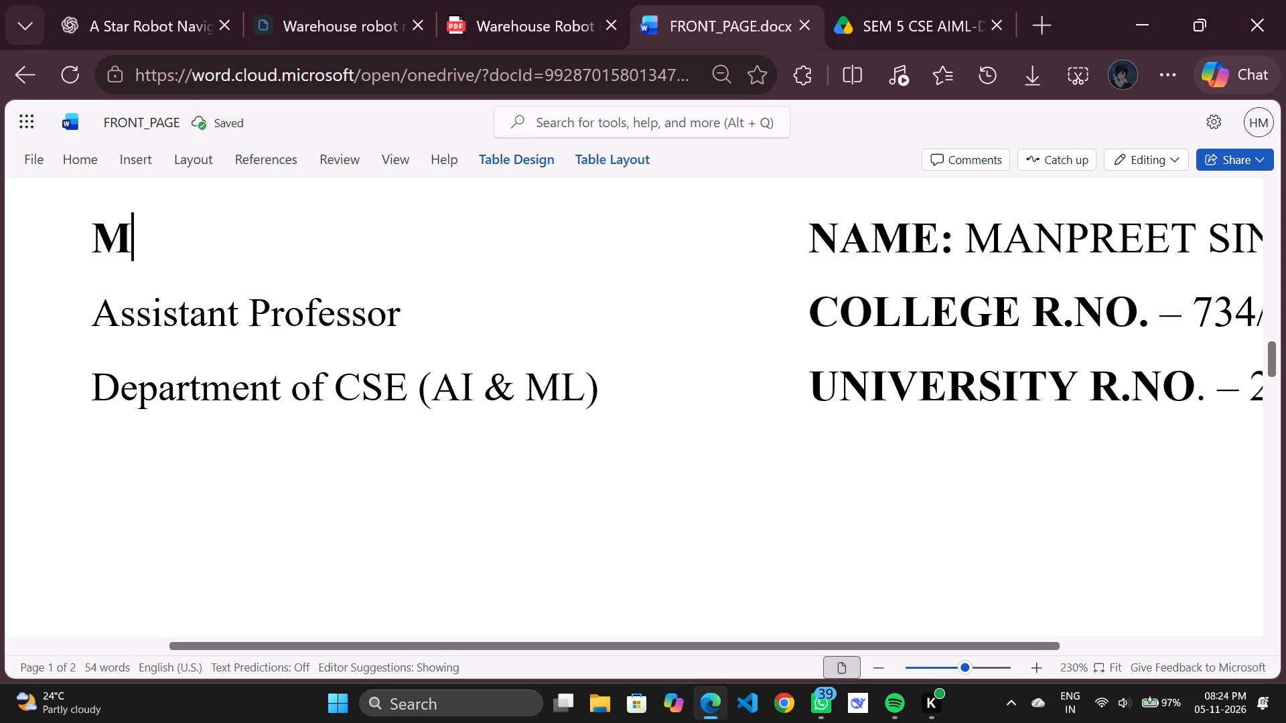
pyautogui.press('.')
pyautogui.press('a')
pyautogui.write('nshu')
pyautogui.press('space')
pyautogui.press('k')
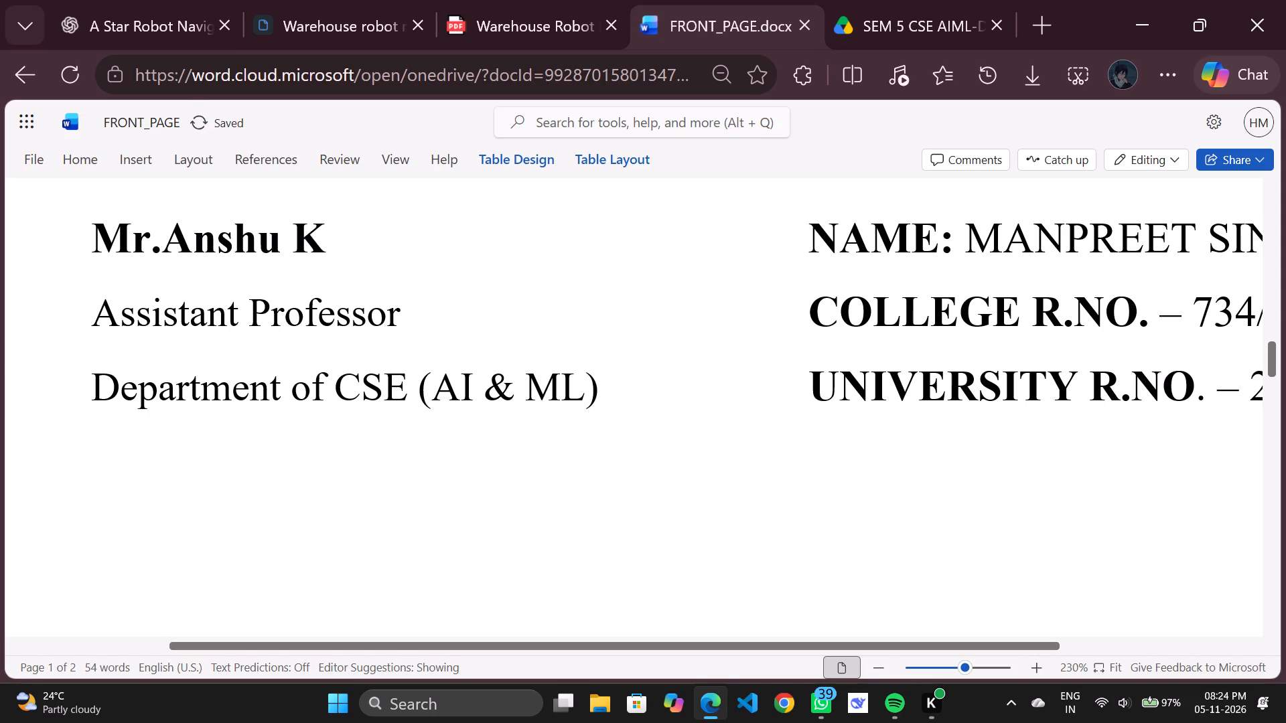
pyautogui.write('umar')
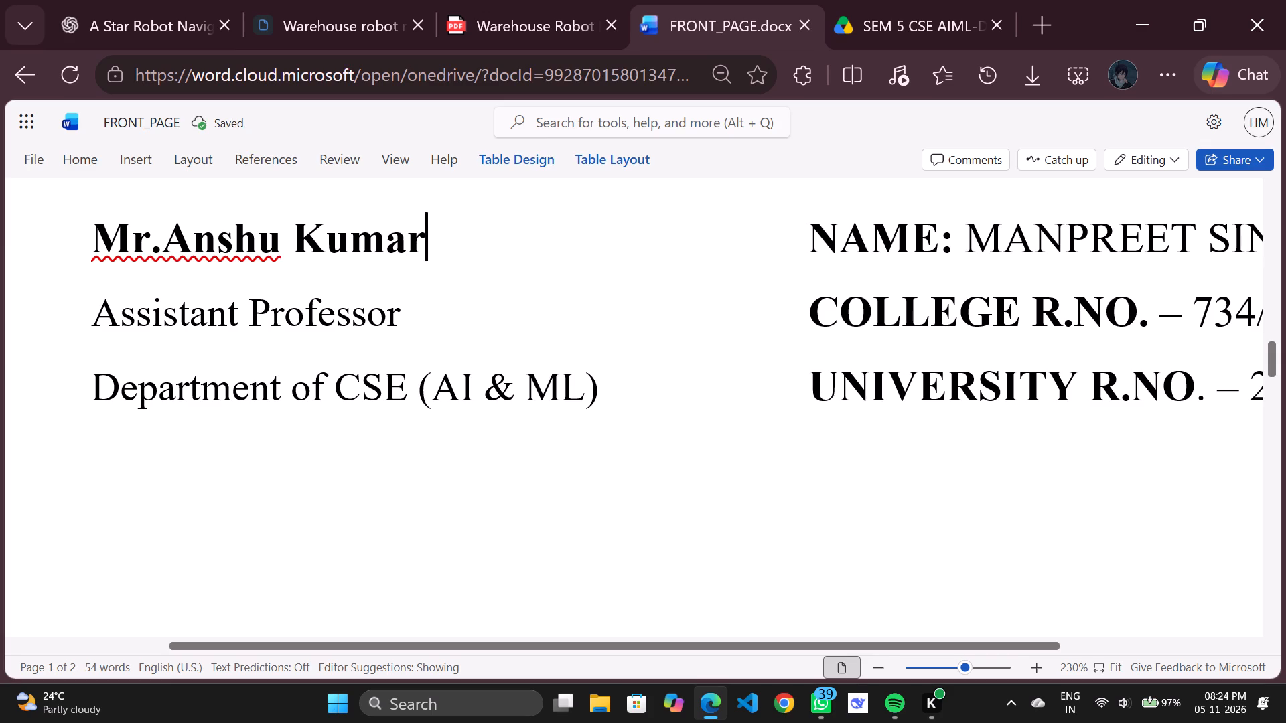
# Replace the name in the NAME line under SUBMITTED BY with the submitting student's first name.
pyautogui.hscroll(-4, 675, 364)
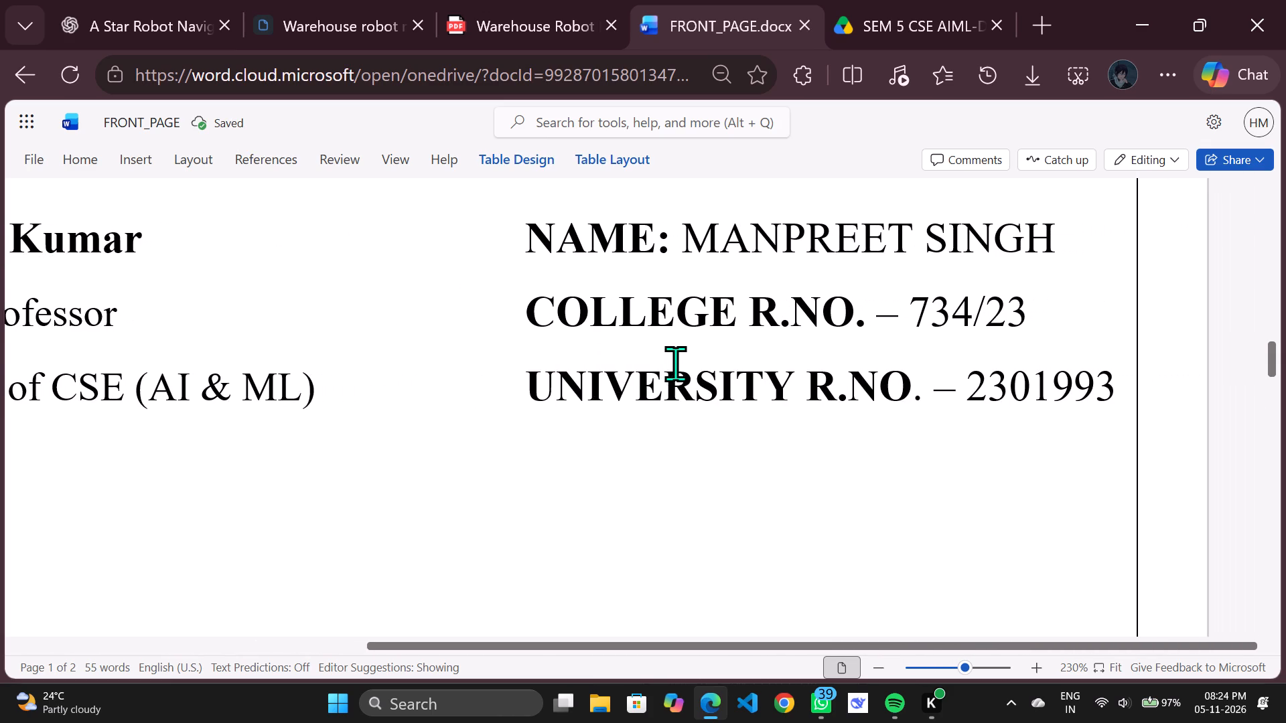
pyautogui.click(1067, 240)
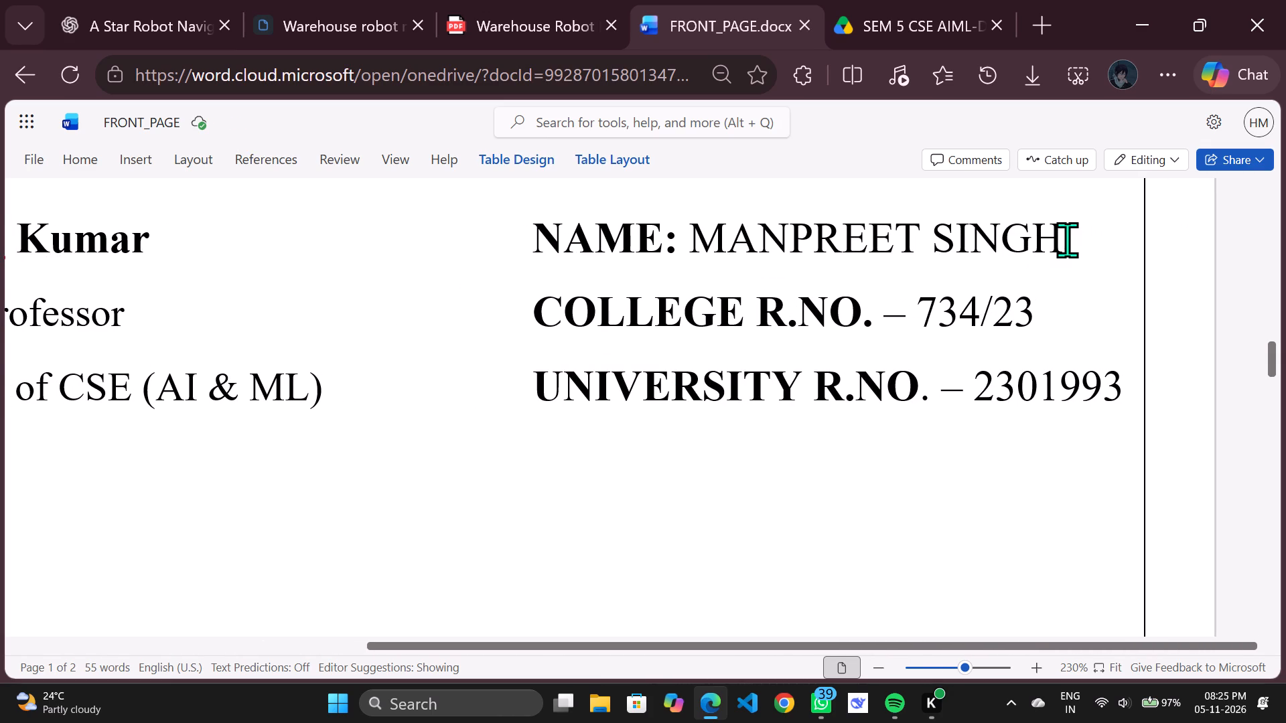
pyautogui.press('BackSpace')
pyautogui.press('BackSpace')
pyautogui.press('BackSpace')
pyautogui.press('BackSpace')
pyautogui.press('BackSpace')
pyautogui.press('BackSpace')
pyautogui.press('BackSpace')
pyautogui.press('BackSpace')
pyautogui.press('BackSpace')
pyautogui.press('BackSpace')
pyautogui.press('BackSpace')
pyautogui.press('BackSpace')
pyautogui.press('BackSpace')
pyautogui.press('BackSpace')
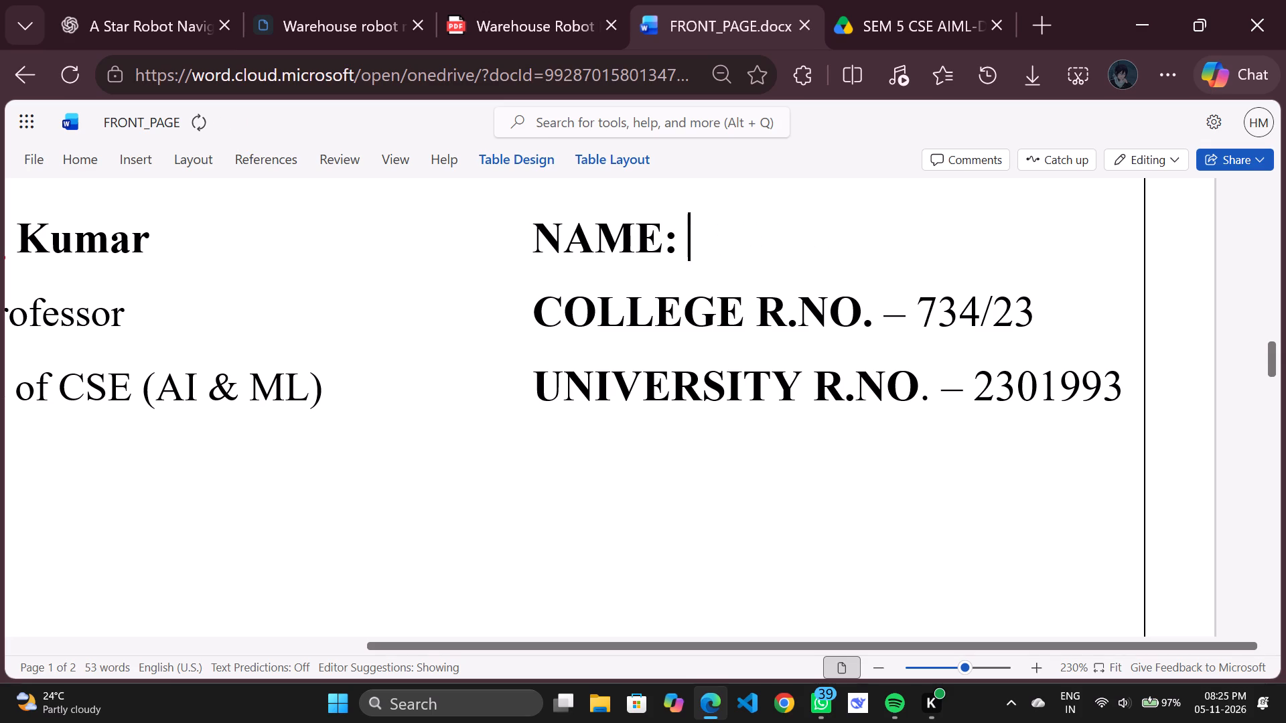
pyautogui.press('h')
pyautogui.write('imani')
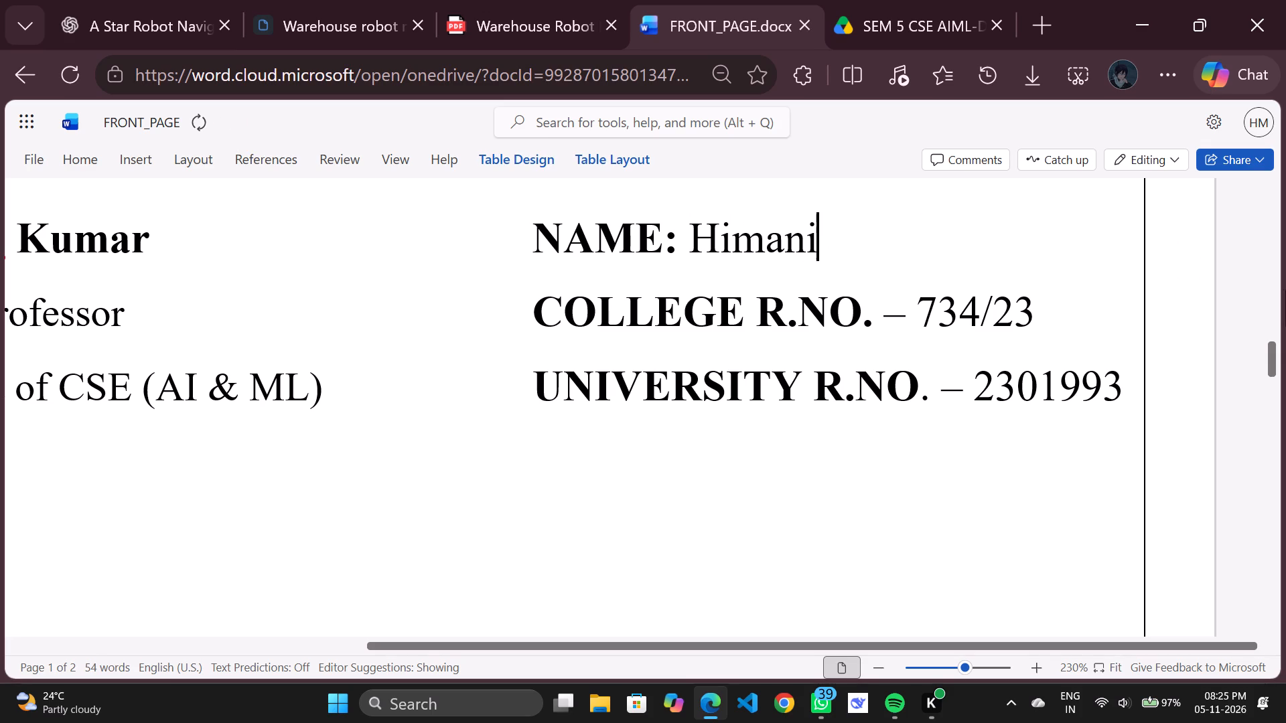
# Replace the number in the COLLEGE R.NO. line with the submitting student's college roll number.
pyautogui.click(1088, 320)
pyautogui.press('BackSpace')
pyautogui.press('BackSpace')
pyautogui.press('BackSpace')
pyautogui.press('BackSpace')
pyautogui.press('BackSpace')
pyautogui.press('BackSpace')
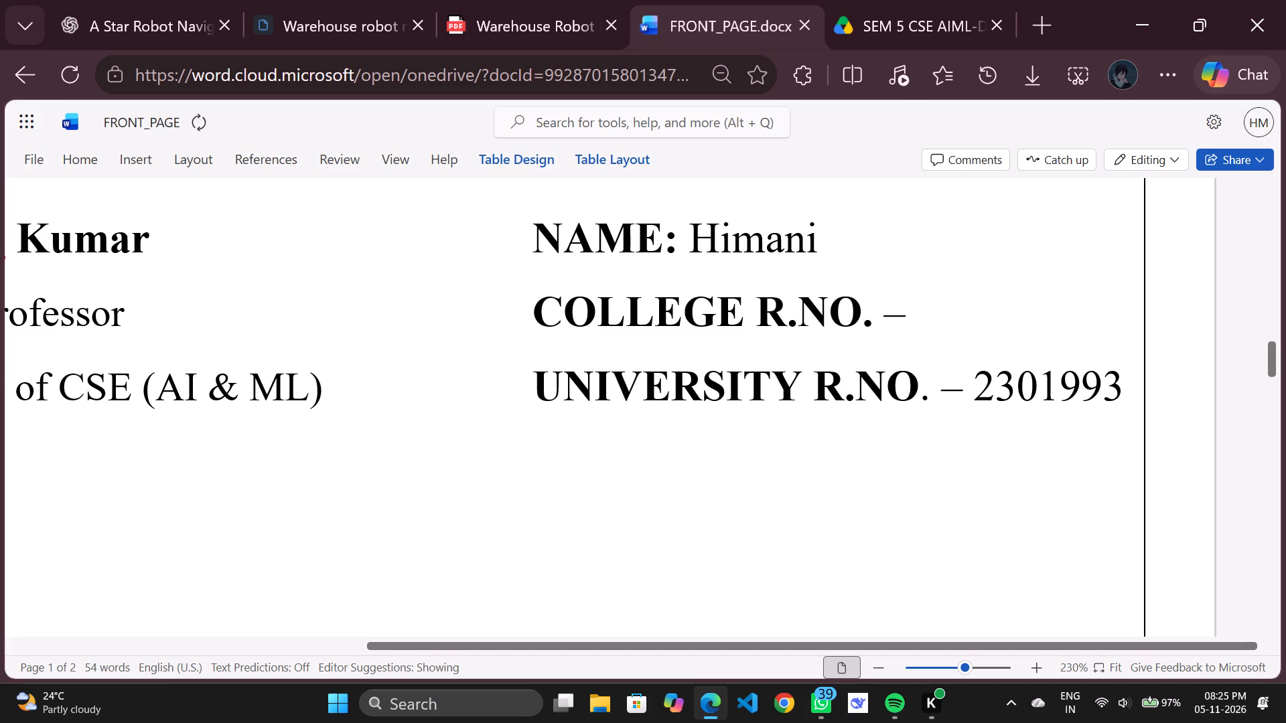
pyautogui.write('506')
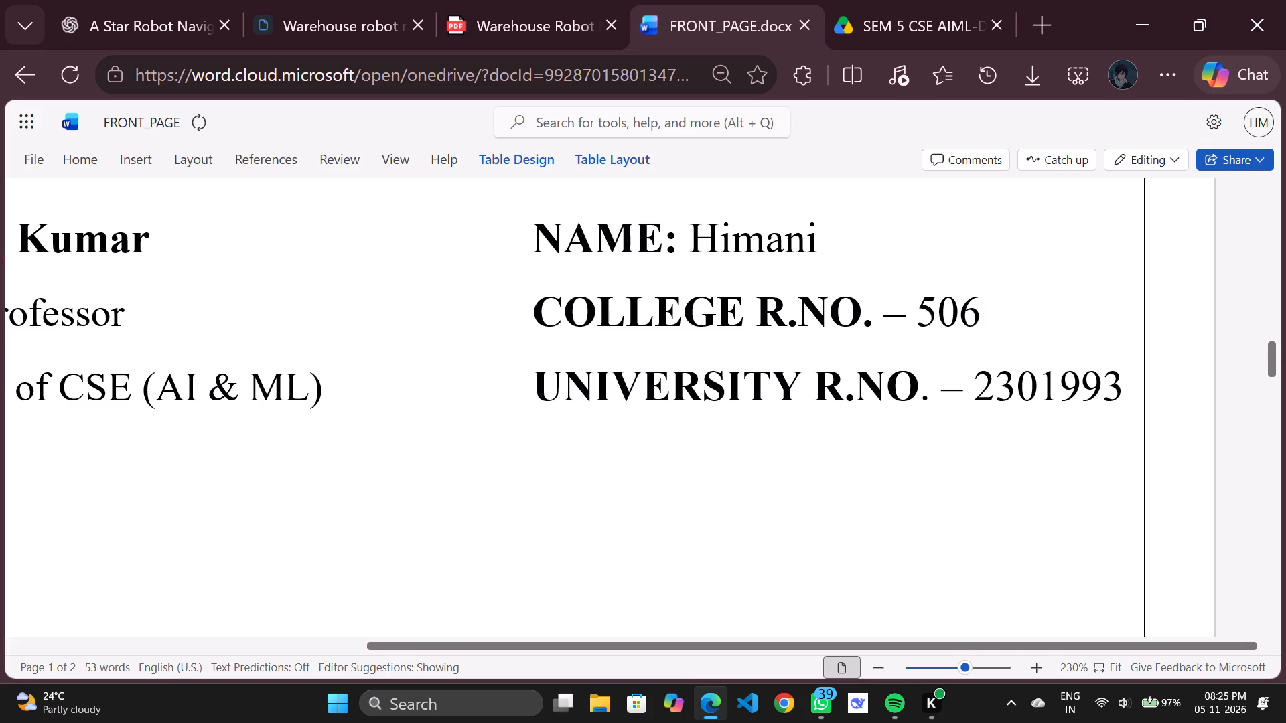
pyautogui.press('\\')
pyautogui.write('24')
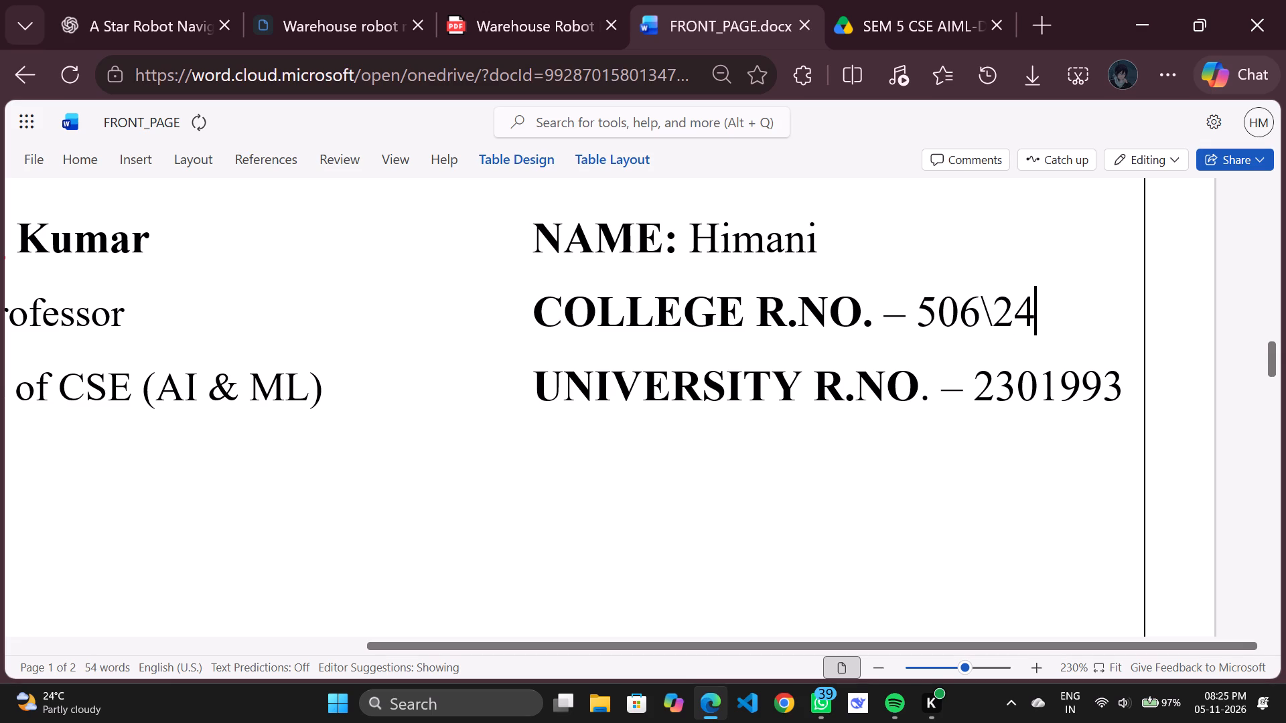
# Replace the number in the UNIVERSITY R.NO. line with the submitting student's university roll number, keeping its leading digit.
pyautogui.click(1135, 382)
pyautogui.press('BackSpace')
pyautogui.press('BackSpace')
pyautogui.press('BackSpace')
pyautogui.press('BackSpace')
pyautogui.press('BackSpace')
pyautogui.press('BackSpace')
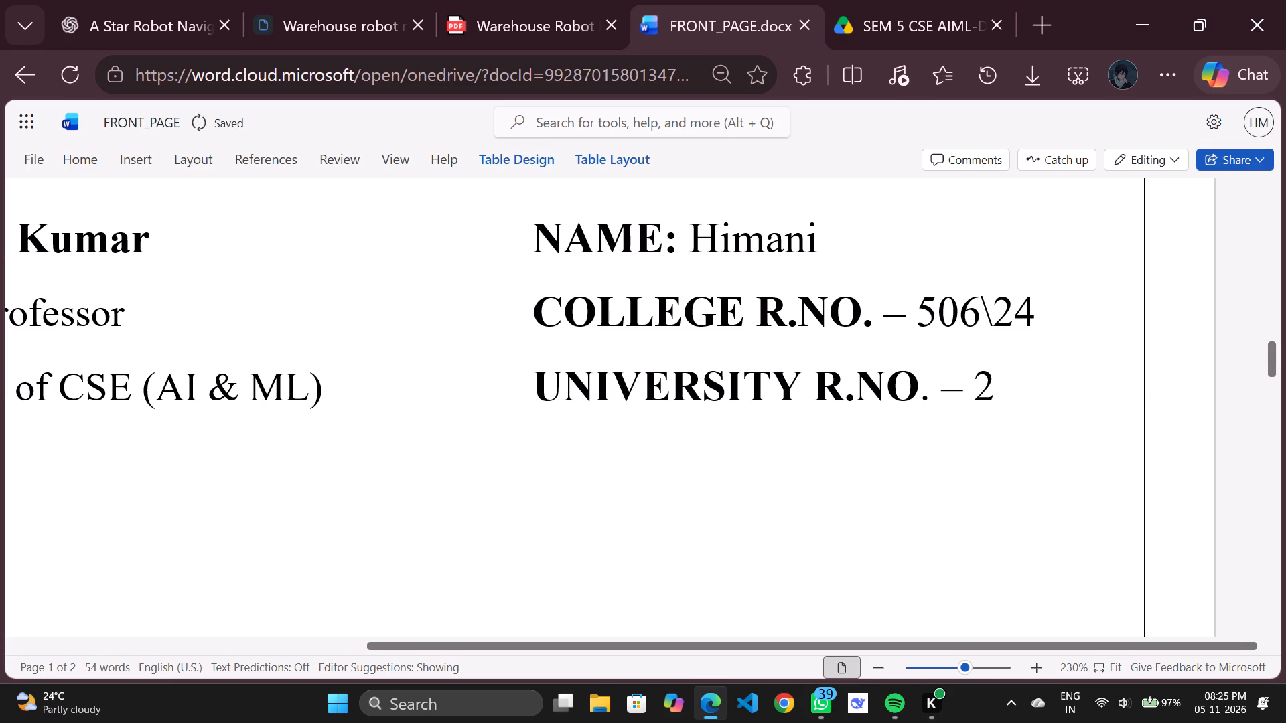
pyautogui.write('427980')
# Try to remove the empty space between the LAB FILE line and the SUBMITTED TO and SUBMITTED BY block.
pyautogui.hscroll(1, 1135, 382)
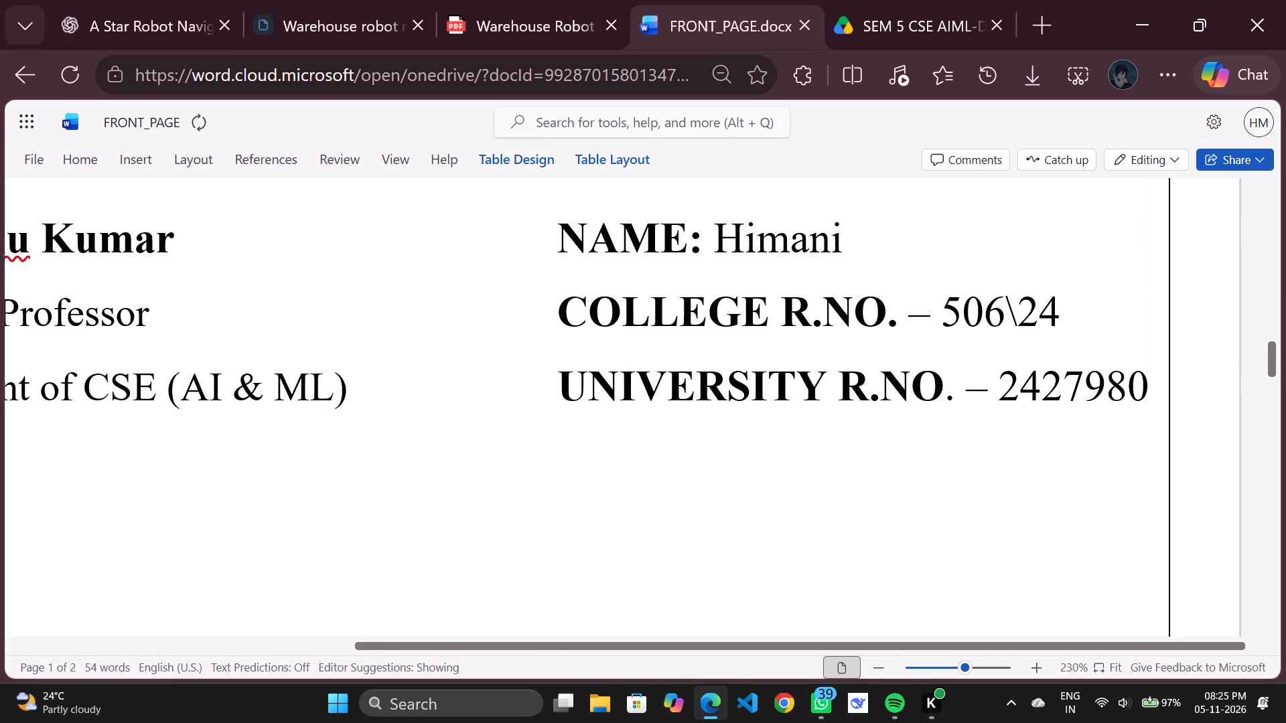
pyautogui.hscroll(3, 1135, 382)
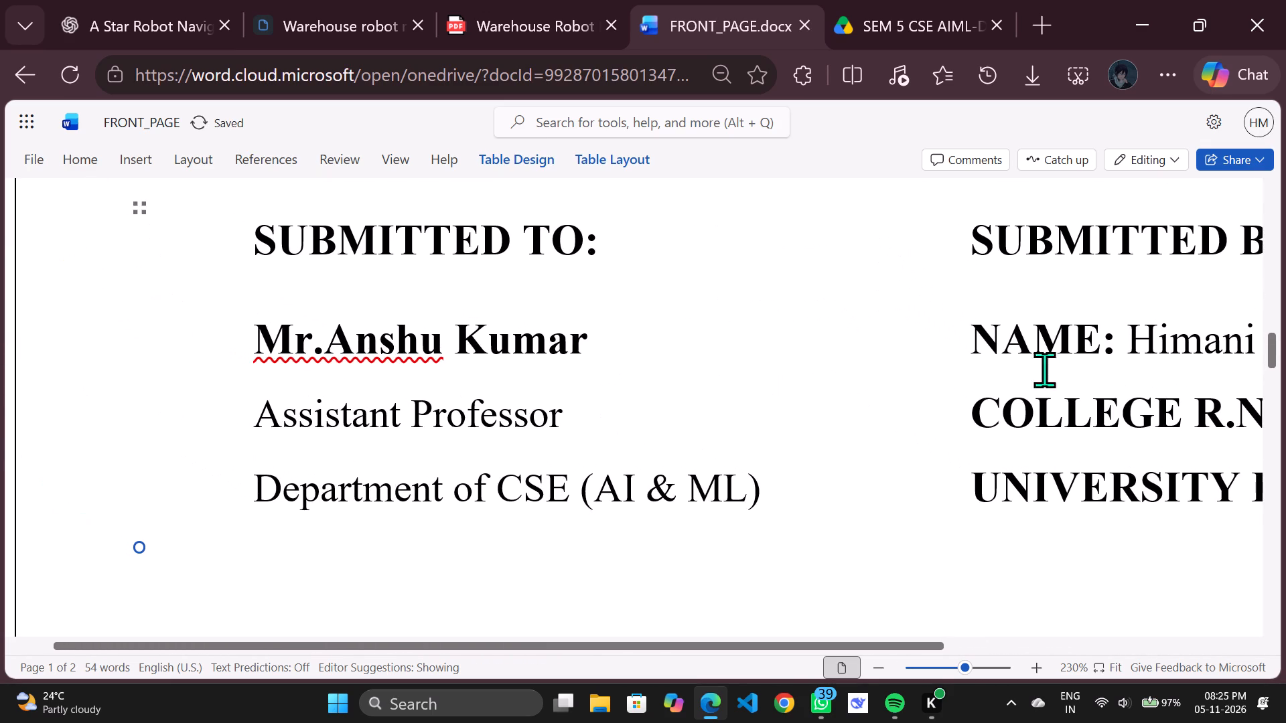
pyautogui.scroll(4, 928, 349)
pyautogui.scroll(-1, 928, 349)
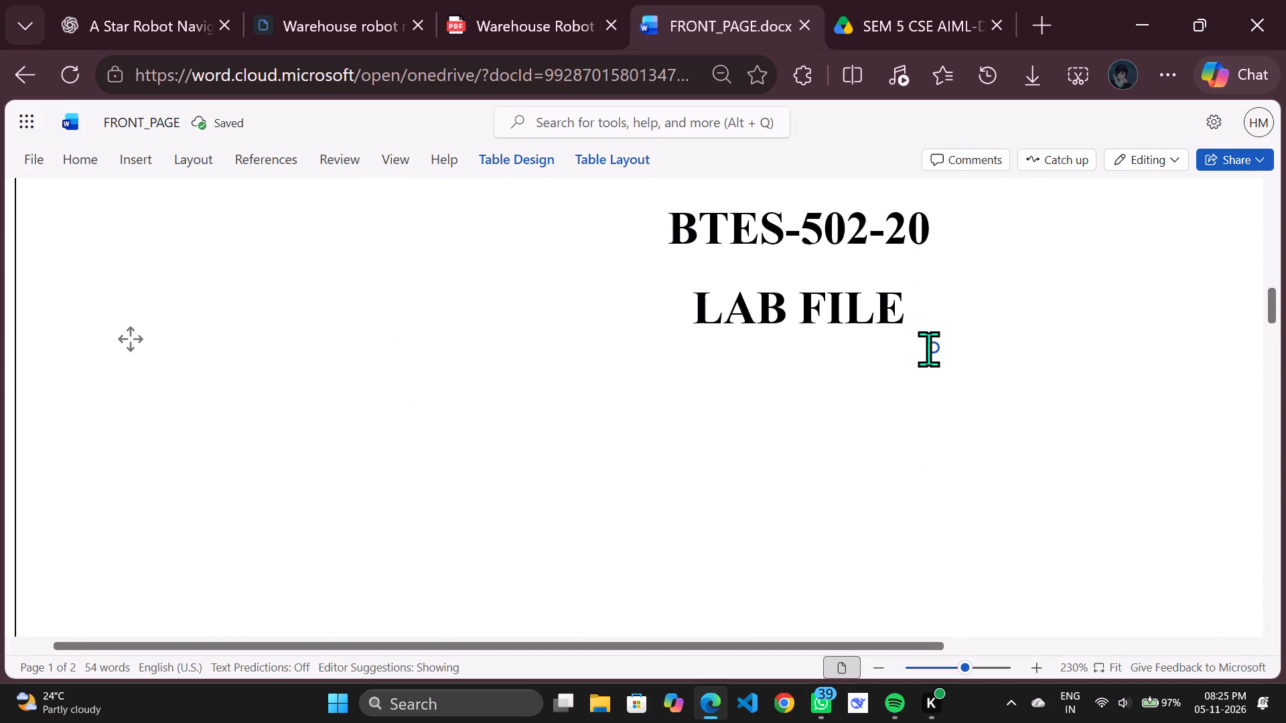
pyautogui.scroll(-2, 928, 349)
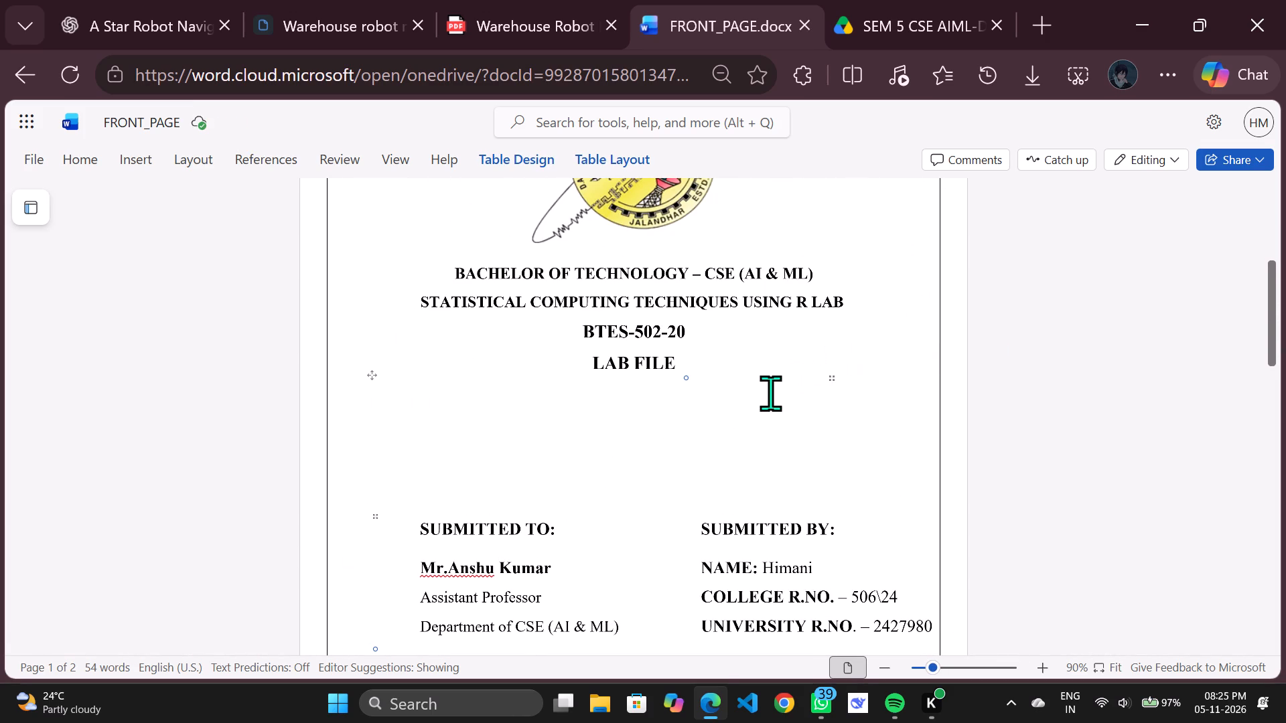
pyautogui.click(653, 455)
pyautogui.press('BackSpace')
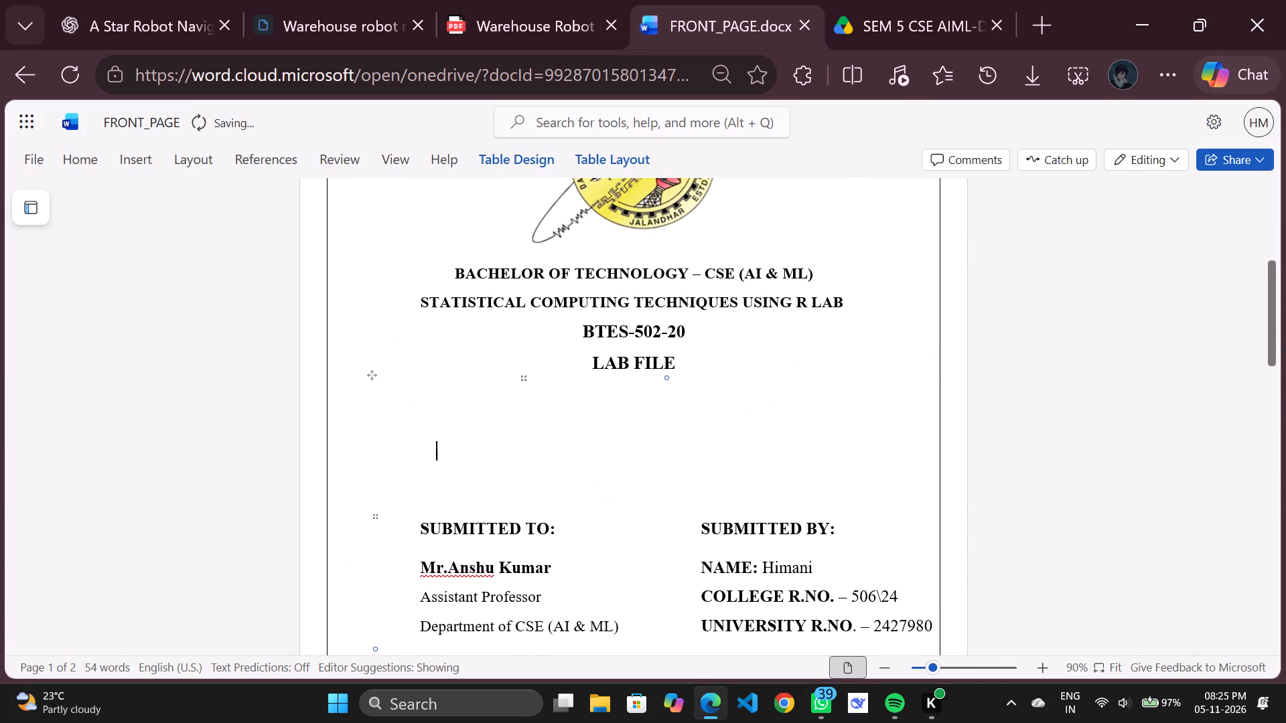
pyautogui.press('BackSpace')
pyautogui.press('BackSpace')
pyautogui.click(378, 524)
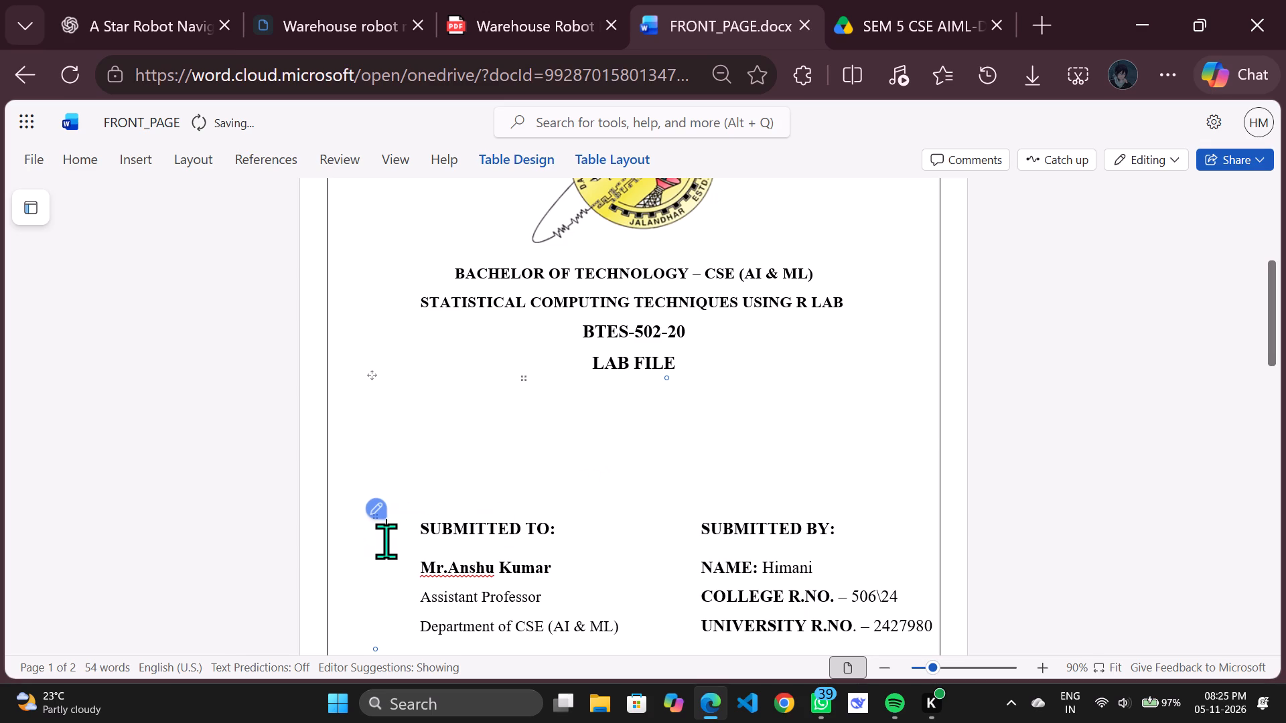
pyautogui.click(401, 545)
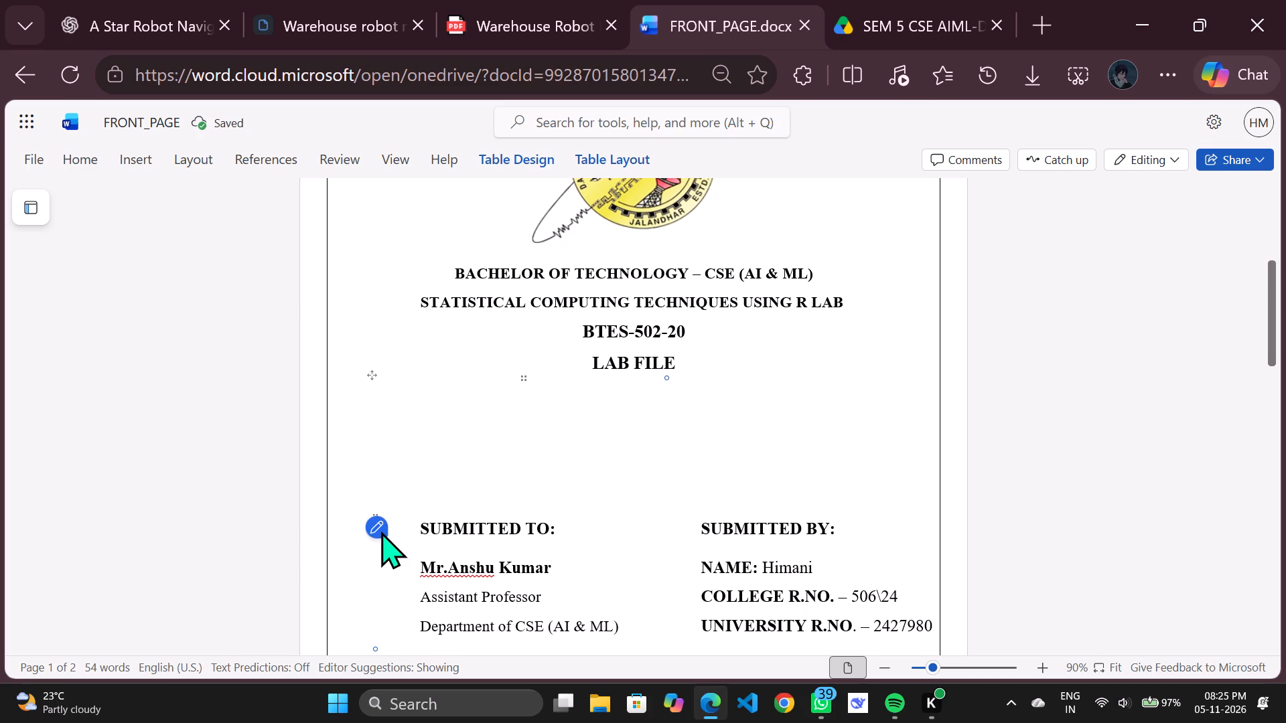
pyautogui.click(375, 517)
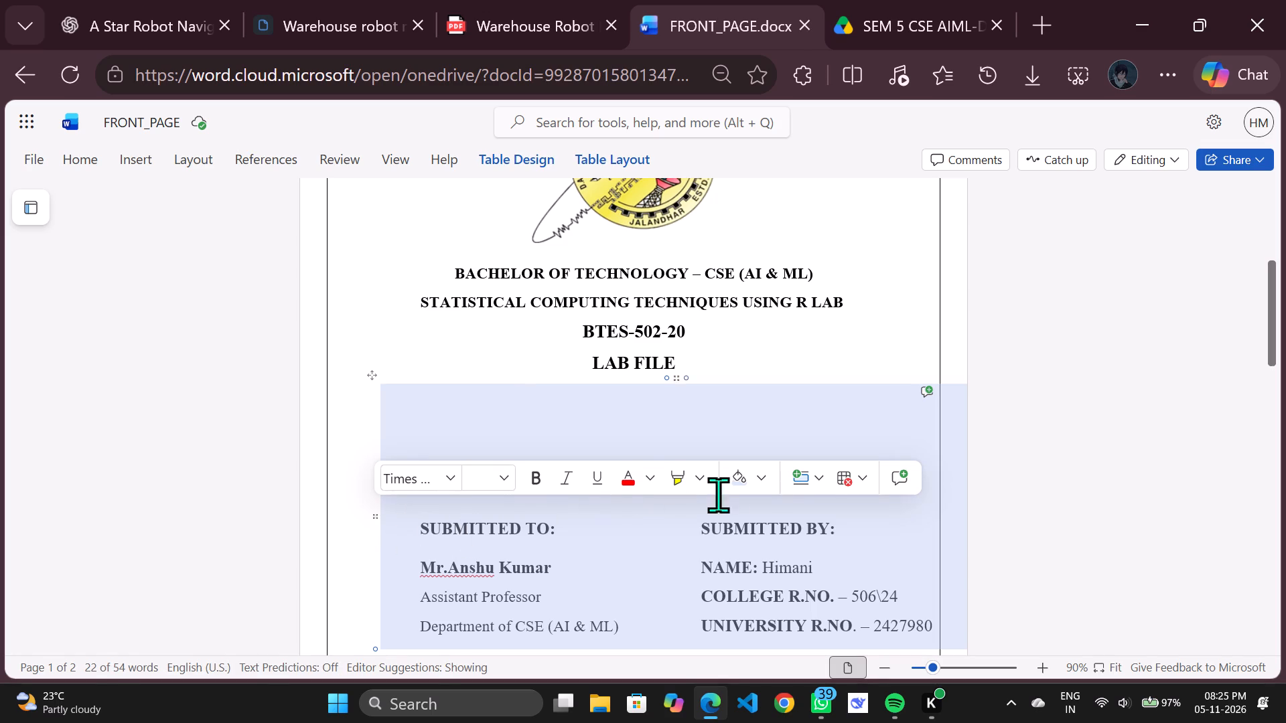
pyautogui.click(788, 404)
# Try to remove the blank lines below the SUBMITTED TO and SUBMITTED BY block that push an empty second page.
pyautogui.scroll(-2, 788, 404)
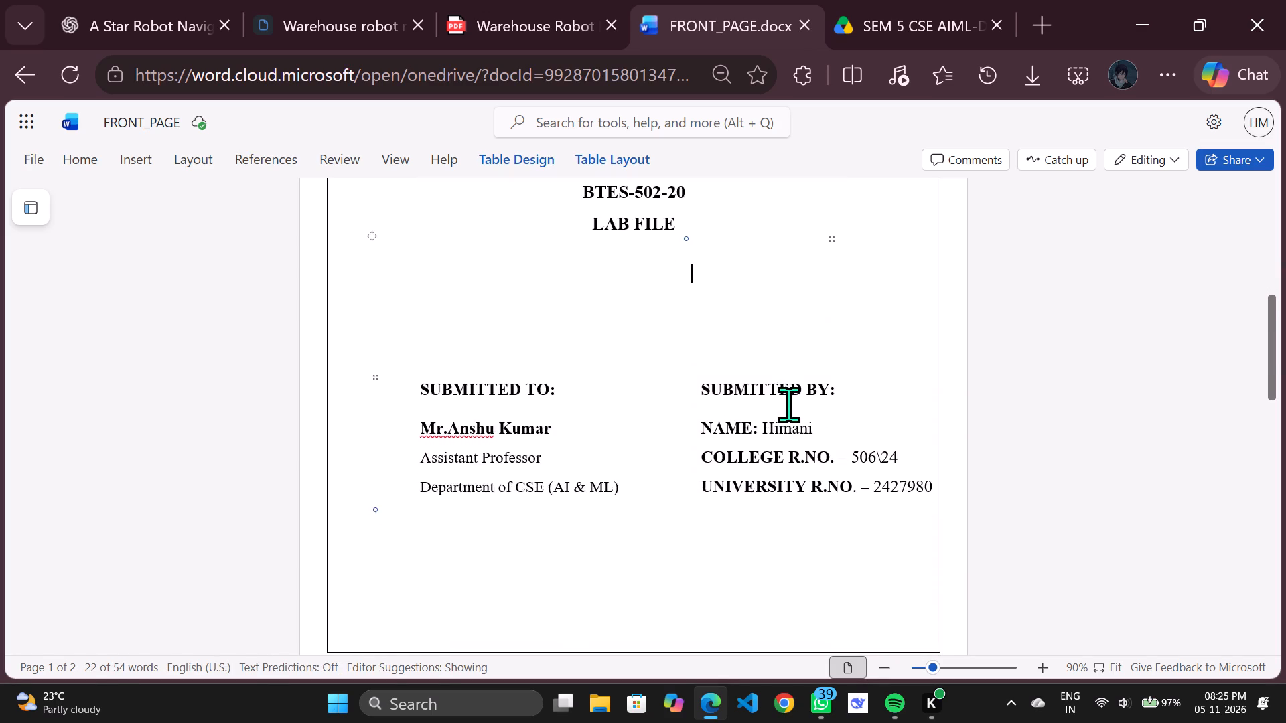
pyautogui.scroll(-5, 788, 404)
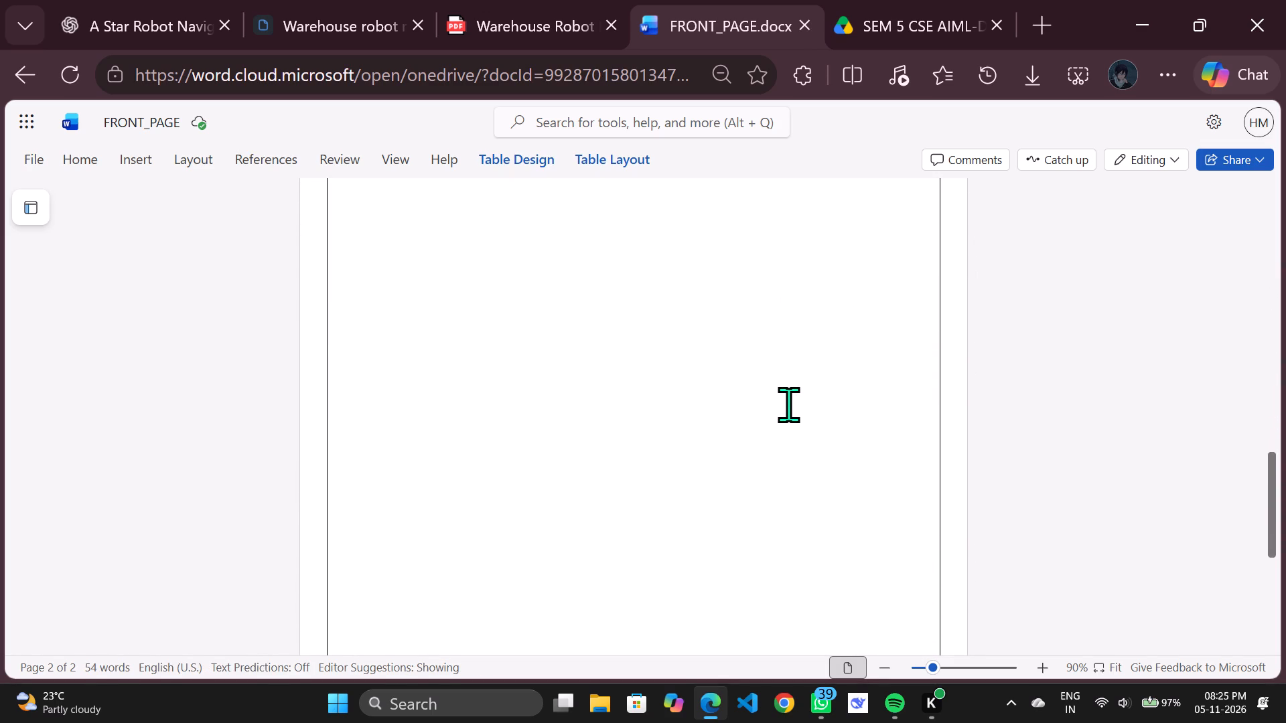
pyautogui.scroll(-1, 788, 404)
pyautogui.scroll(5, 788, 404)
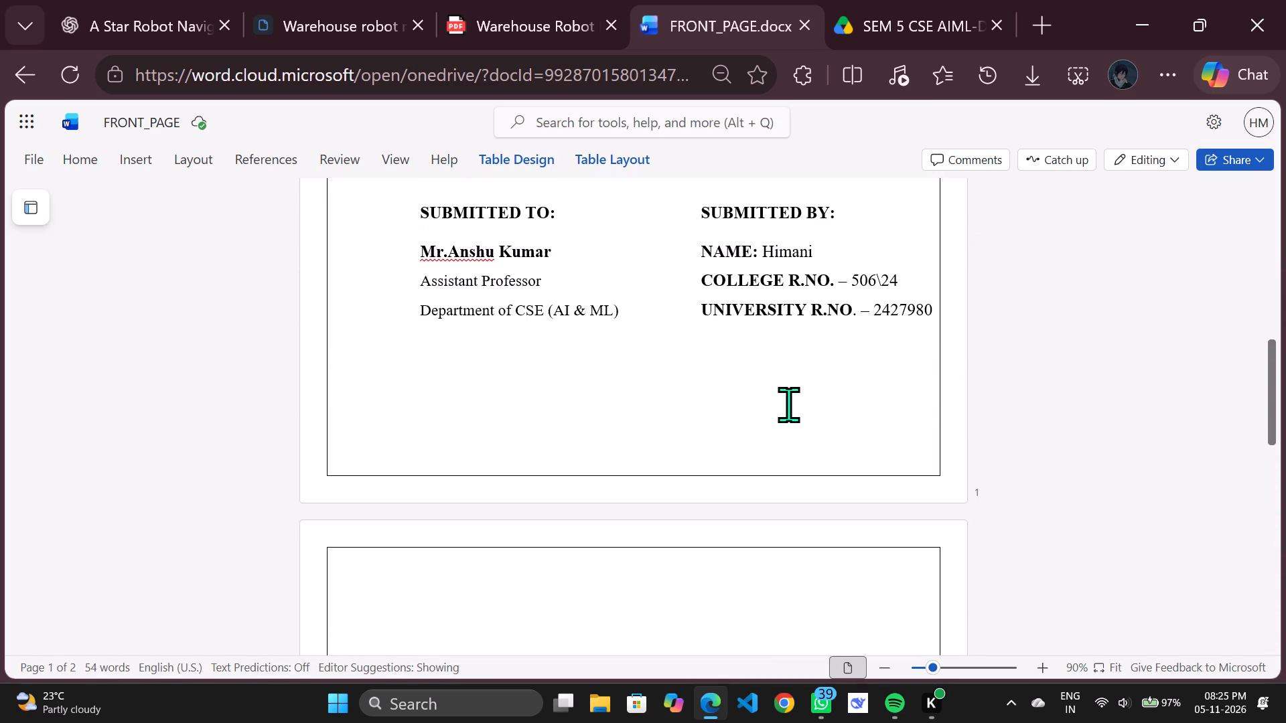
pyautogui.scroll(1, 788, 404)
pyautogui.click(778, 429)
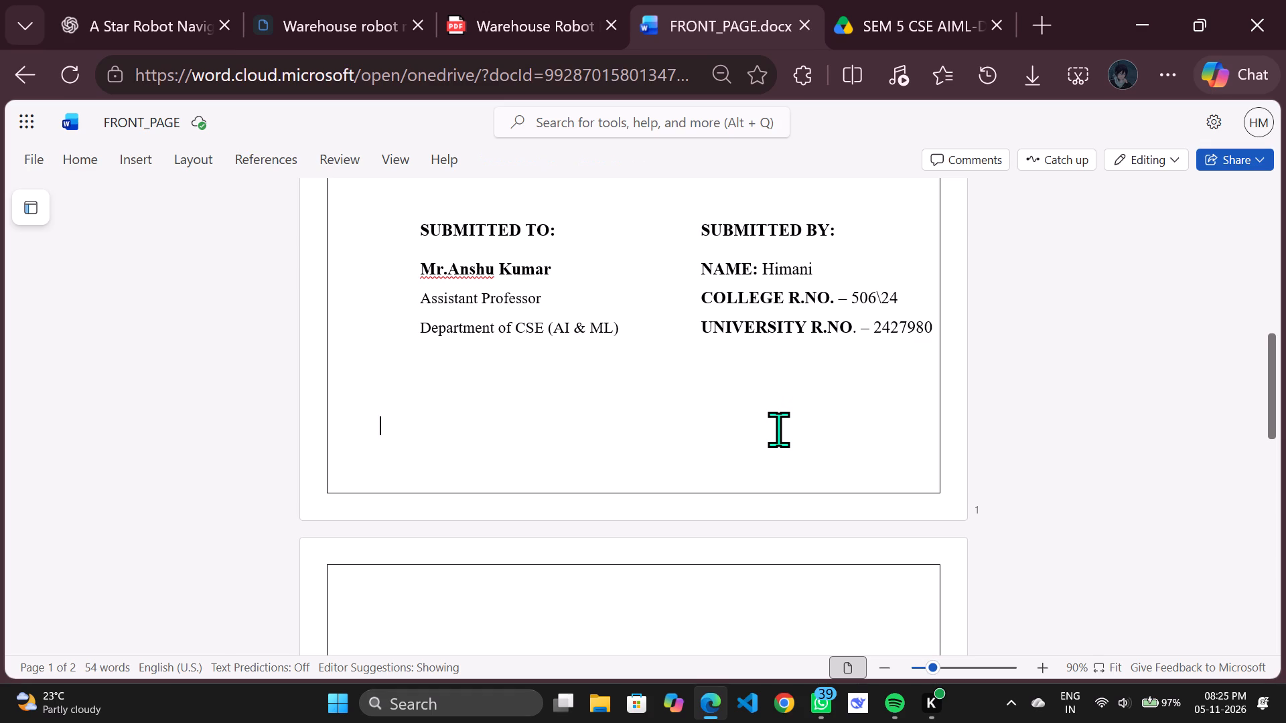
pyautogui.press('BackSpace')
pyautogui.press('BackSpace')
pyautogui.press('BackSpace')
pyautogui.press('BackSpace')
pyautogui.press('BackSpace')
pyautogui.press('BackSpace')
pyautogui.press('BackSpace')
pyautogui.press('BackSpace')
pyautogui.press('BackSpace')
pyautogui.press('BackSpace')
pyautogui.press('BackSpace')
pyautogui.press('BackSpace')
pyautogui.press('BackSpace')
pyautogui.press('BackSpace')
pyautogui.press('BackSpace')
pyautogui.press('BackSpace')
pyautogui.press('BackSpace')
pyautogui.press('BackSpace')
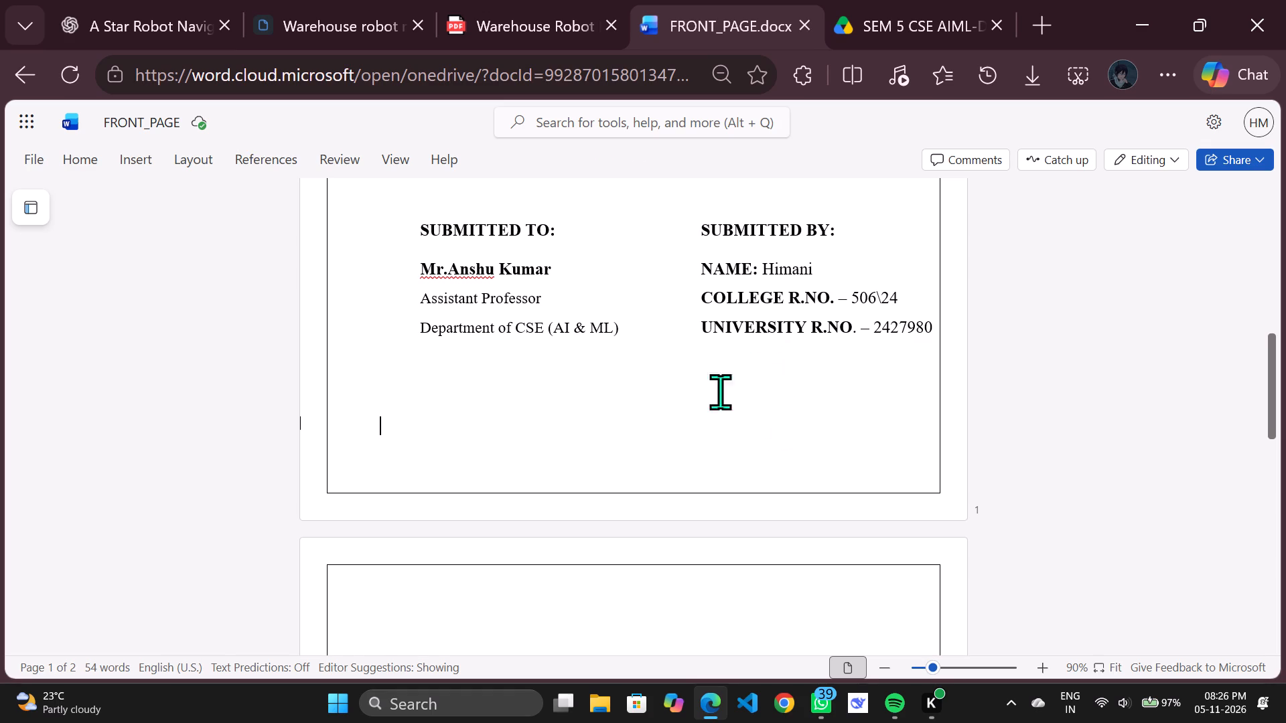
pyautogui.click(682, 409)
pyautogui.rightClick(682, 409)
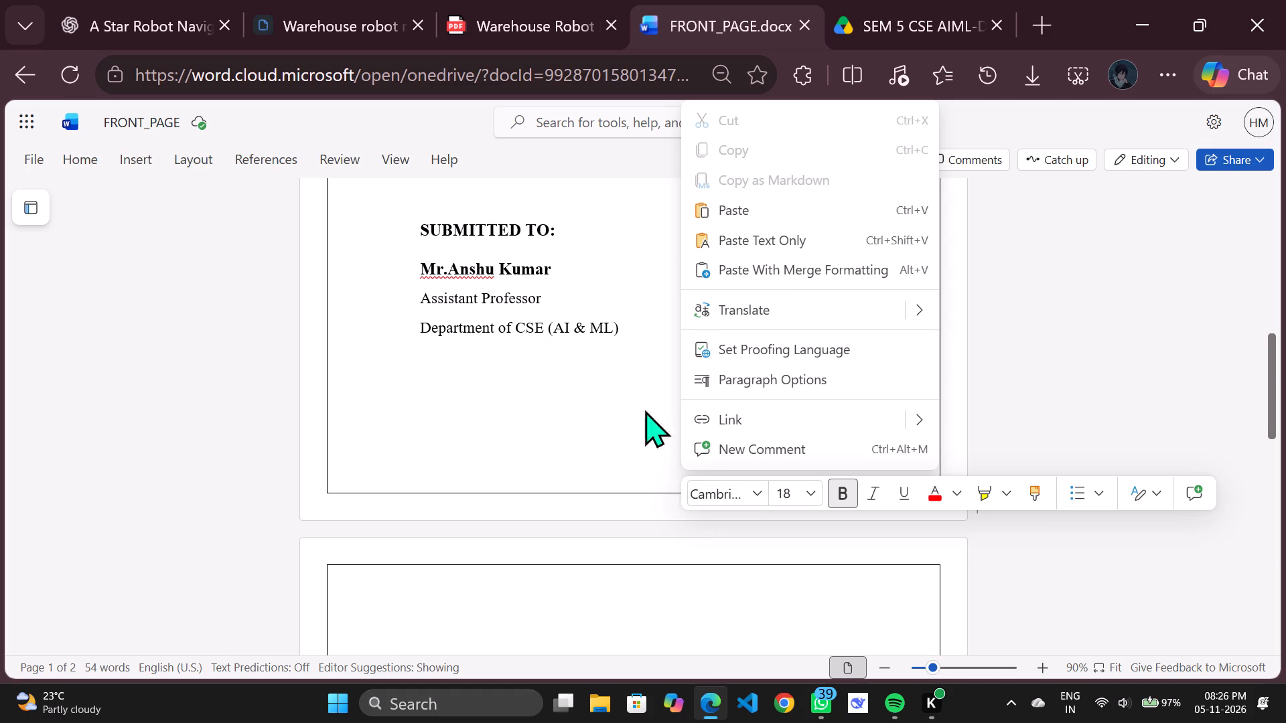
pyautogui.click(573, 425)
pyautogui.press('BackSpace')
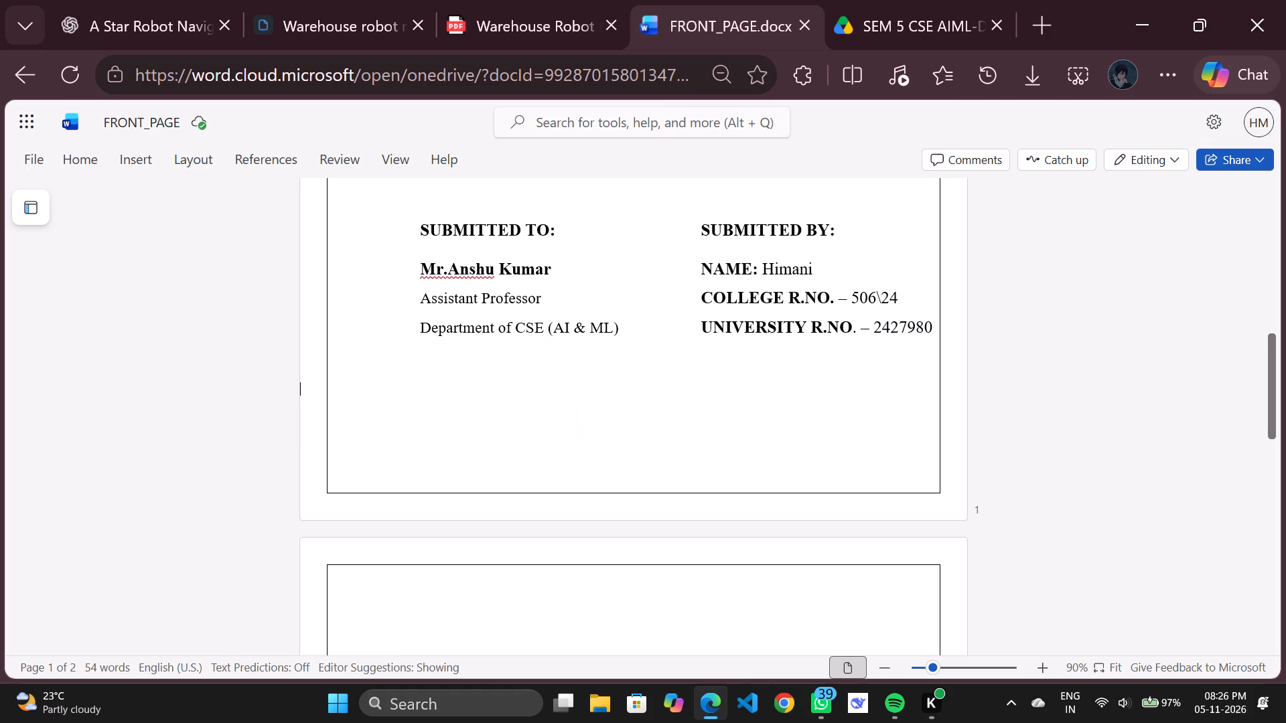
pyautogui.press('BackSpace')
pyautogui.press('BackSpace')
# Delete the table row below the LAB FILE line that holds the SUBMITTED TO and SUBMITTED BY details.
pyautogui.scroll(-4, 573, 425)
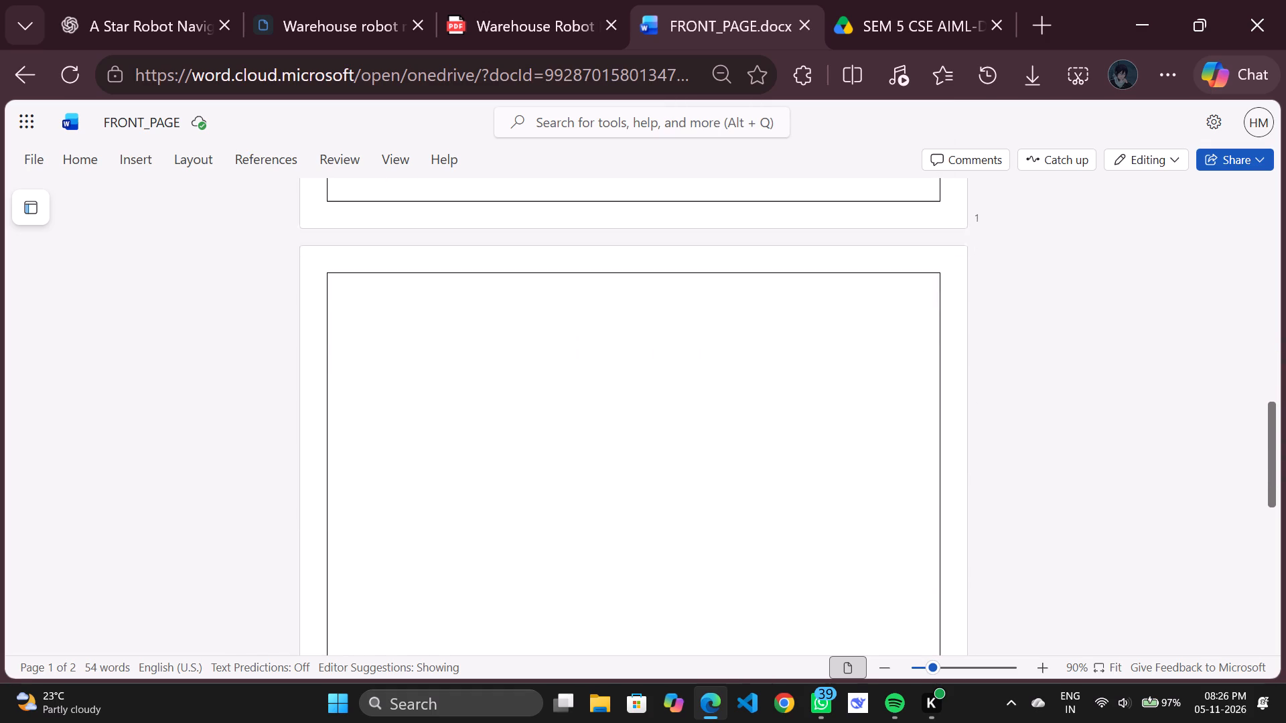
pyautogui.scroll(-5, 573, 425)
pyautogui.scroll(8, 573, 425)
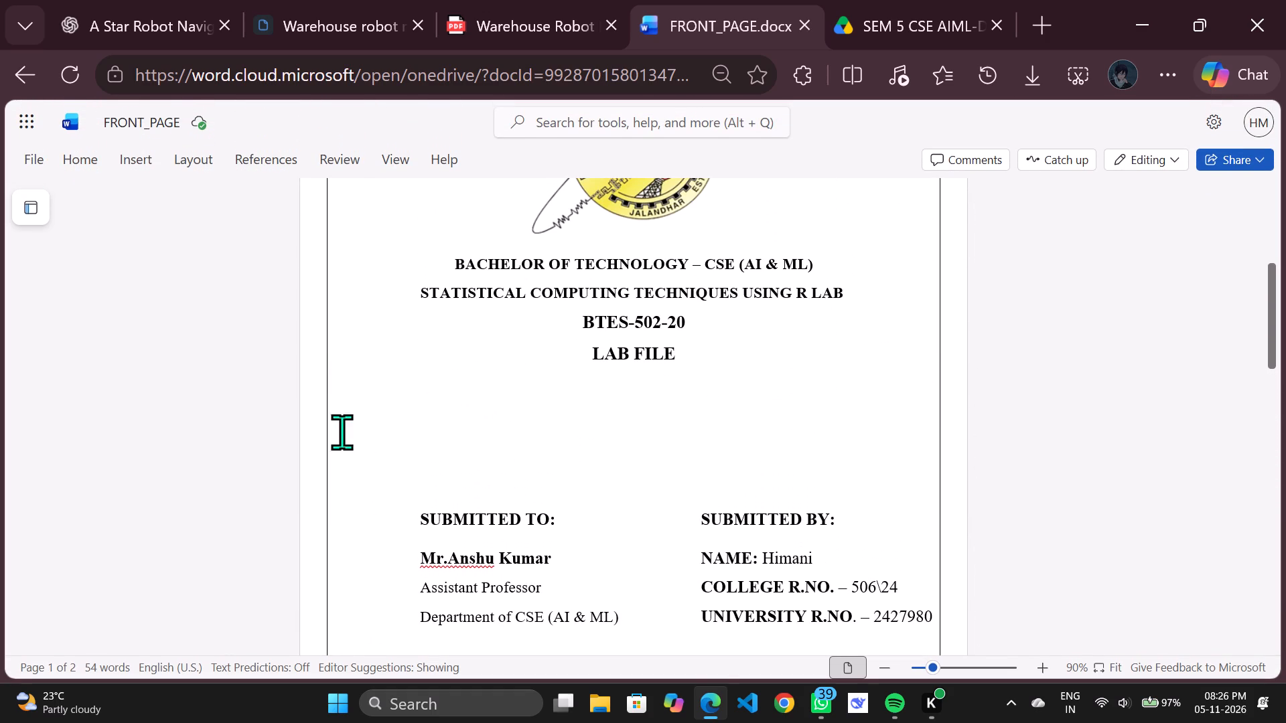
pyautogui.click(373, 374)
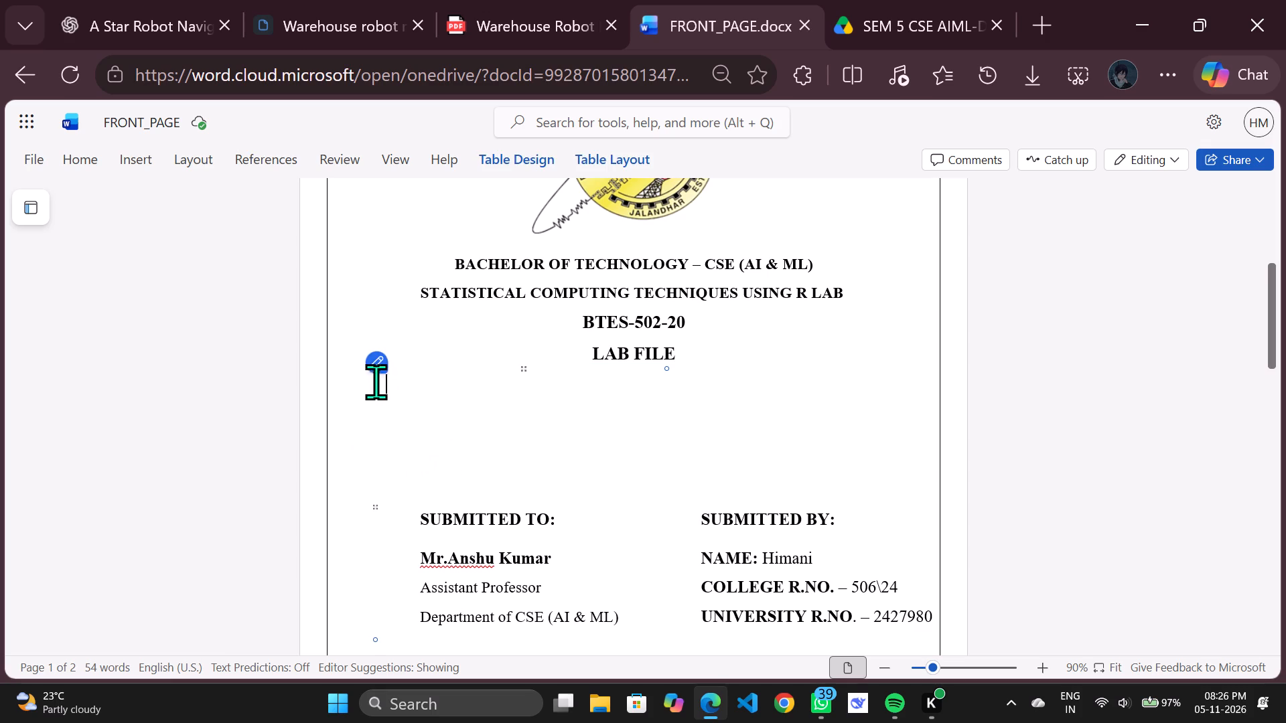
pyautogui.click(384, 374)
pyautogui.click(601, 162)
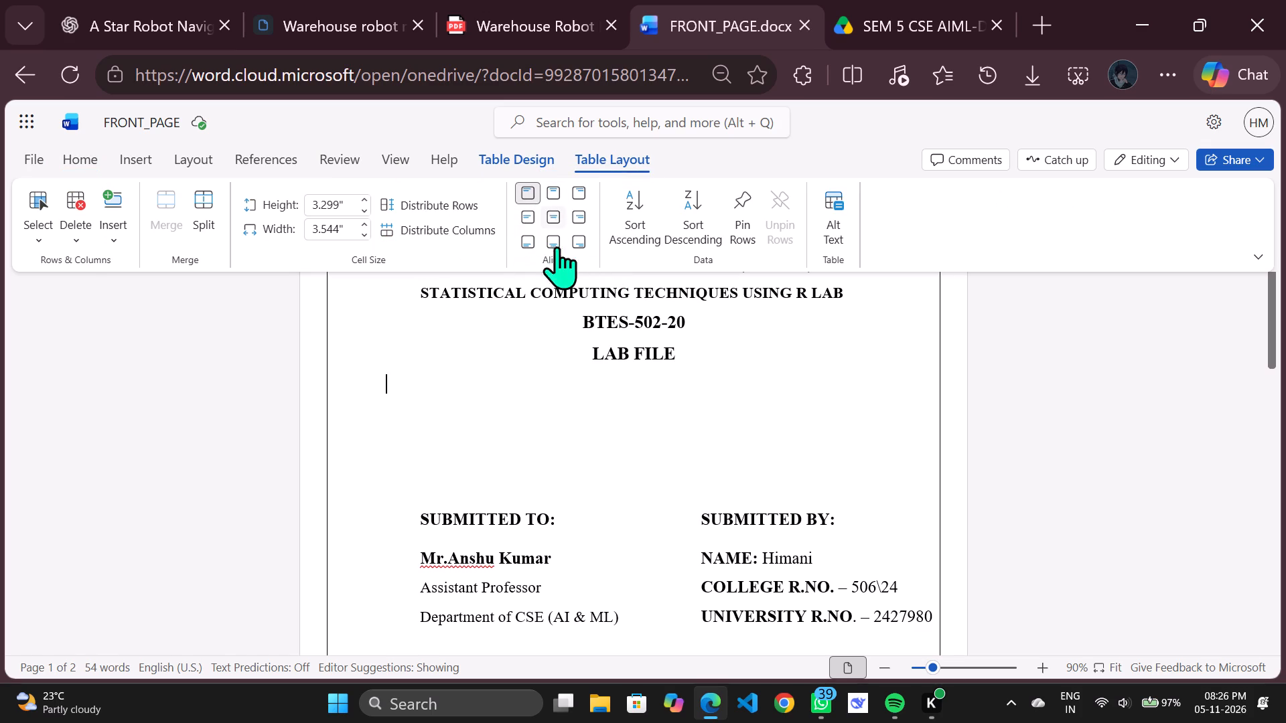
pyautogui.click(595, 437)
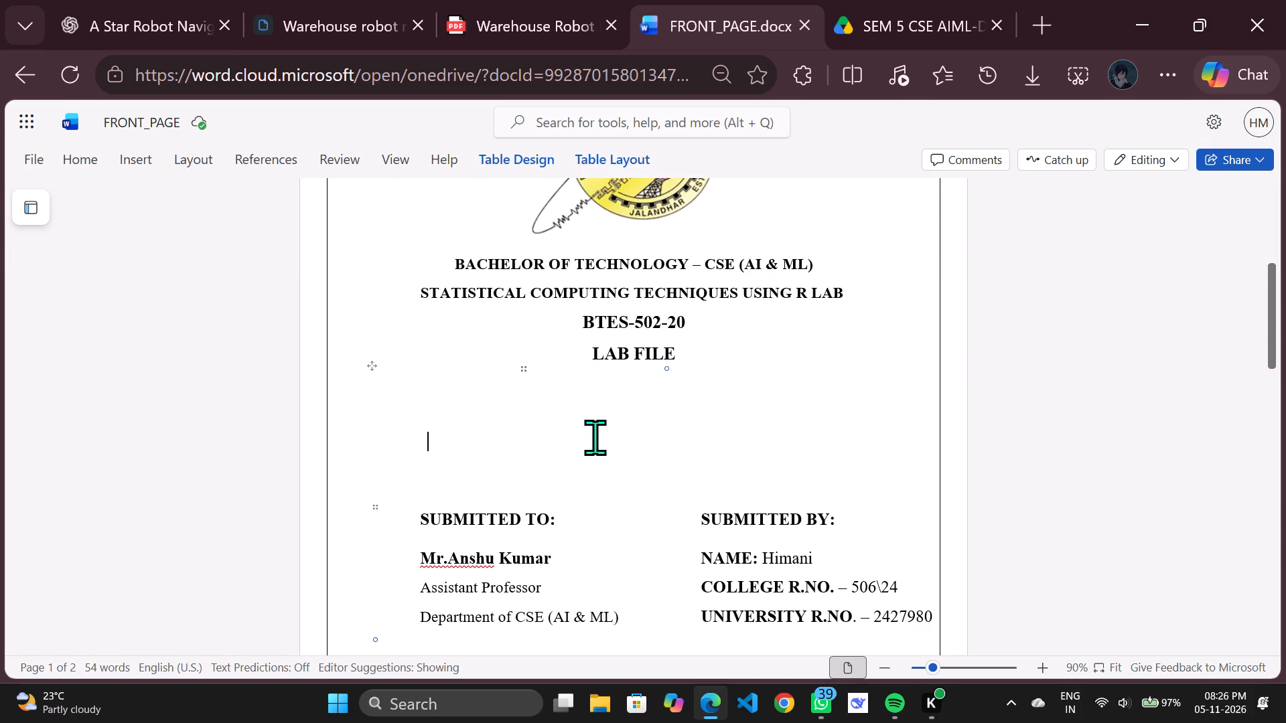
pyautogui.rightClick(595, 437)
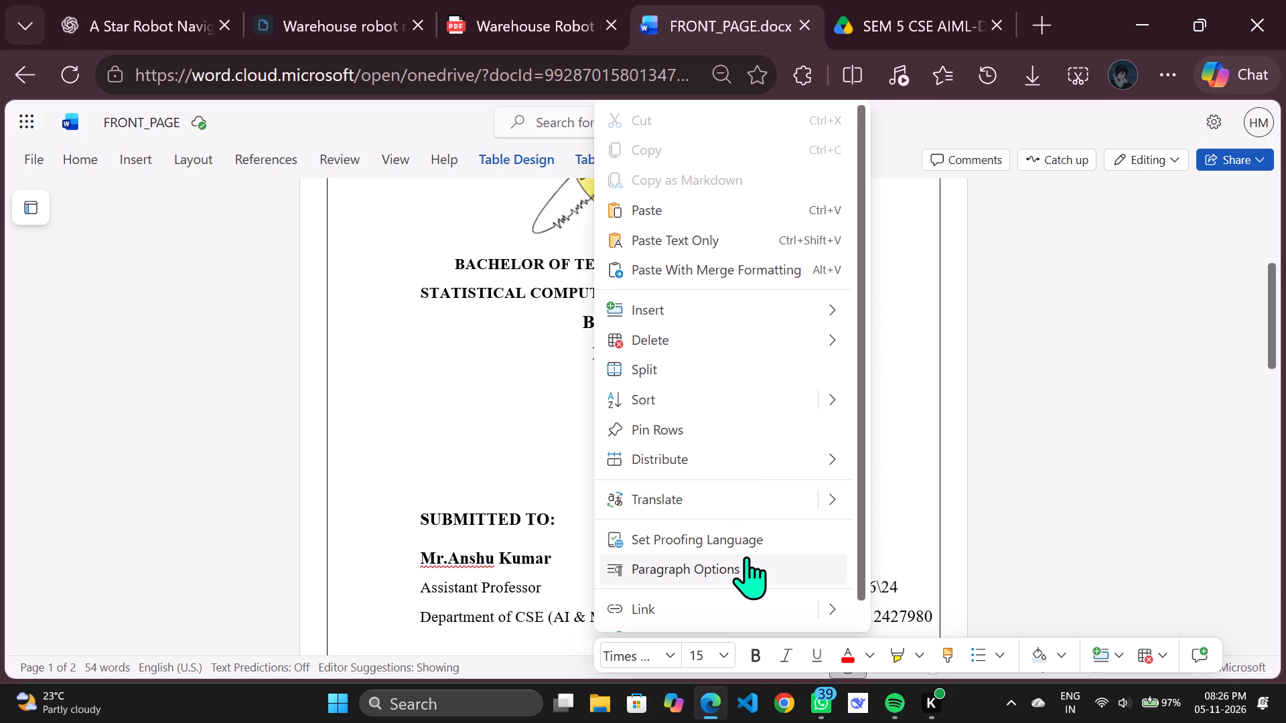
pyautogui.scroll(-4, 748, 619)
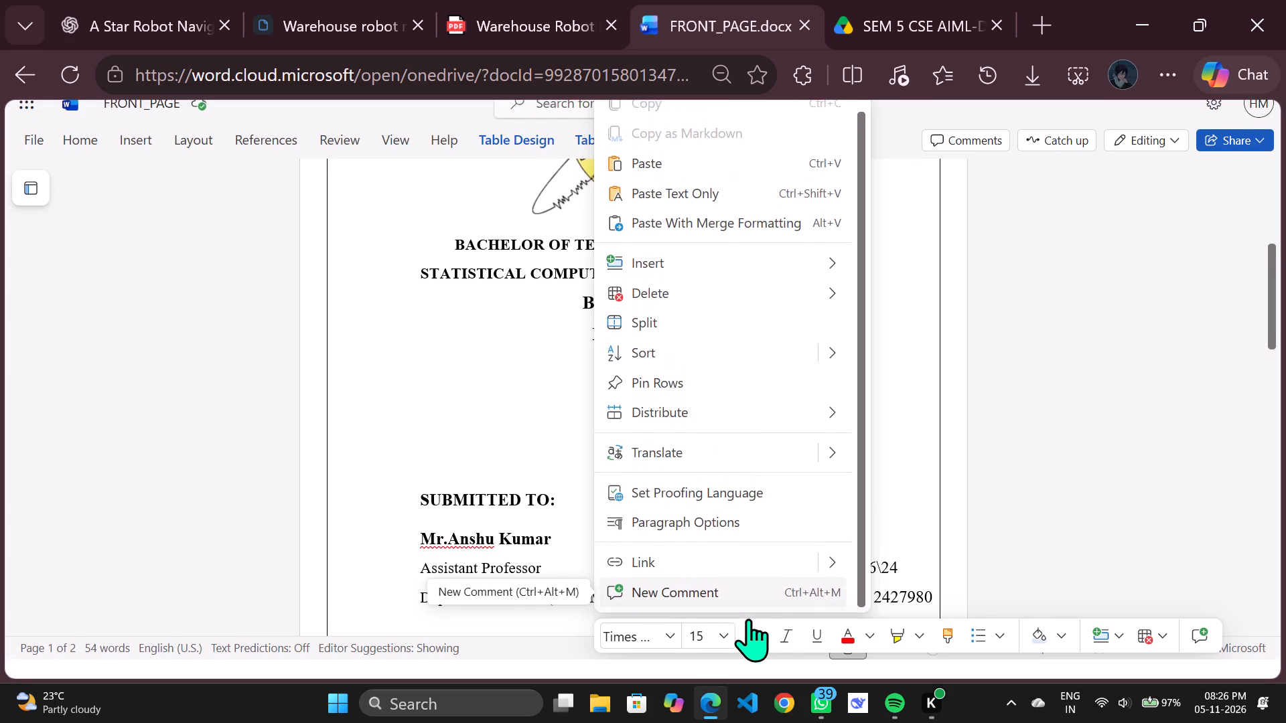
pyautogui.scroll(3, 748, 619)
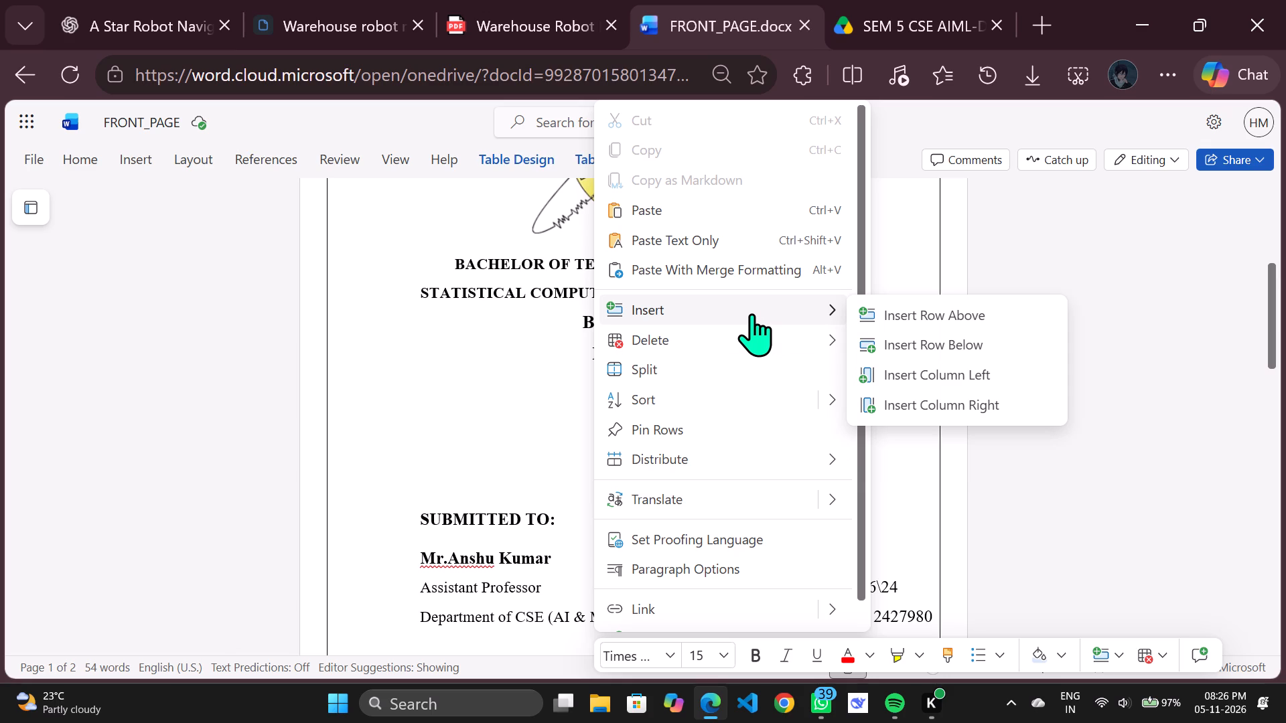
pyautogui.click(763, 345)
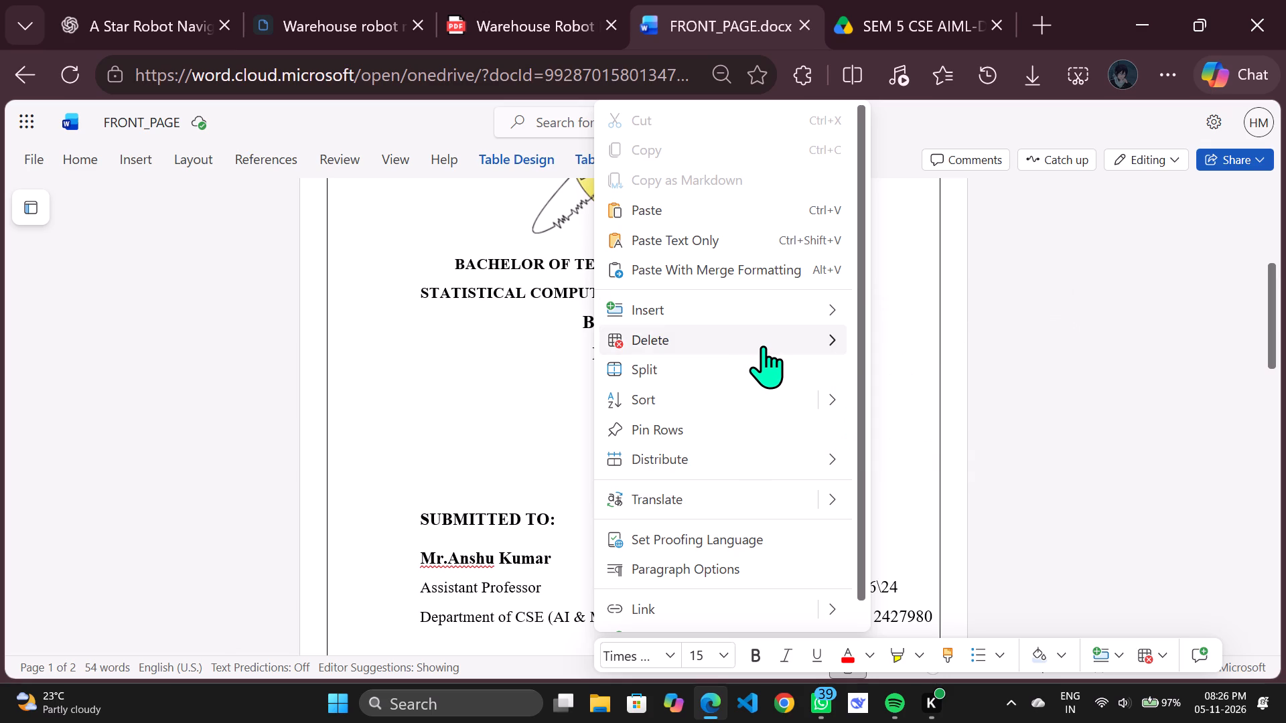
pyautogui.click(763, 345)
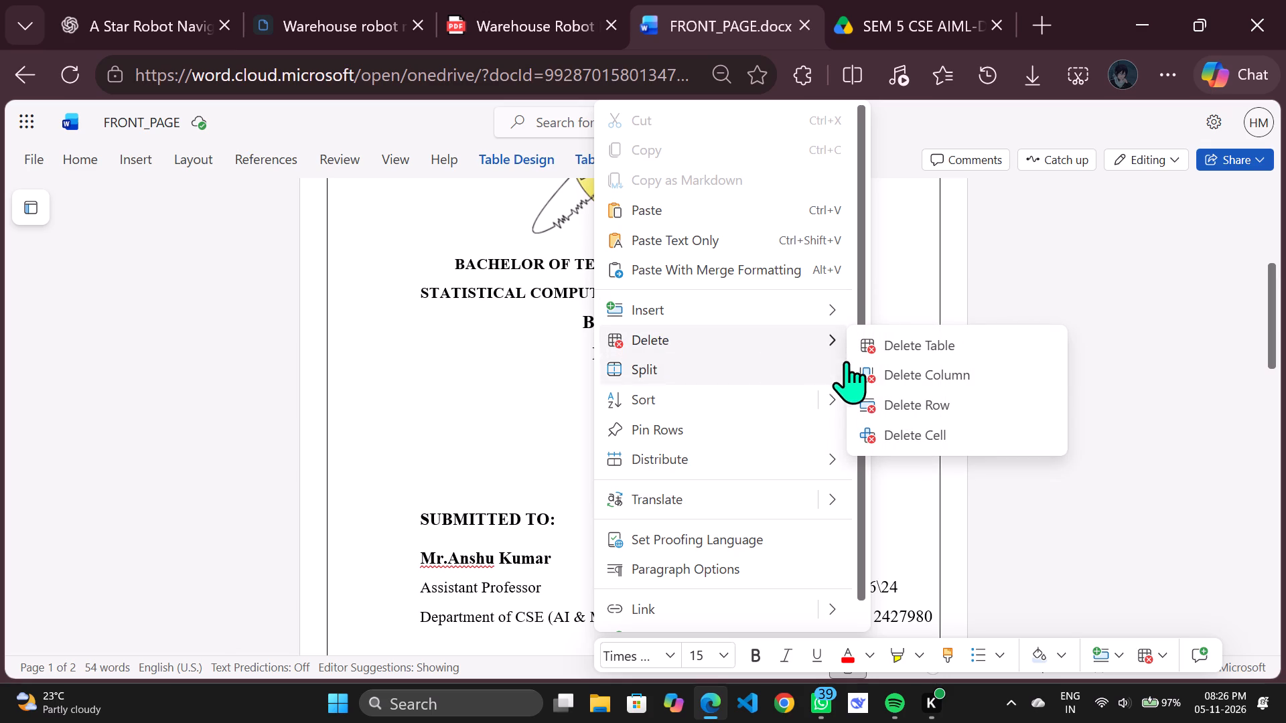
pyautogui.click(889, 405)
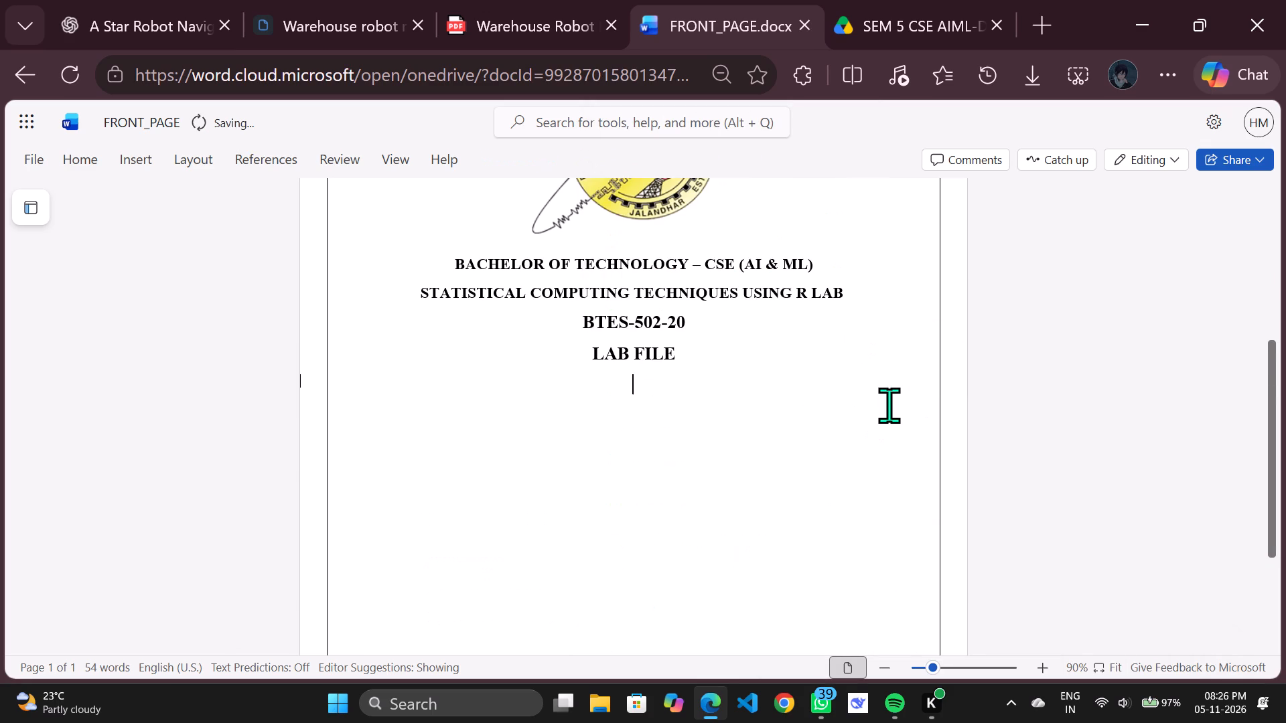
# Add two blank lines below the LAB FILE line.
pyautogui.scroll(-3, 774, 441)
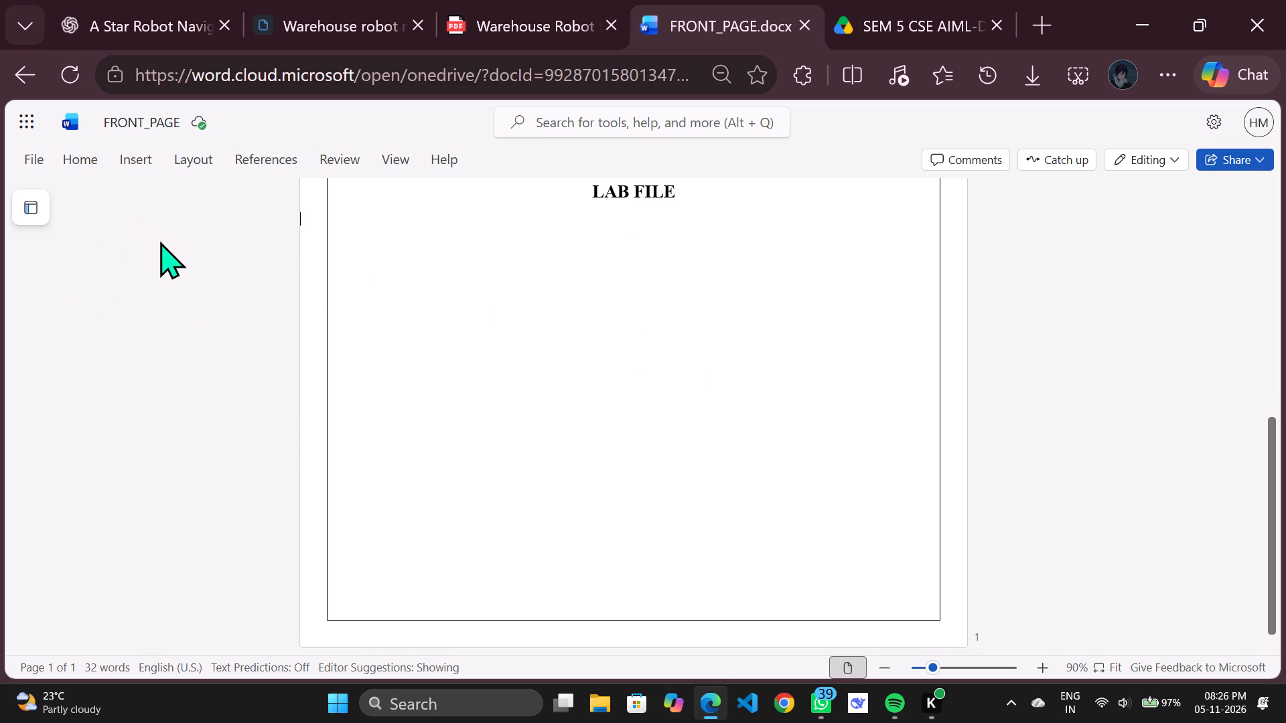
pyautogui.scroll(1, 167, 246)
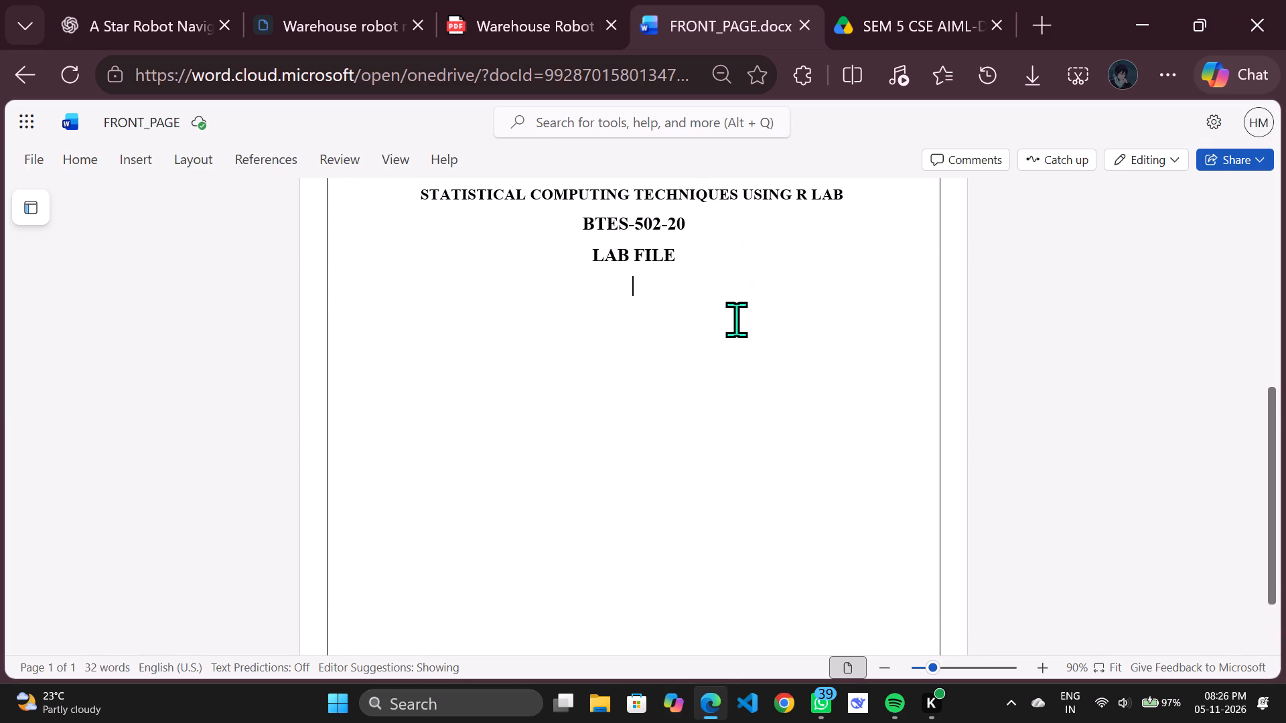
pyautogui.press('Return')
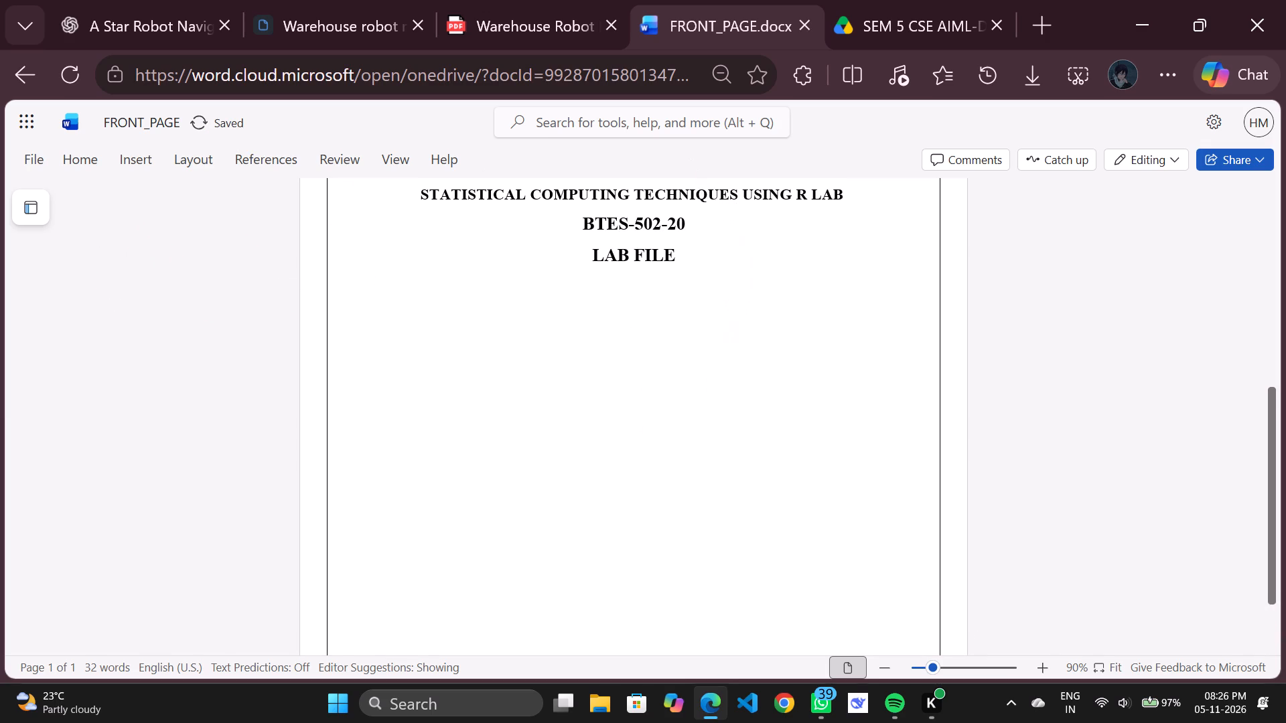
pyautogui.press('Return')
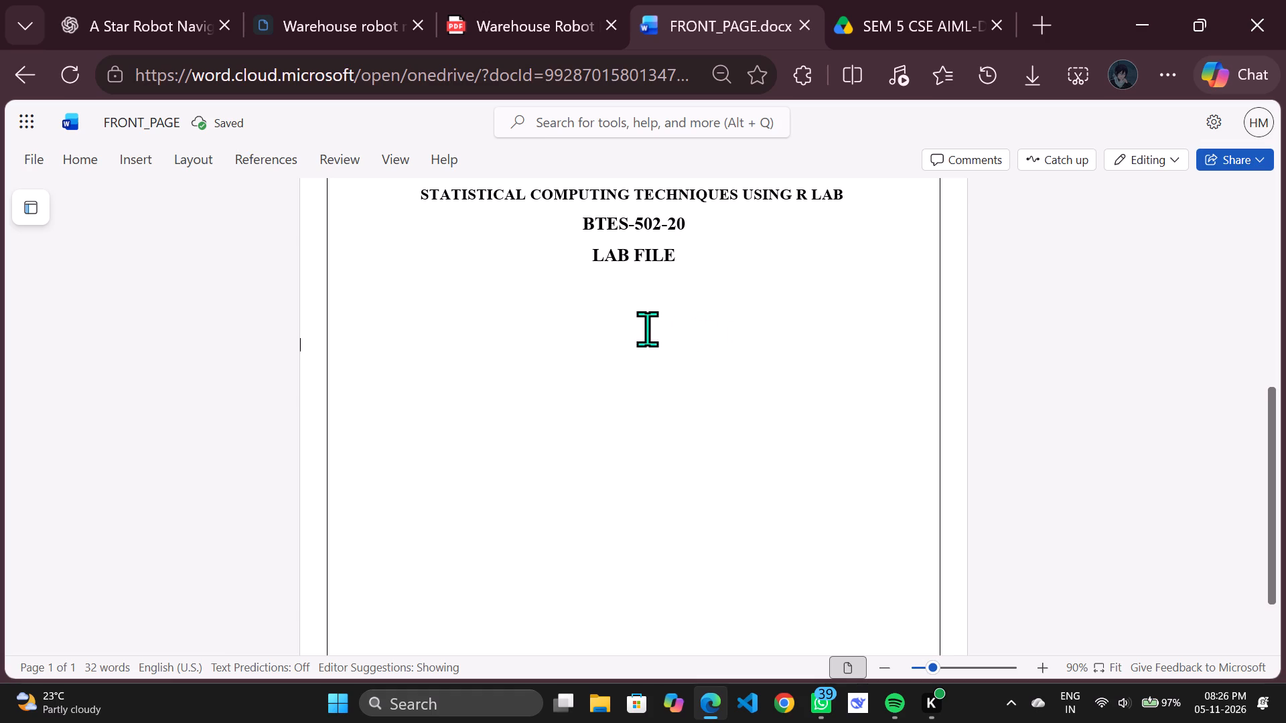
pyautogui.rightClick(642, 334)
pyautogui.scroll(-2, 837, 357)
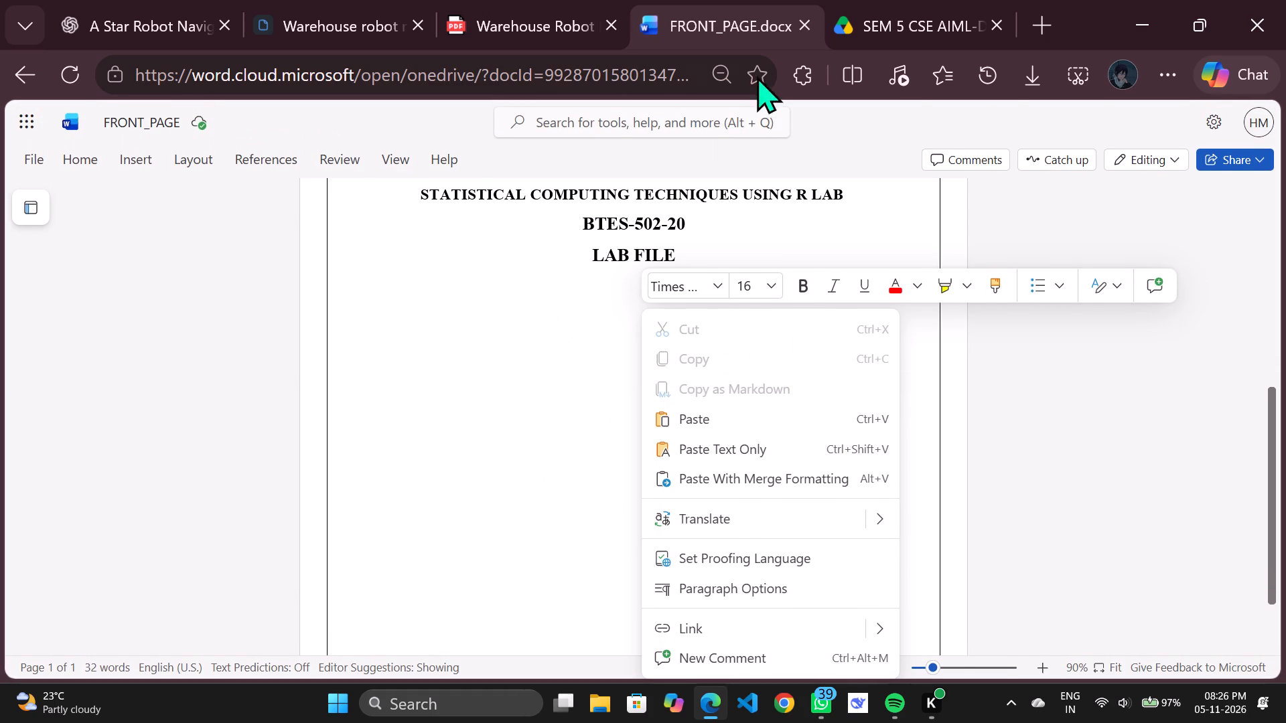
# Close the FRONT_PAGE document and return to the shared SEM 5 CSE AIML-Drive folder.
pyautogui.click(800, 19)
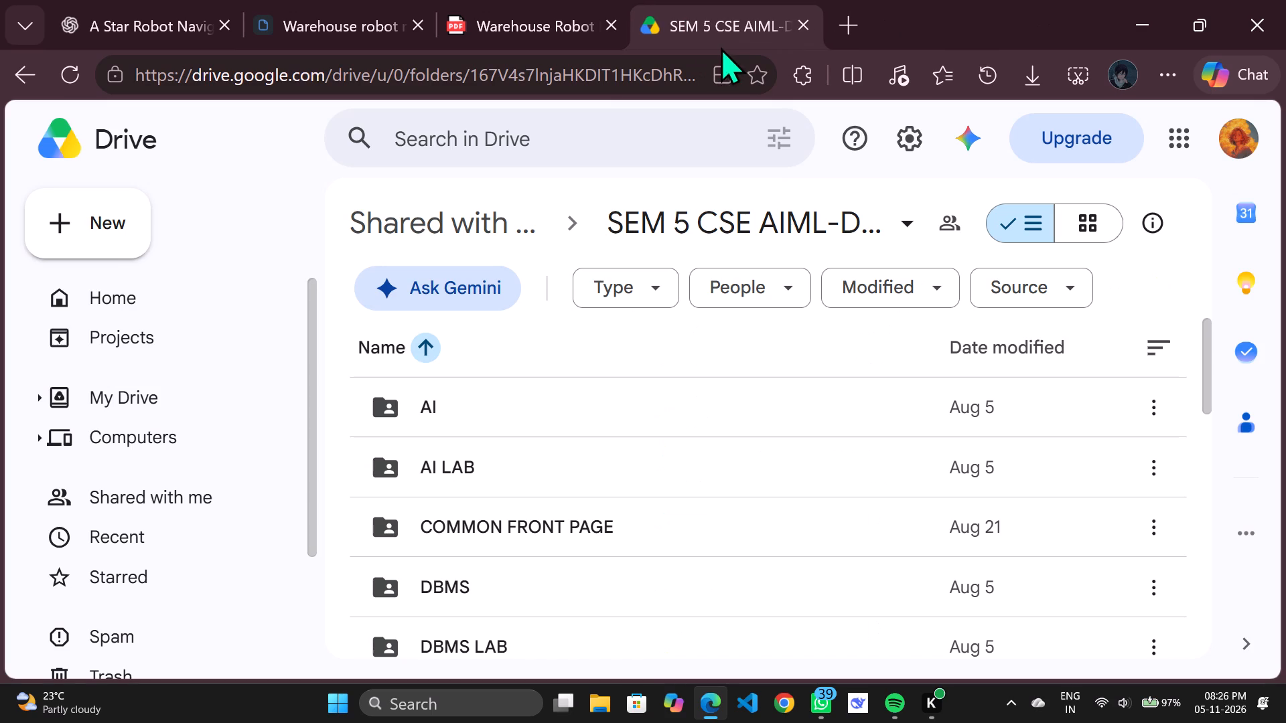
# Look through the subfolders of the shared SEM 5 CSE AIML-Drive folder.
pyautogui.scroll(-4, 587, 436)
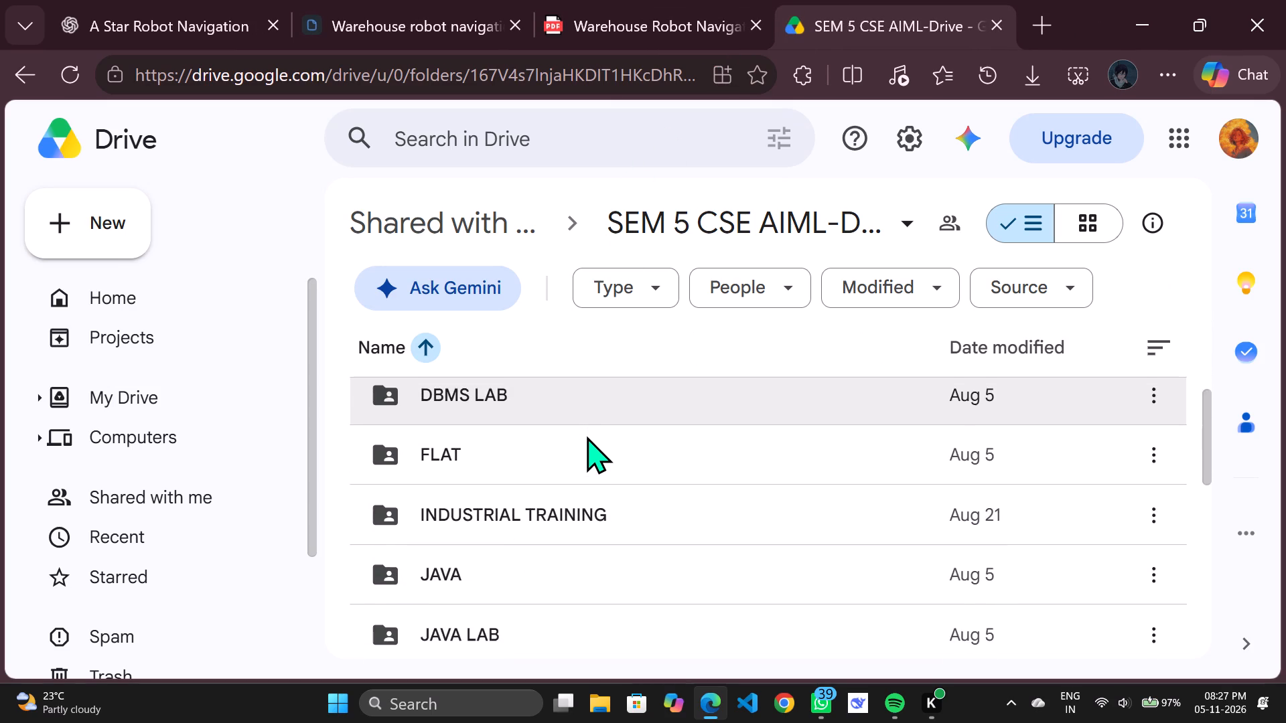
pyautogui.scroll(-3, 587, 436)
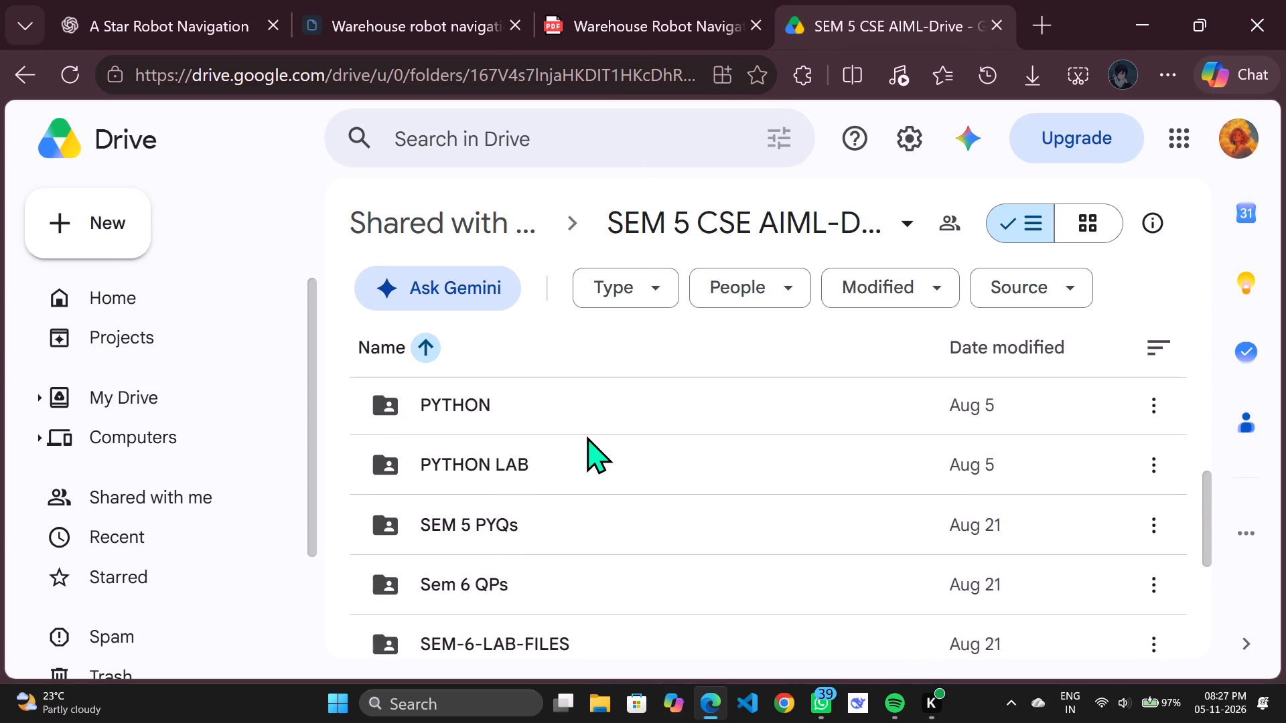
pyautogui.scroll(-2, 587, 436)
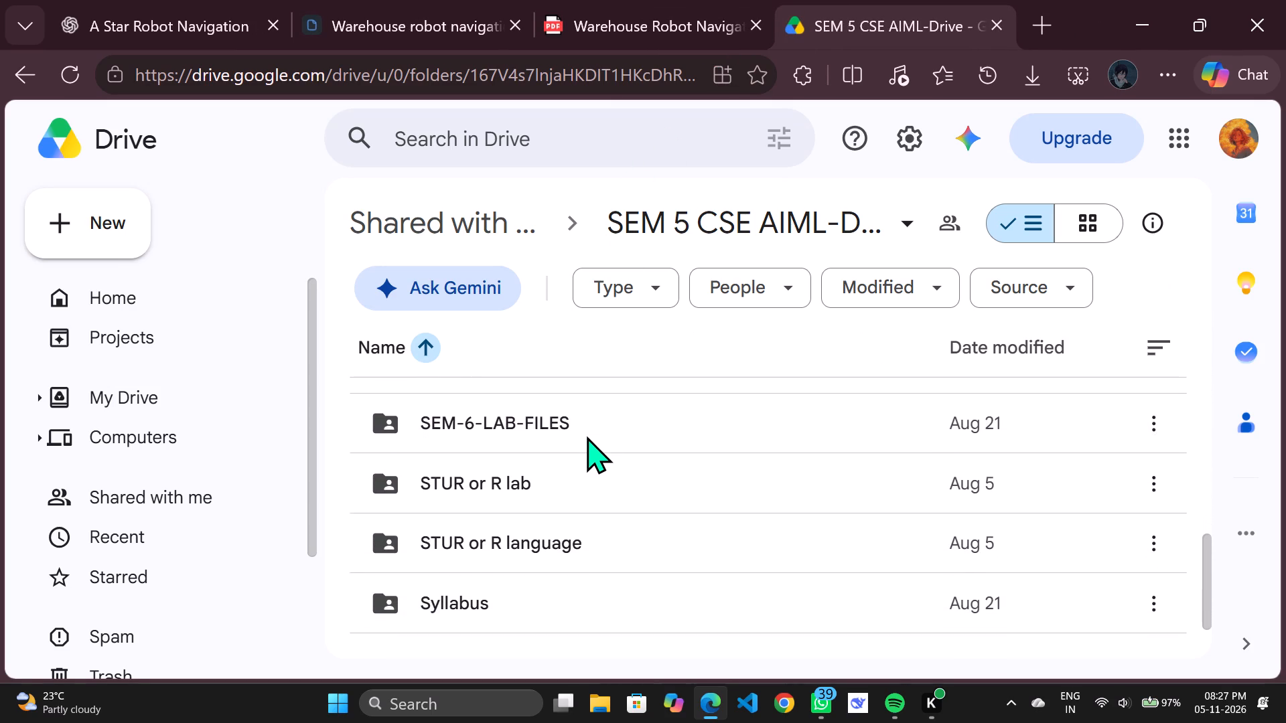
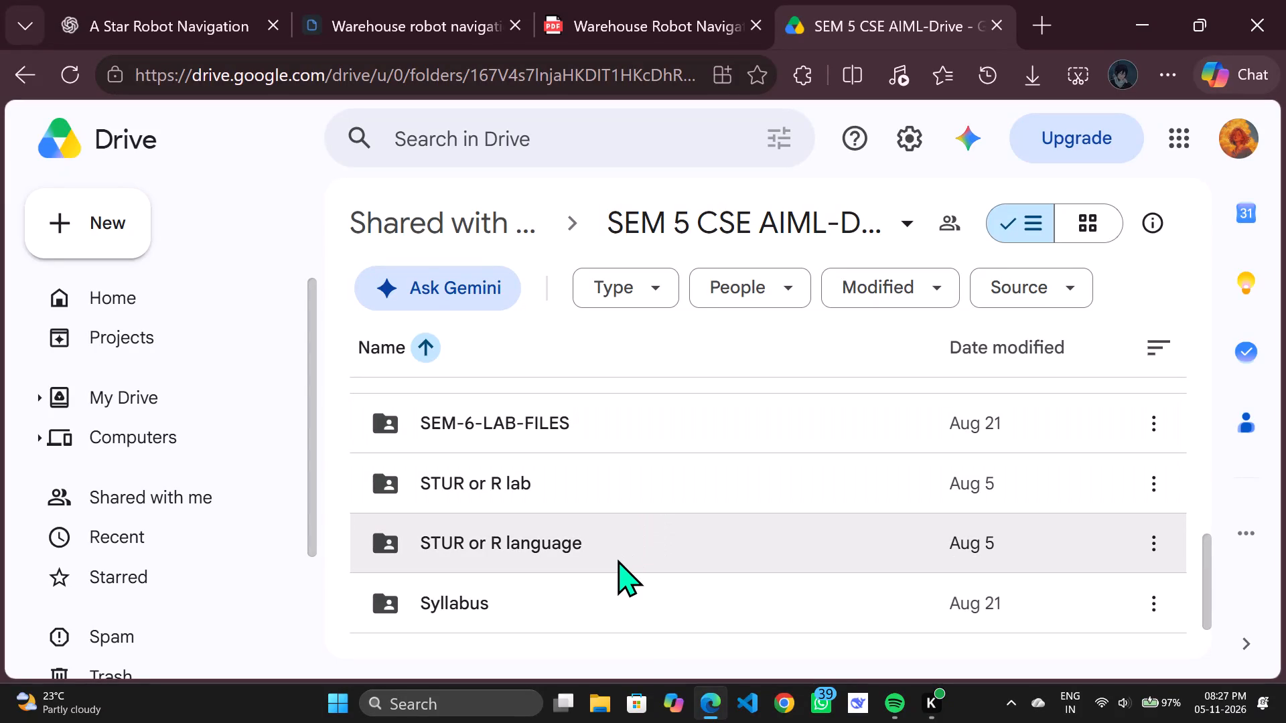
# Open FRONT-PAGE-LAB-TABULAR.docx from the COMMON FRONT PAGE subfolder of the shared Drive folder.
pyautogui.scroll(2, 602, 605)
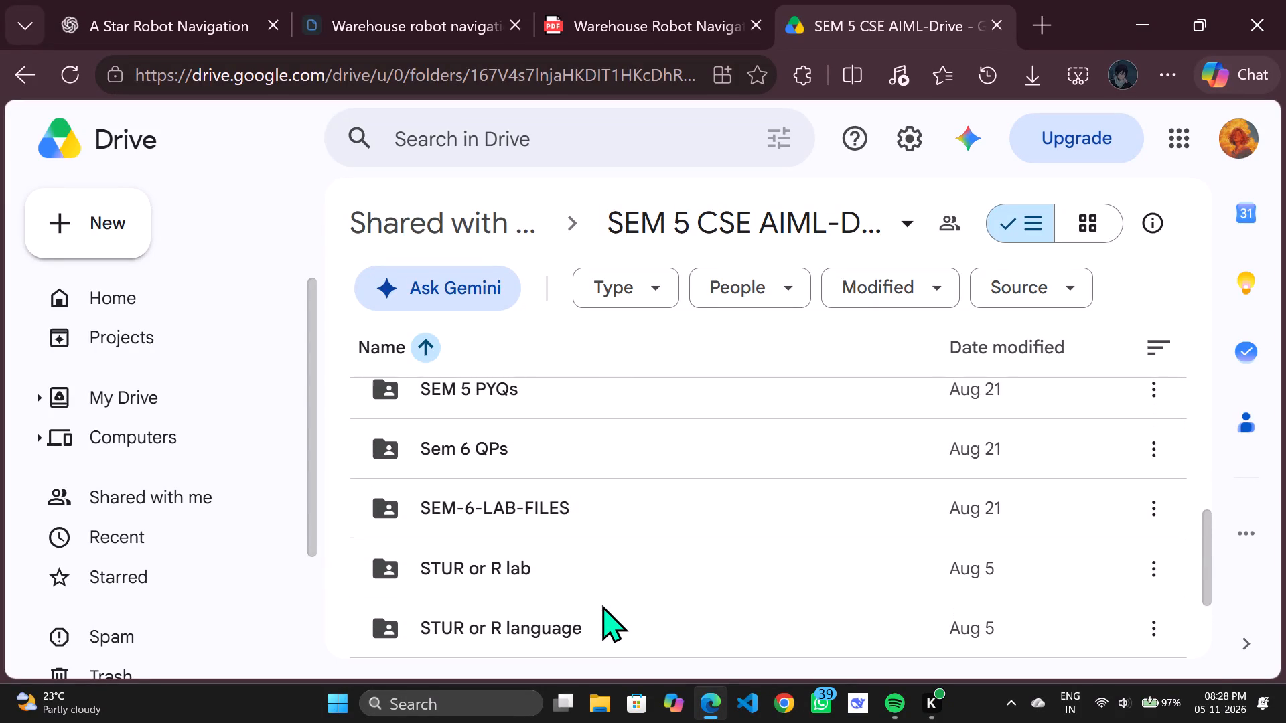
pyautogui.scroll(5, 602, 605)
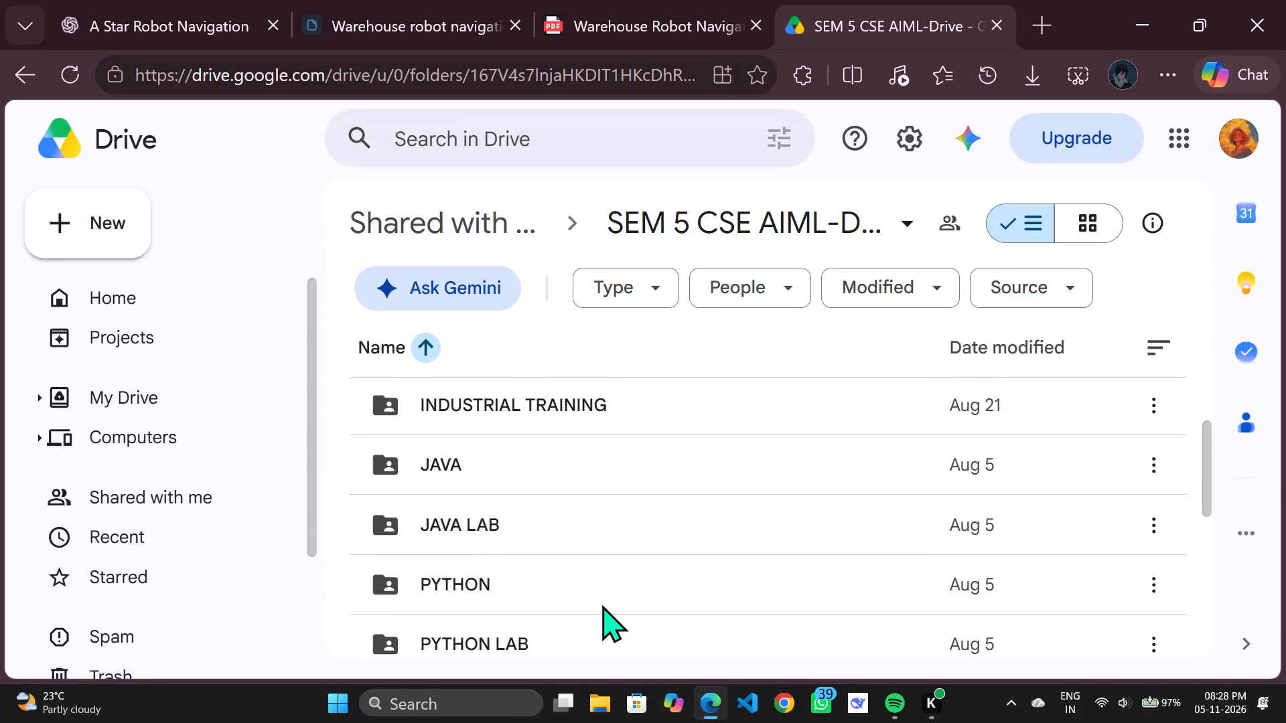
pyautogui.scroll(3, 602, 605)
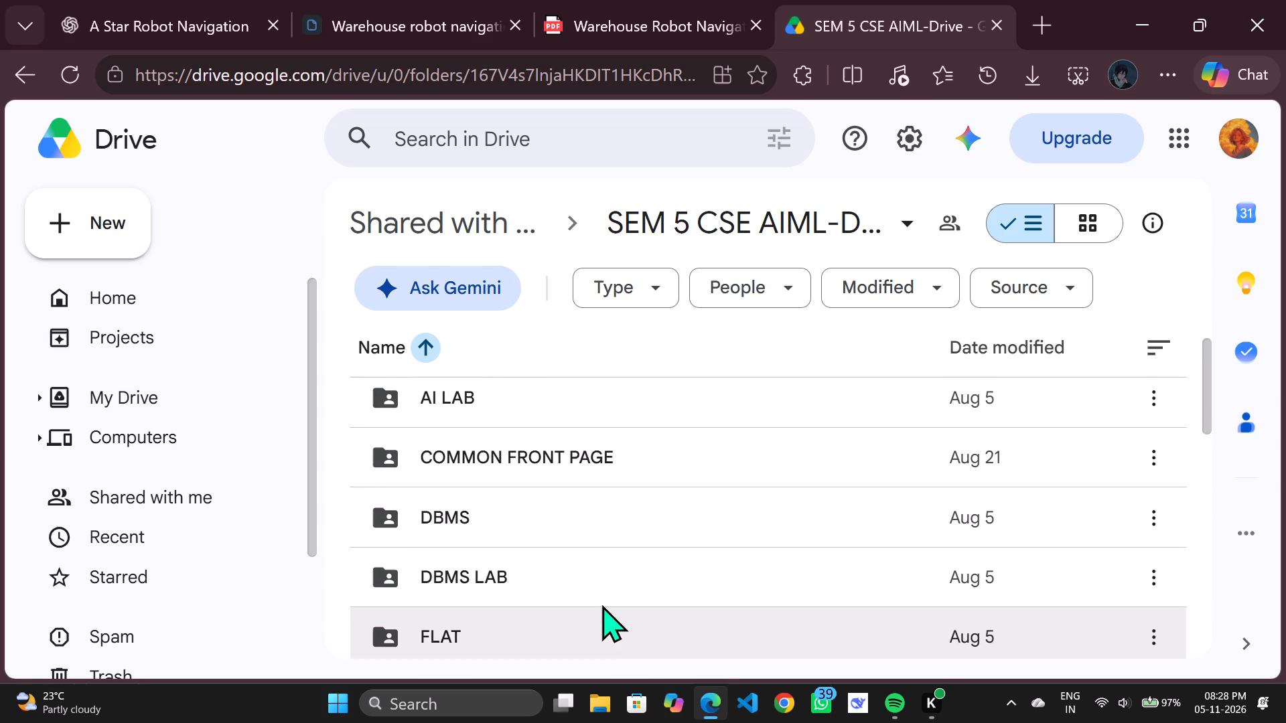
pyautogui.scroll(1, 602, 605)
pyautogui.doubleClick(597, 535)
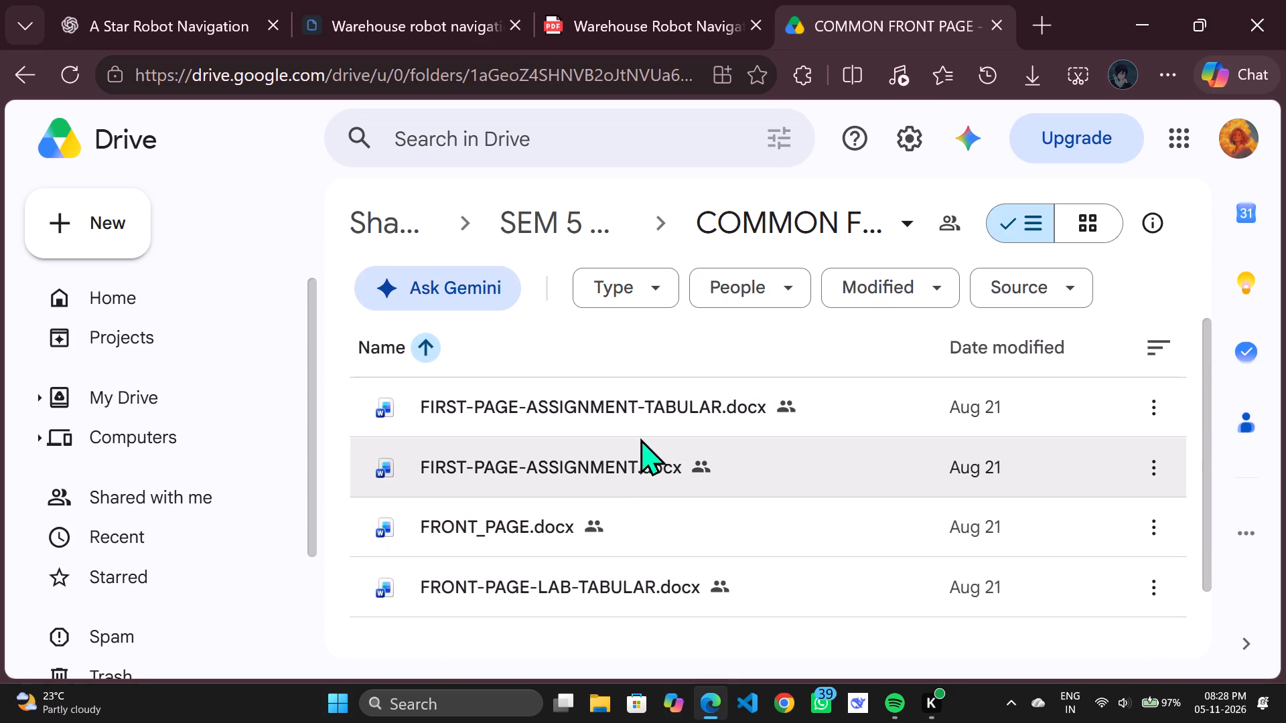
pyautogui.doubleClick(699, 583)
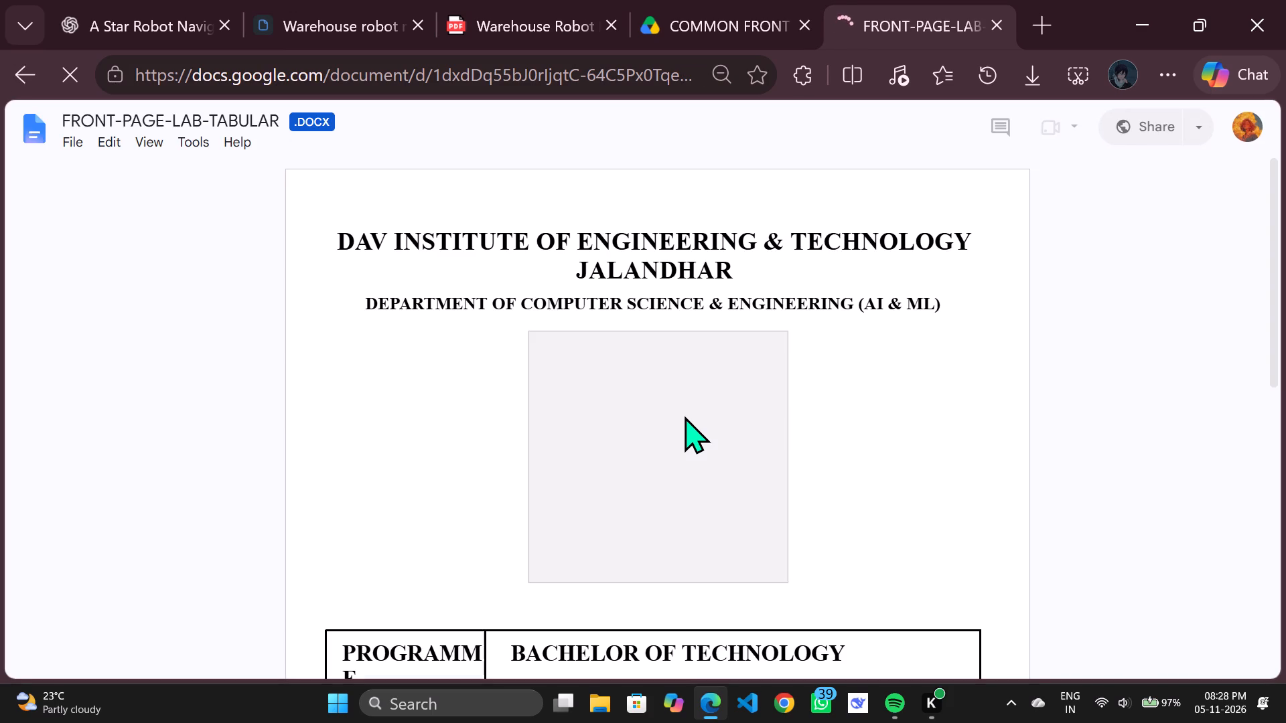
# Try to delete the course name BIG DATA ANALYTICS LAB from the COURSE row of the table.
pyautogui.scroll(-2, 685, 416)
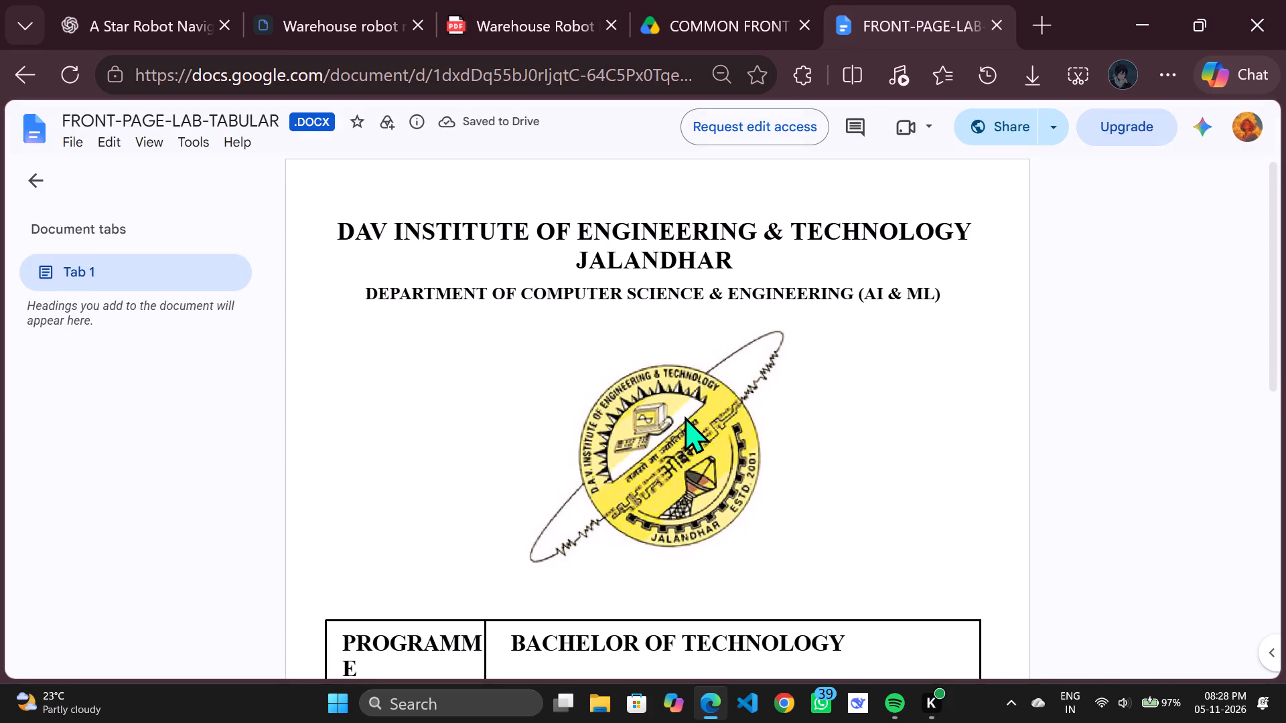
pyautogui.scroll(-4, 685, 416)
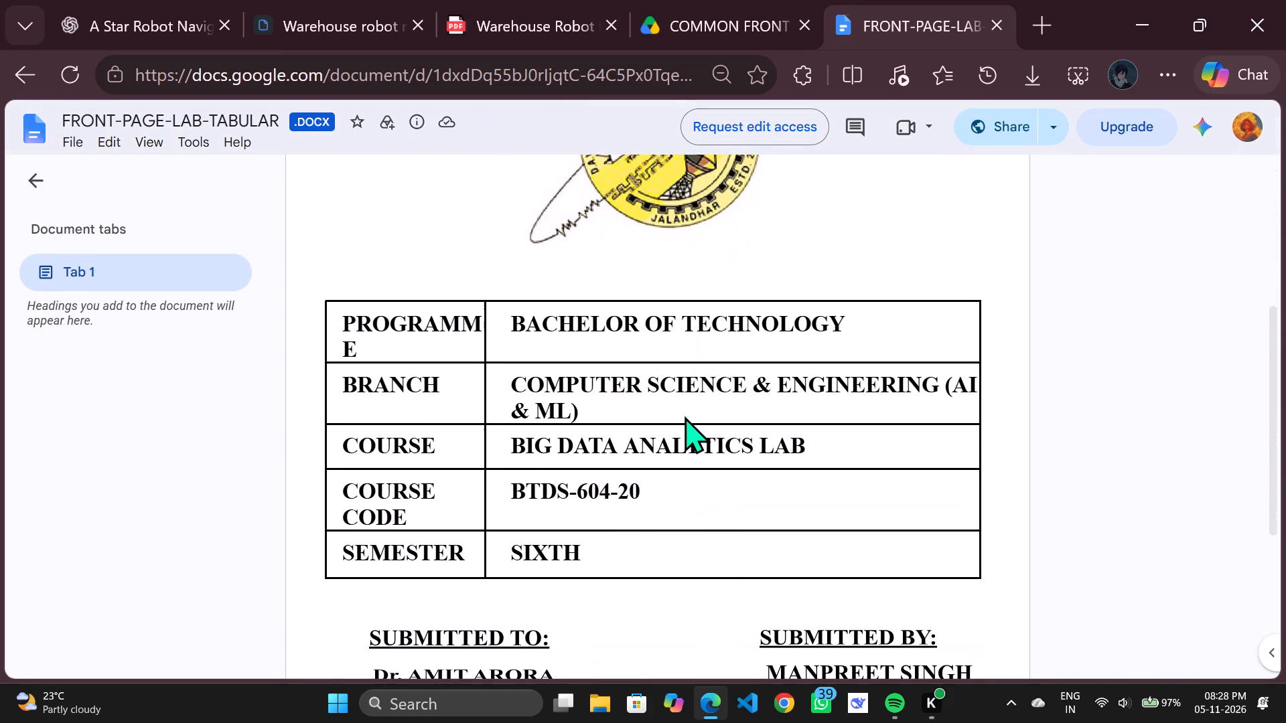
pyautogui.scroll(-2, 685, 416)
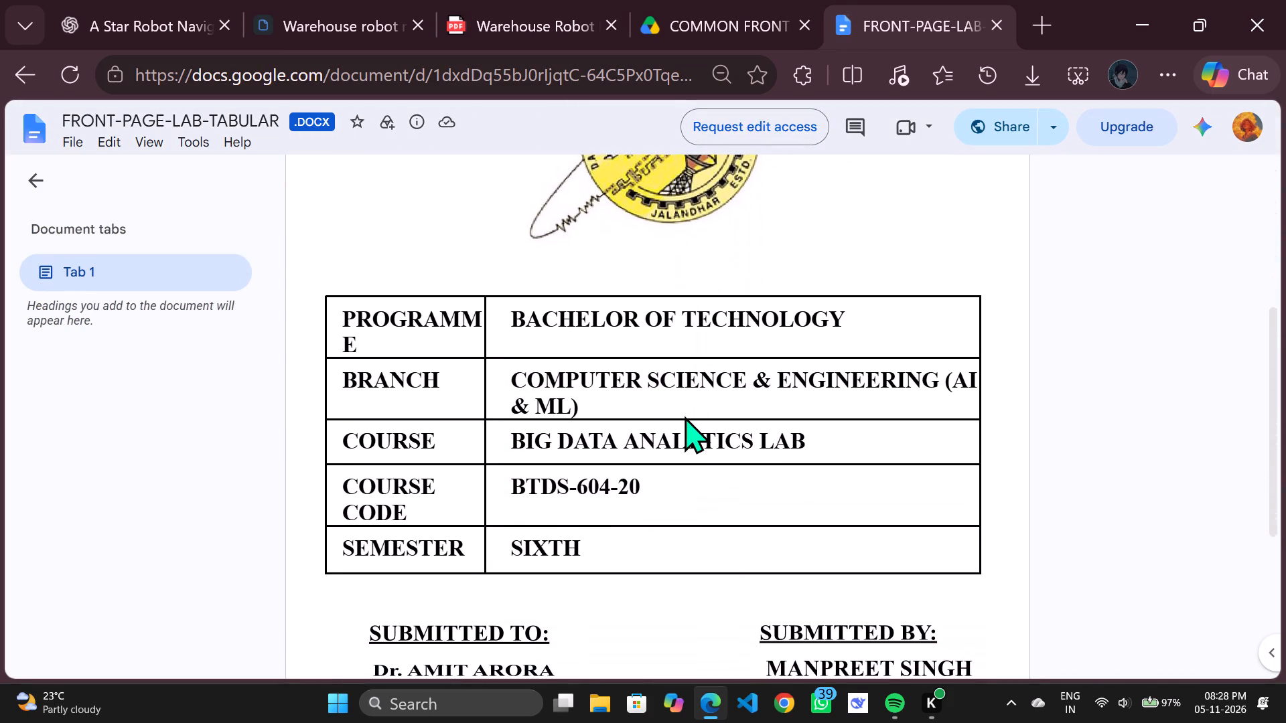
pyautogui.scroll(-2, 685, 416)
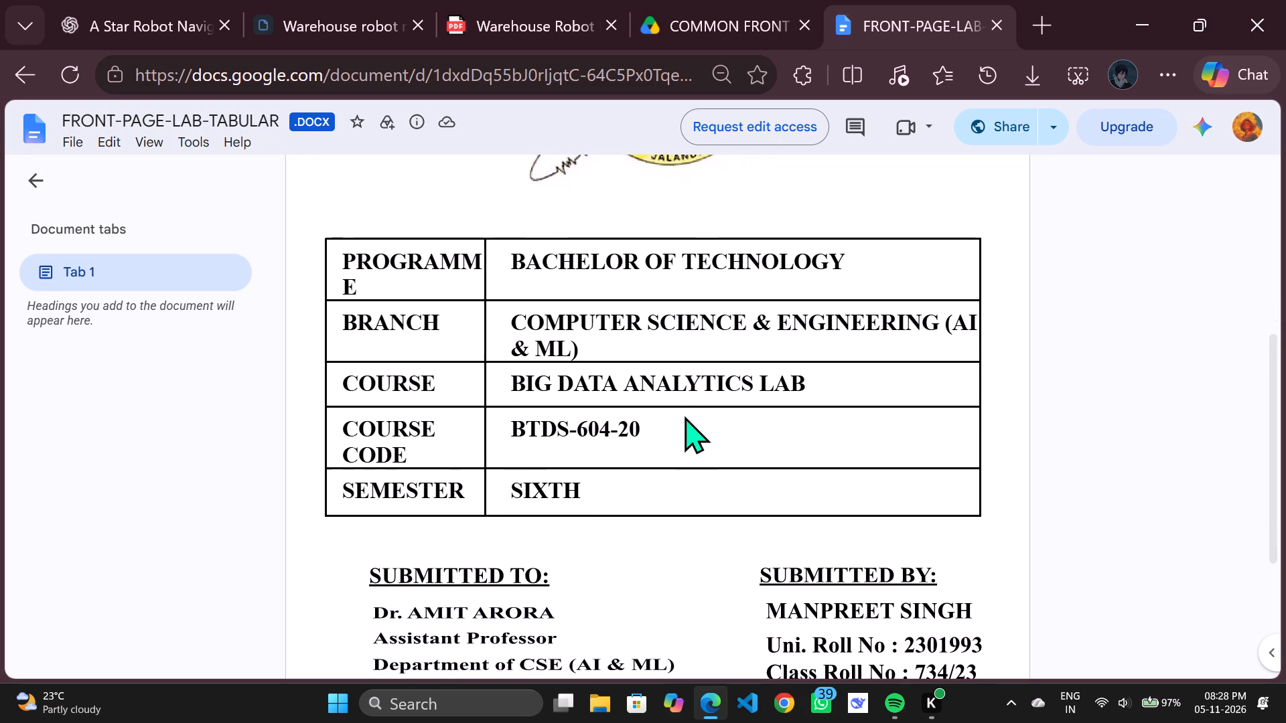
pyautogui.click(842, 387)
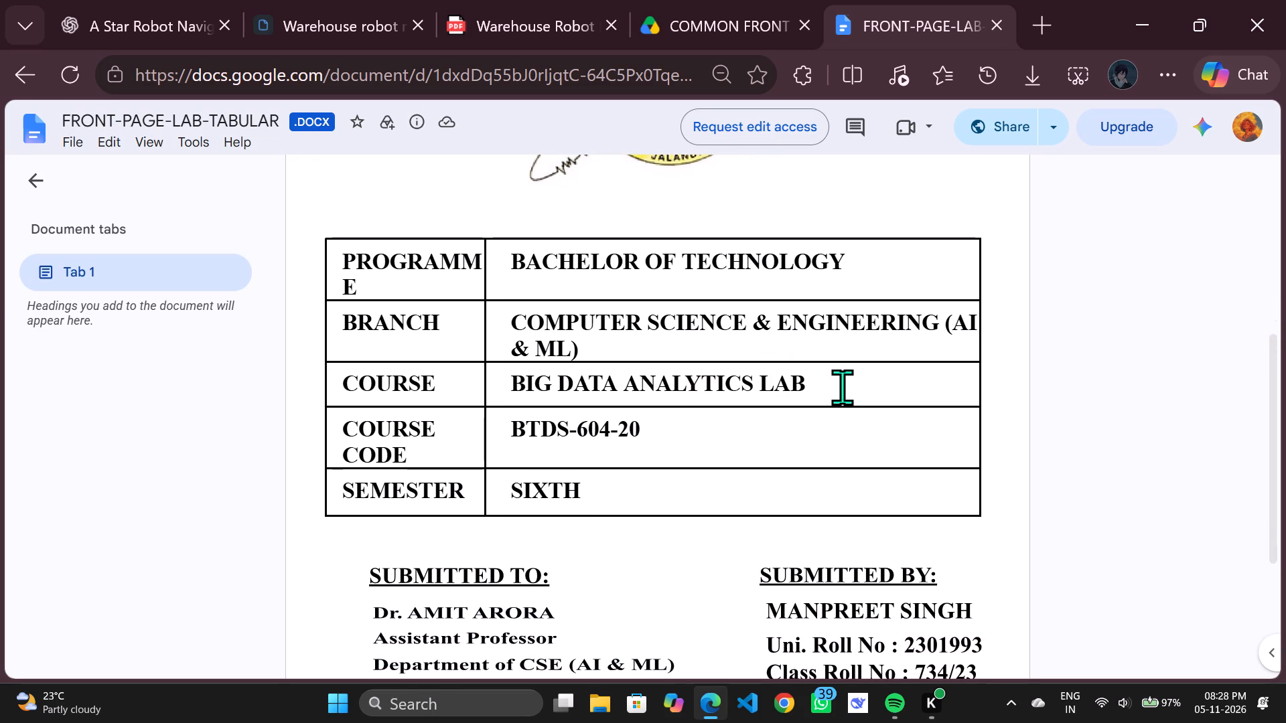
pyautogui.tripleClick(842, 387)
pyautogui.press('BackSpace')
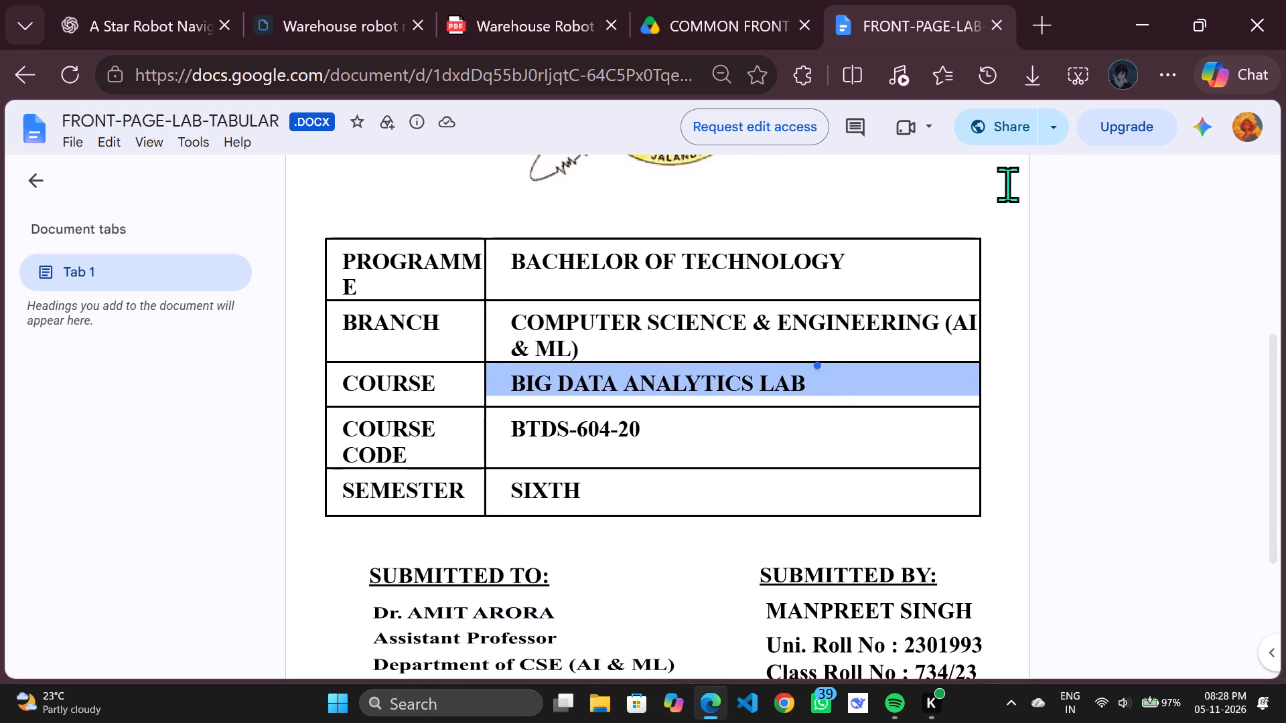
# Download FRONT-PAGE-LAB-TABULAR in Microsoft Word (.docx) format and save it to the computer.
pyautogui.click(1021, 88)
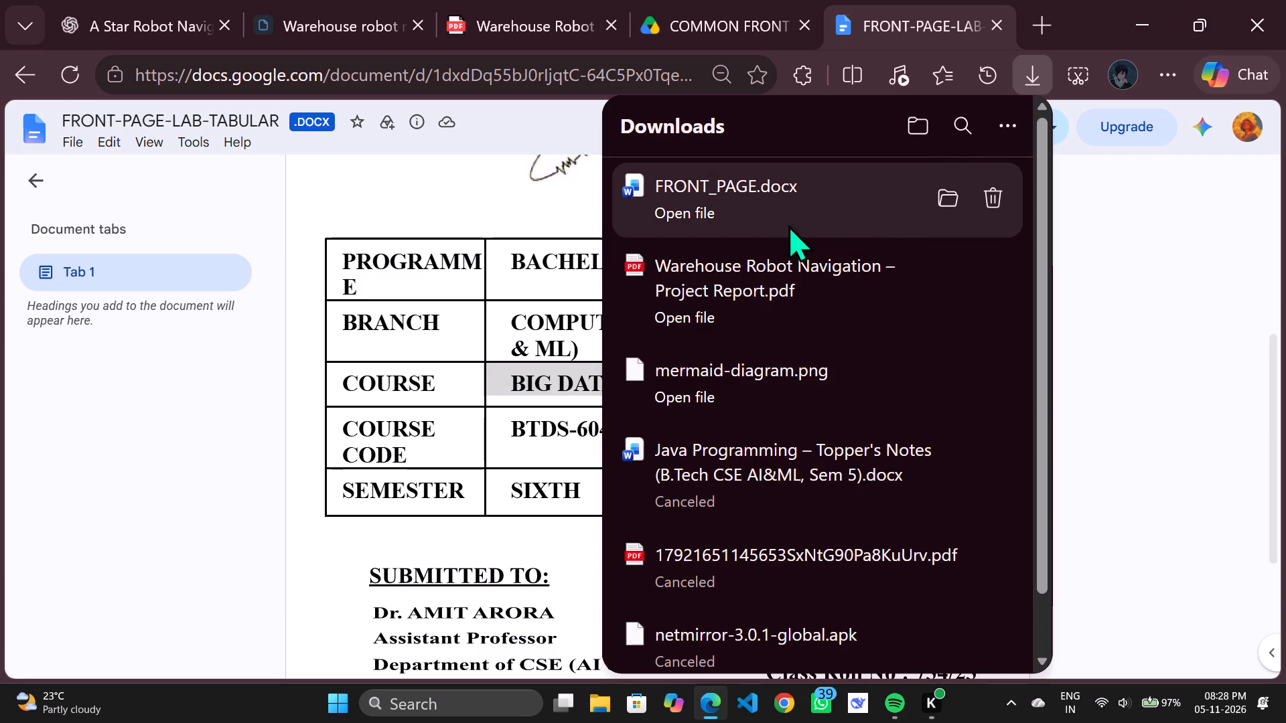
pyautogui.click(555, 378)
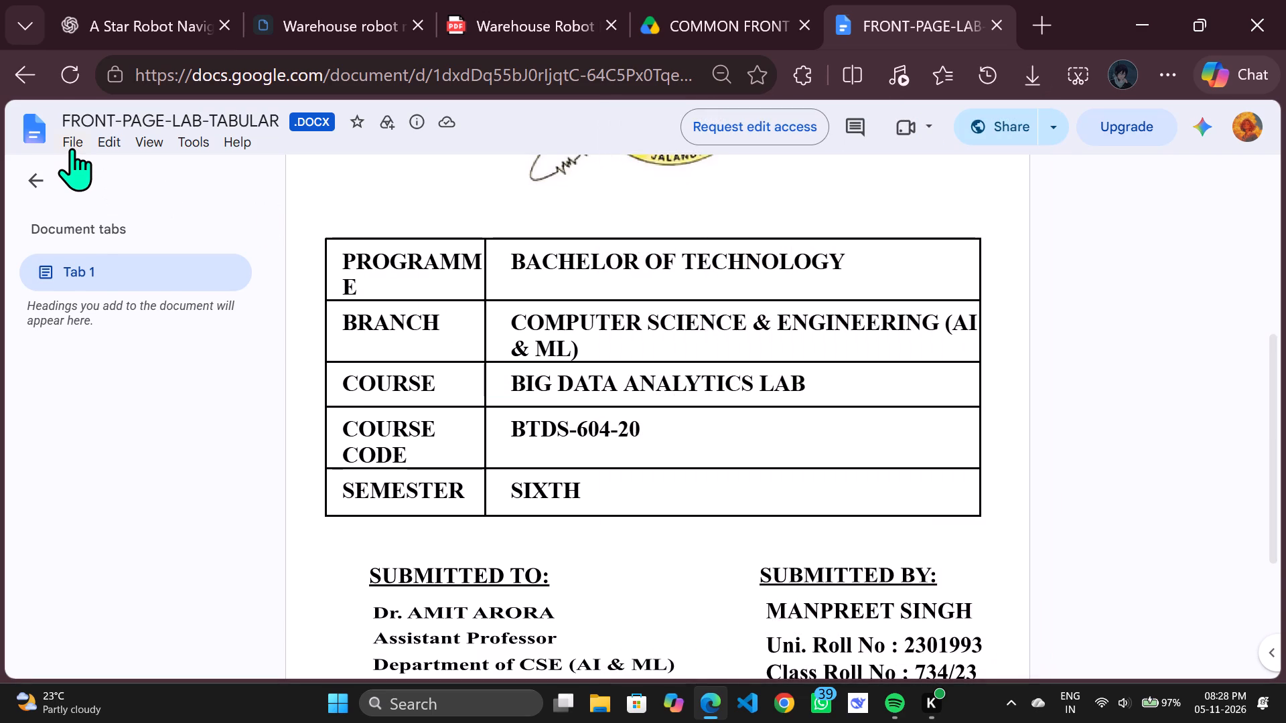
pyautogui.click(72, 148)
pyautogui.click(109, 141)
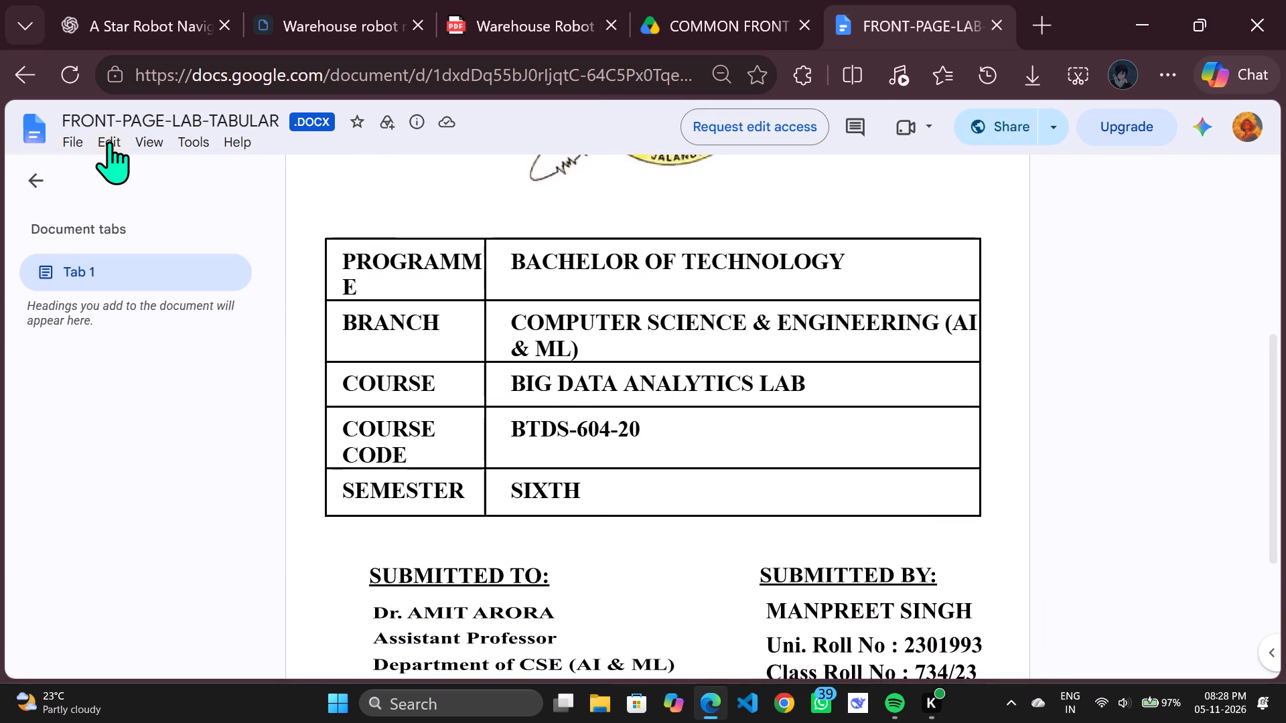
pyautogui.tripleClick(109, 141)
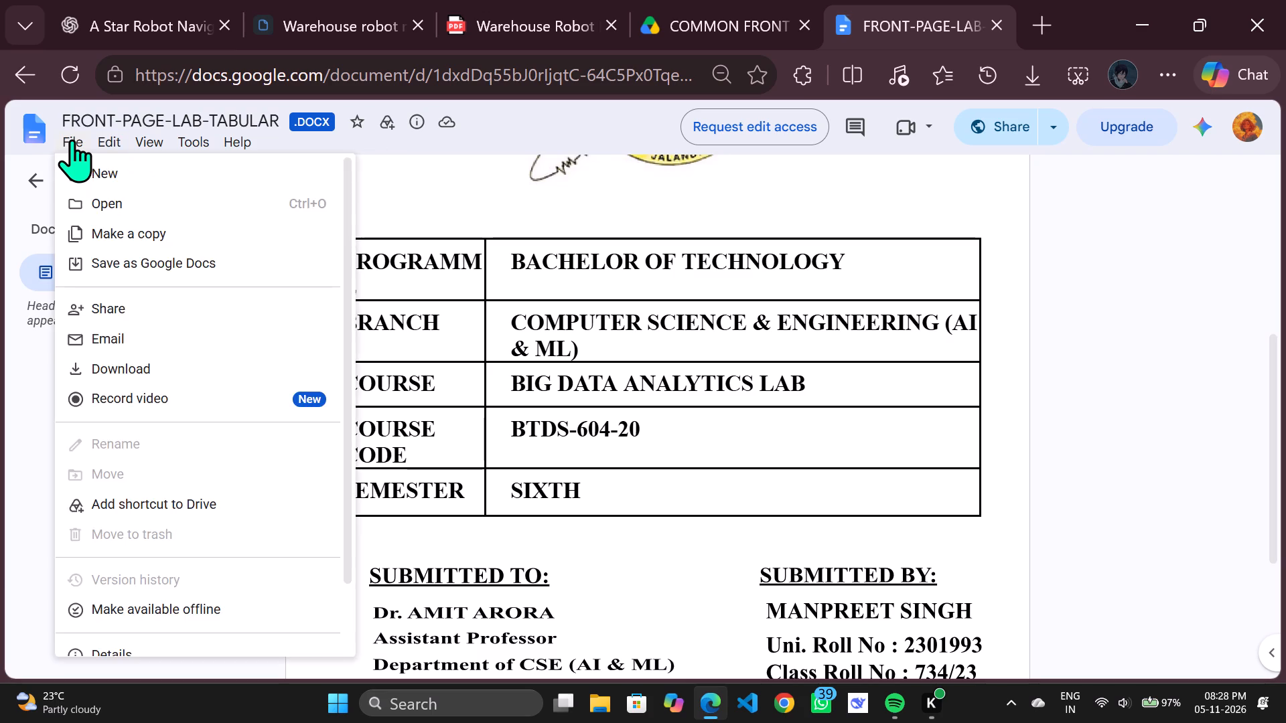
pyautogui.click(72, 139)
pyautogui.click(72, 139)
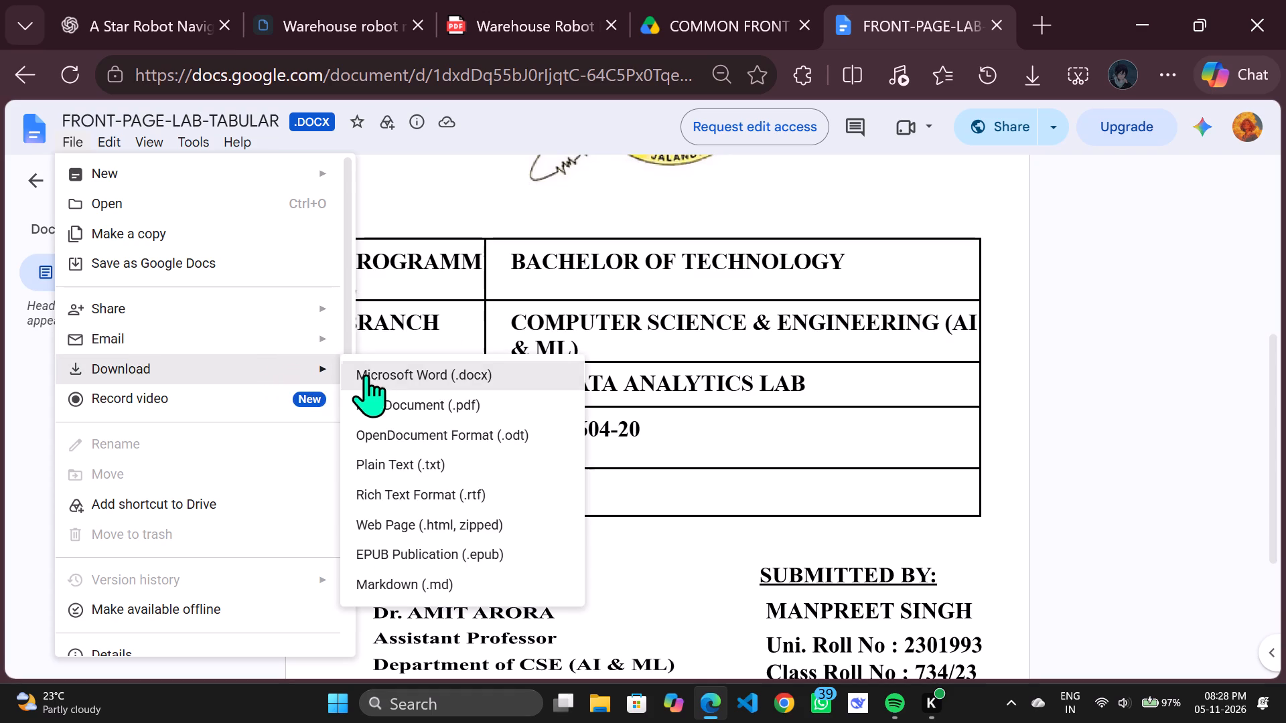
pyautogui.click(390, 378)
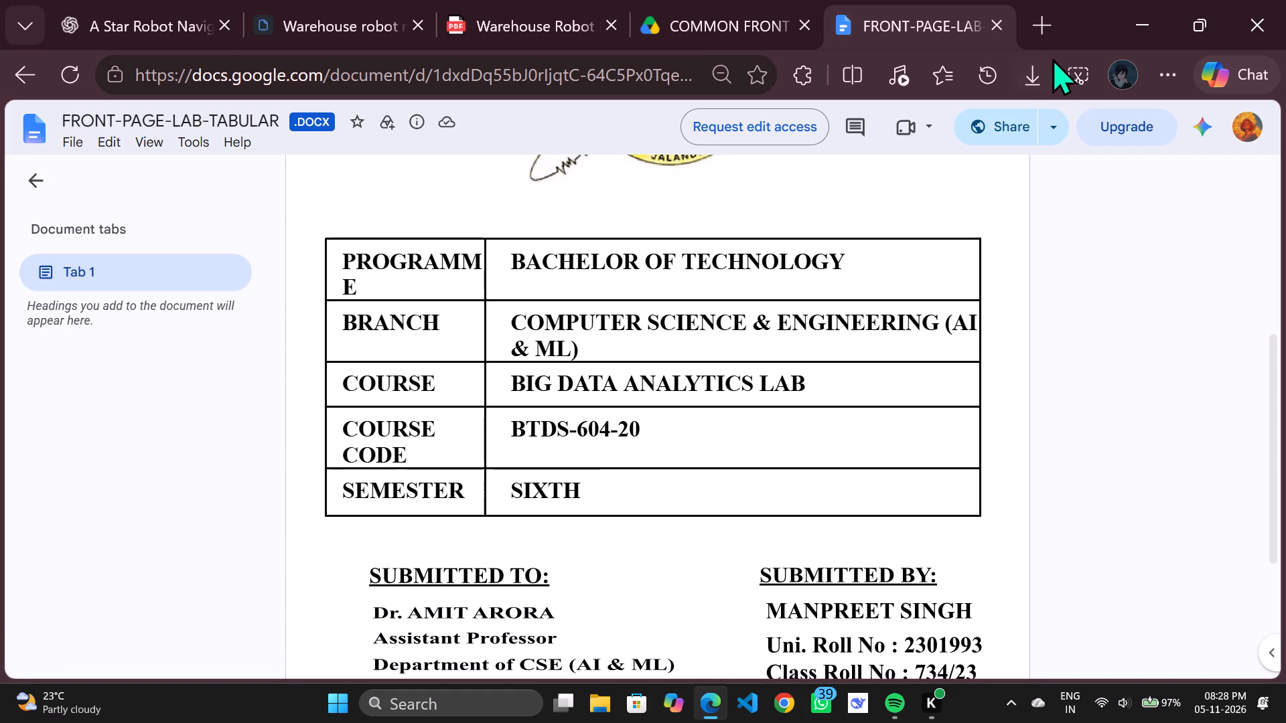
pyautogui.click(837, 251)
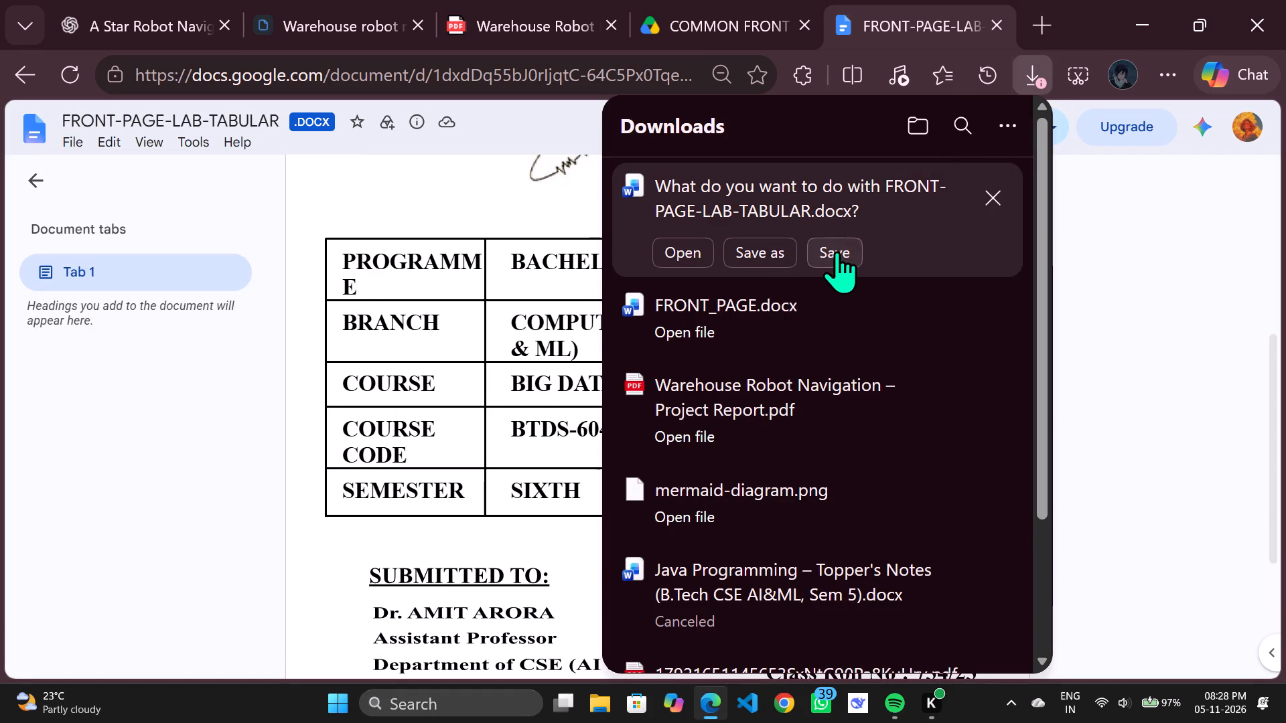
# Upload the FRONT-PAGE-LAB-TABULAR file from Downloads to Word online in a new browser tab.
pyautogui.click(1041, 20)
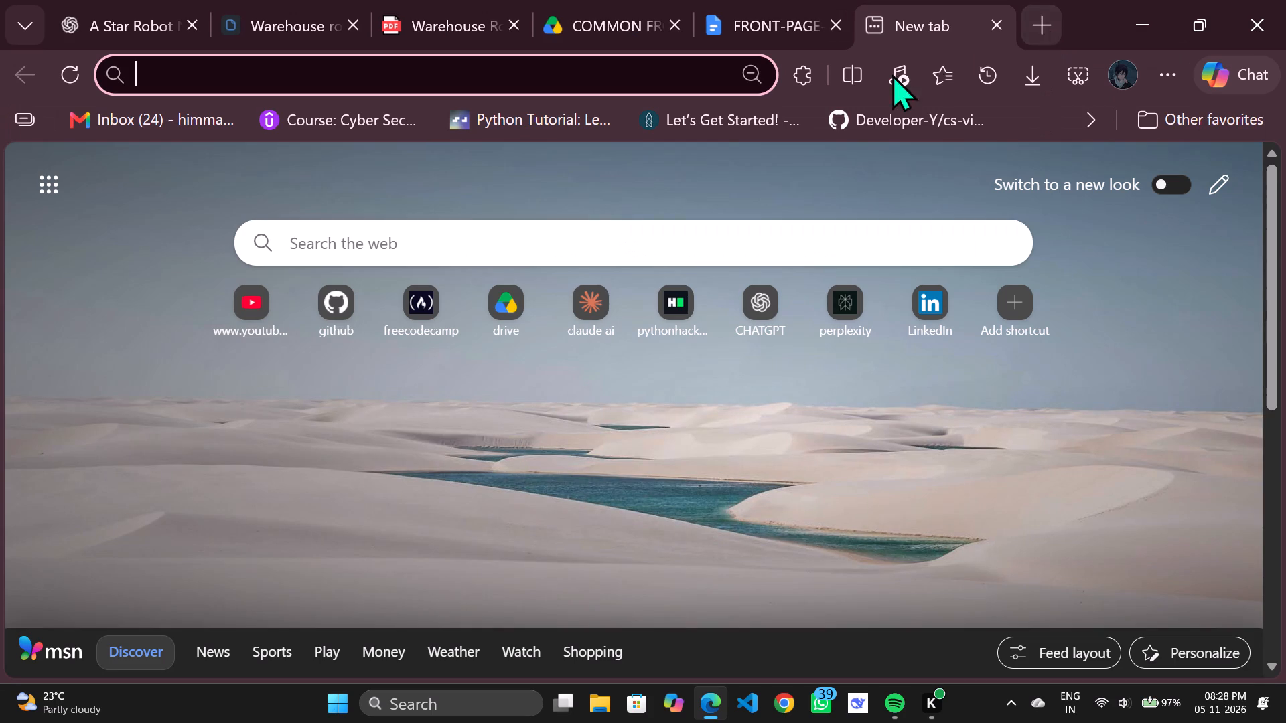
pyautogui.click(59, 180)
pyautogui.click(114, 302)
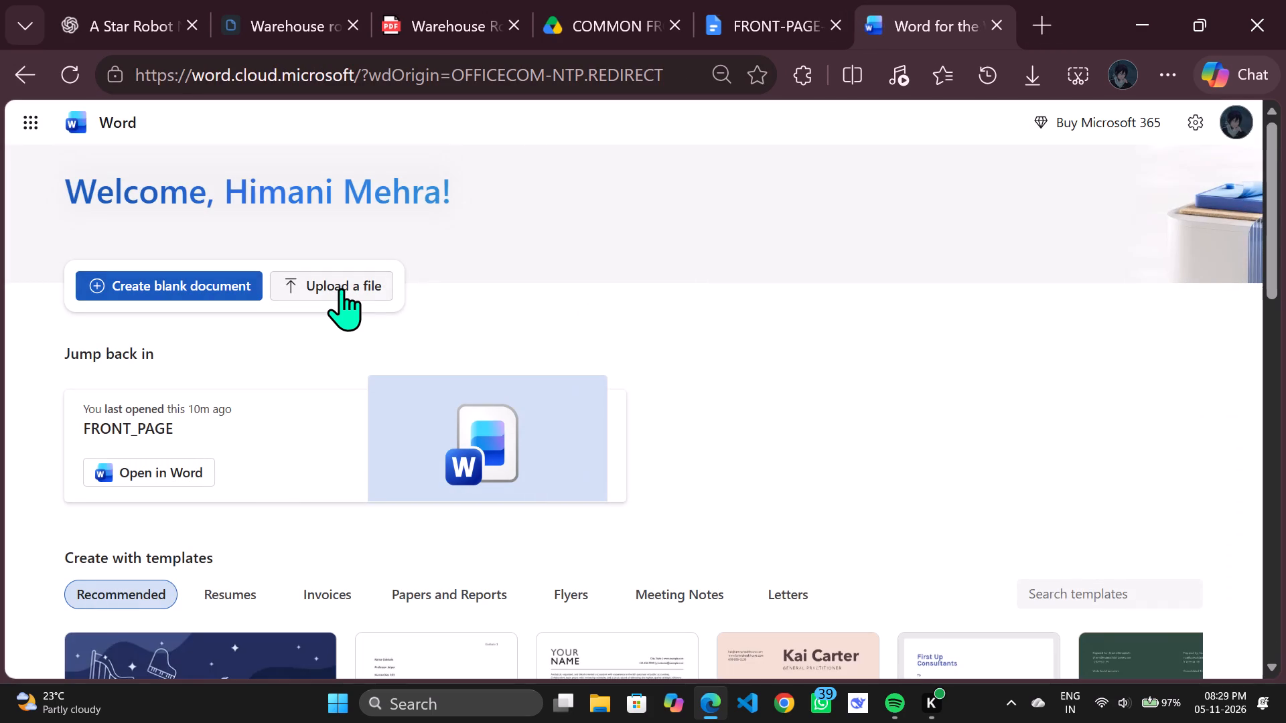
pyautogui.click(341, 288)
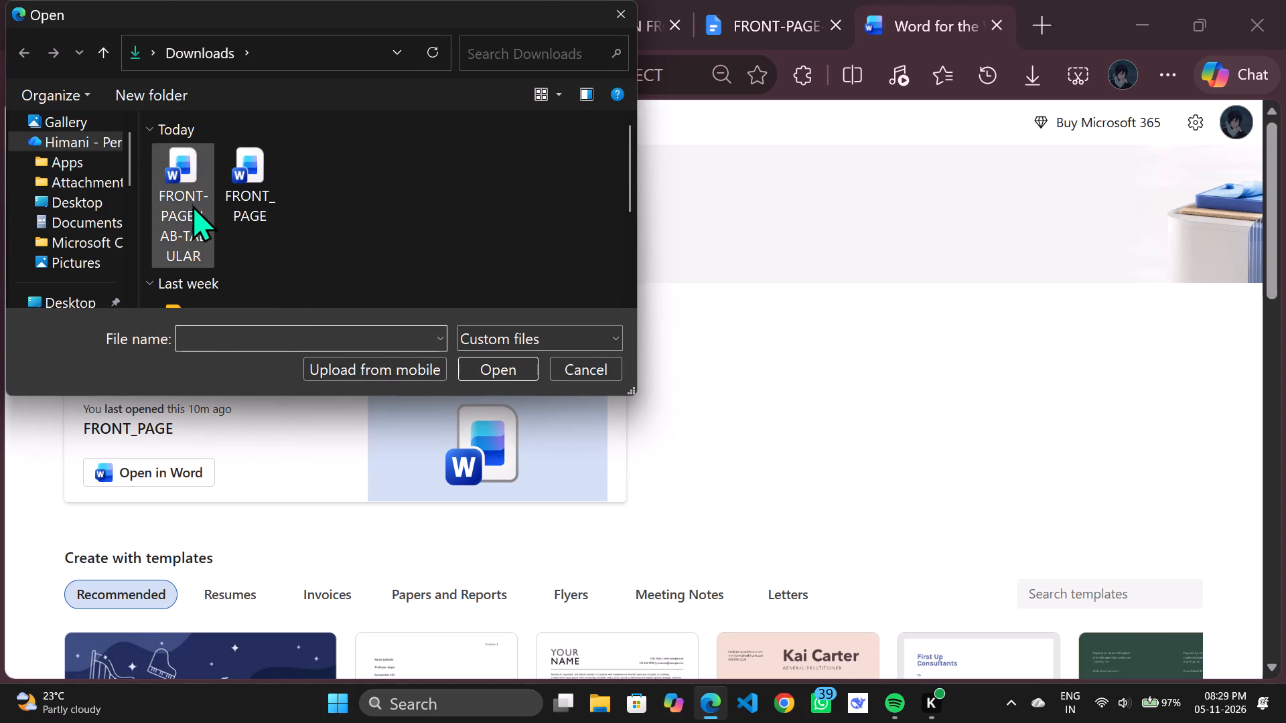
pyautogui.doubleClick(170, 191)
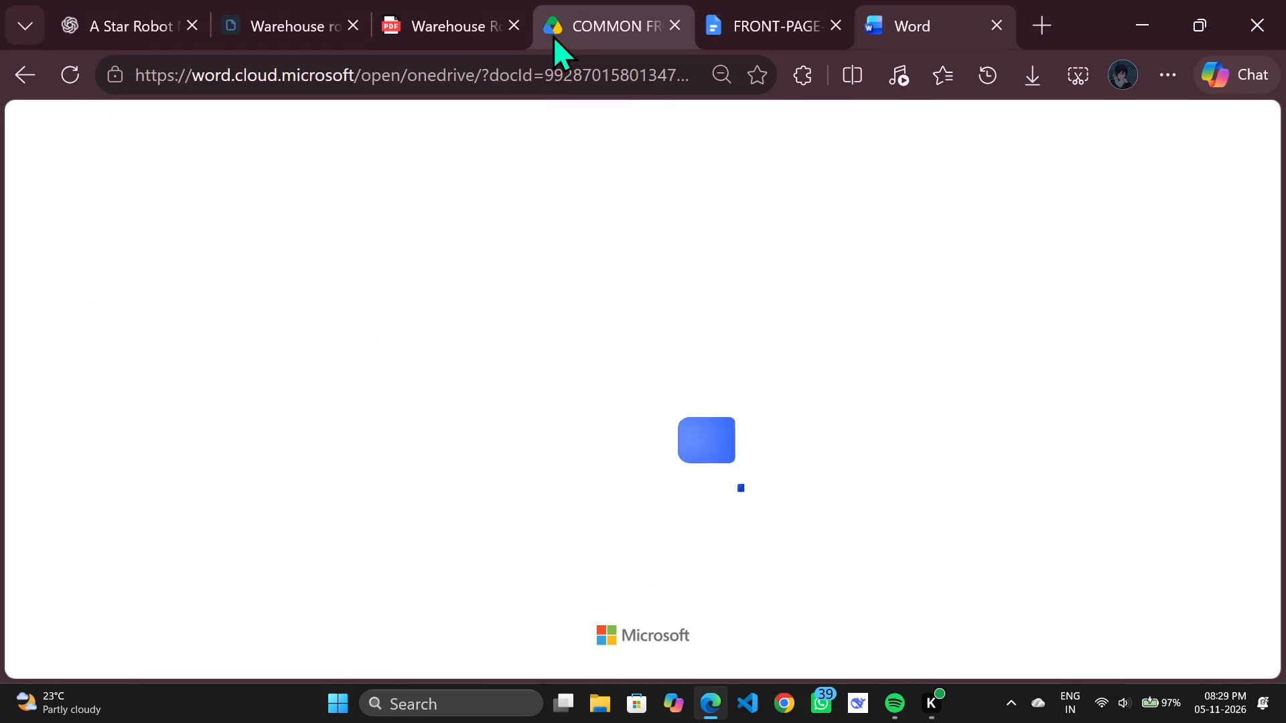
# Return to the shared SEM 5 CSE AIML-Drive folder and open the STUR document in the STUR or R lab subfolder.
pyautogui.click(580, 25)
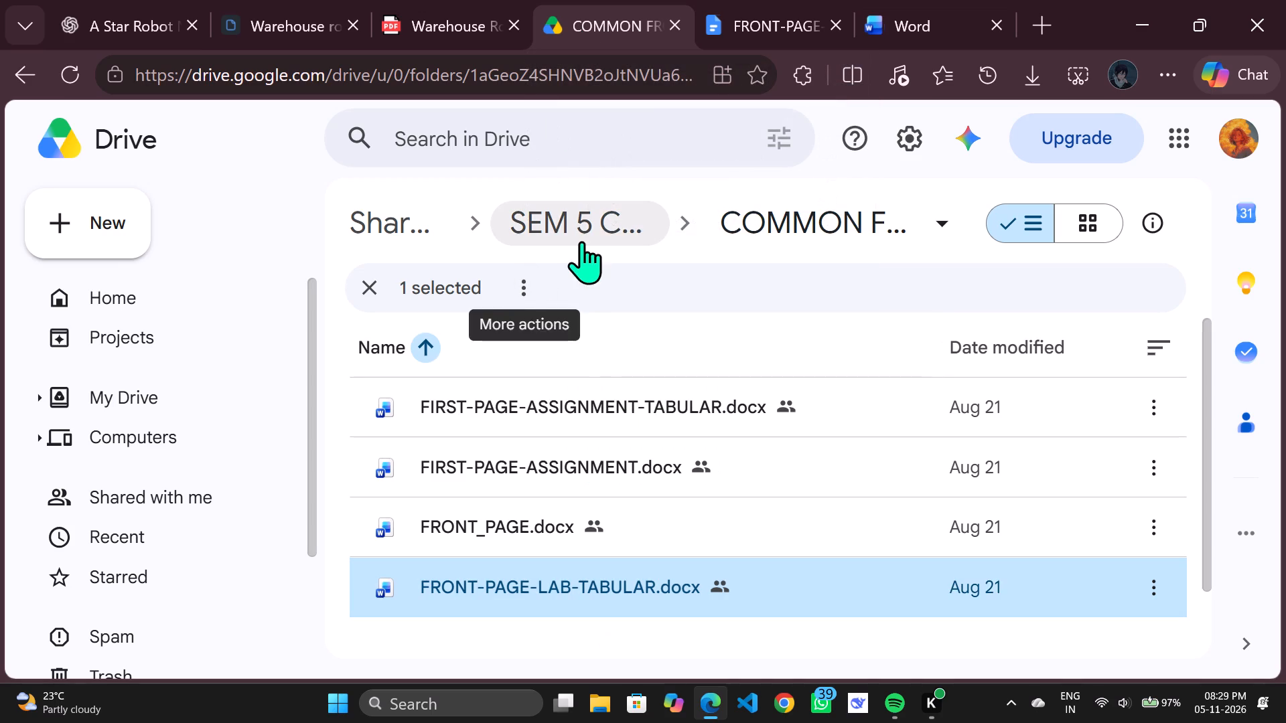
pyautogui.click(602, 229)
pyautogui.scroll(-3, 616, 366)
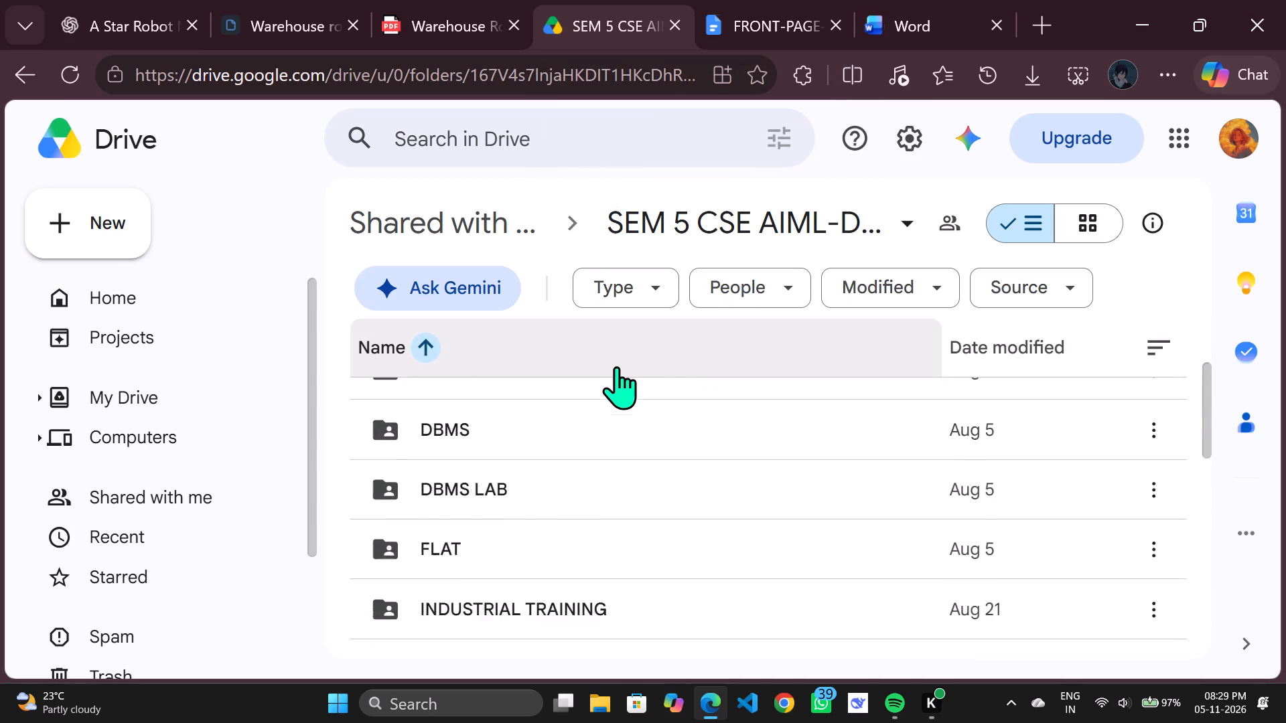
pyautogui.scroll(-3, 616, 366)
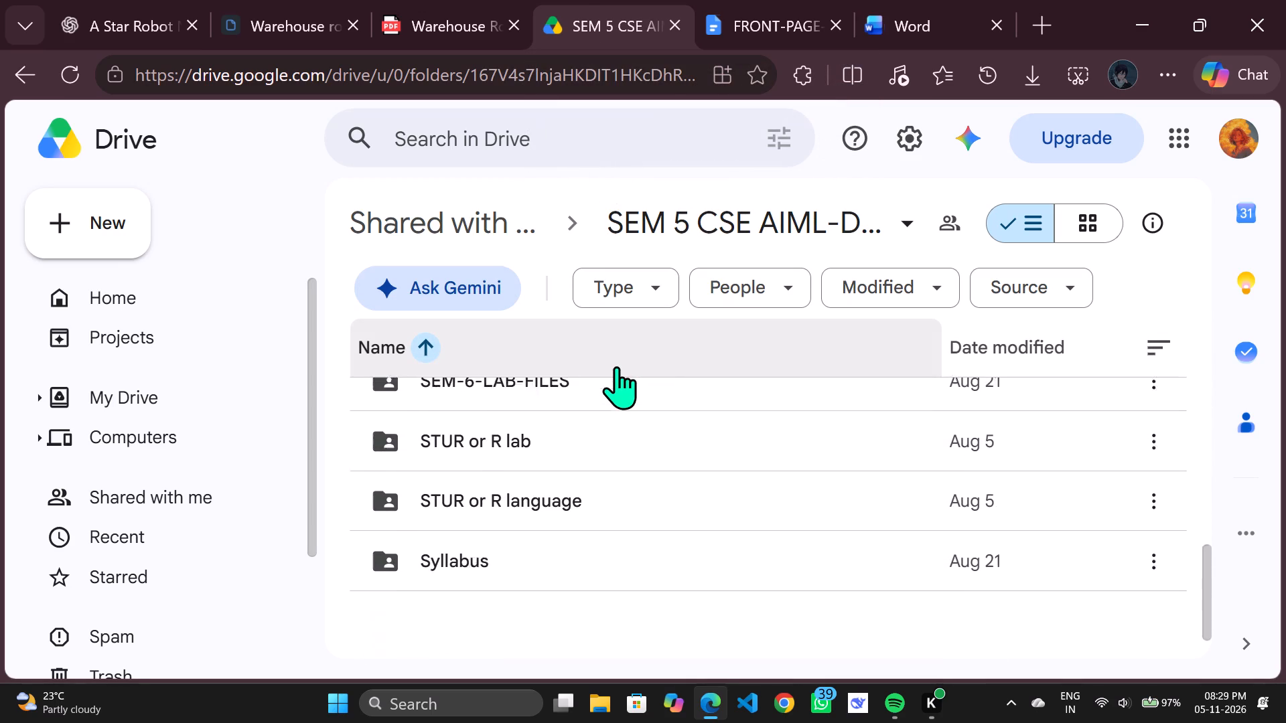
pyautogui.scroll(-1, 616, 366)
pyautogui.doubleClick(615, 416)
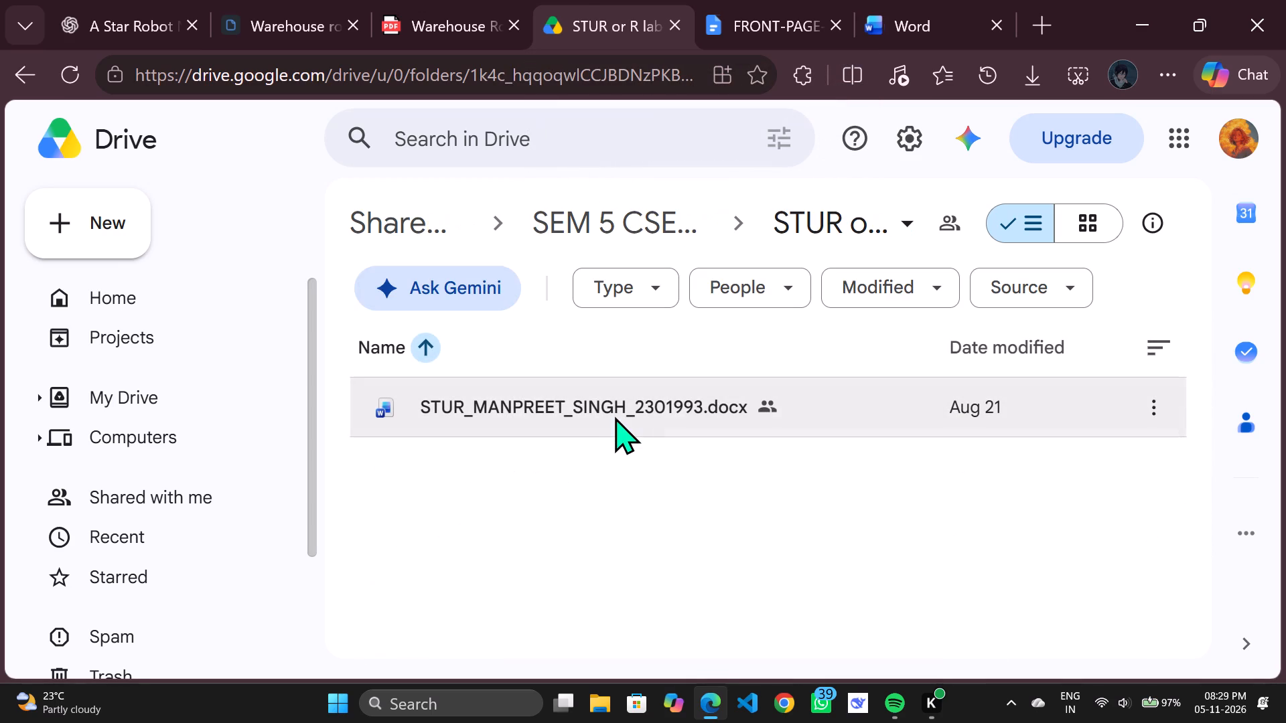
pyautogui.doubleClick(615, 416)
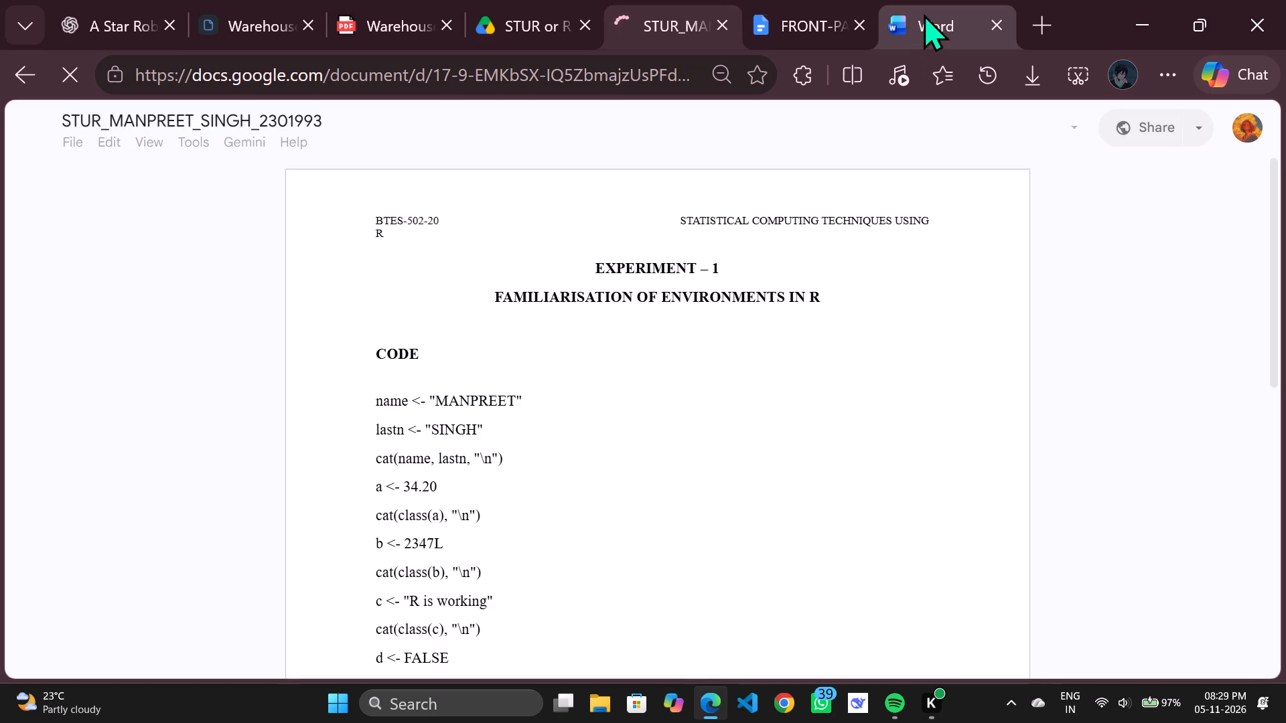
# Switch to the uploaded FRONT-PAGE-LAB-TABULAR document in Word online.
pyautogui.click(924, 13)
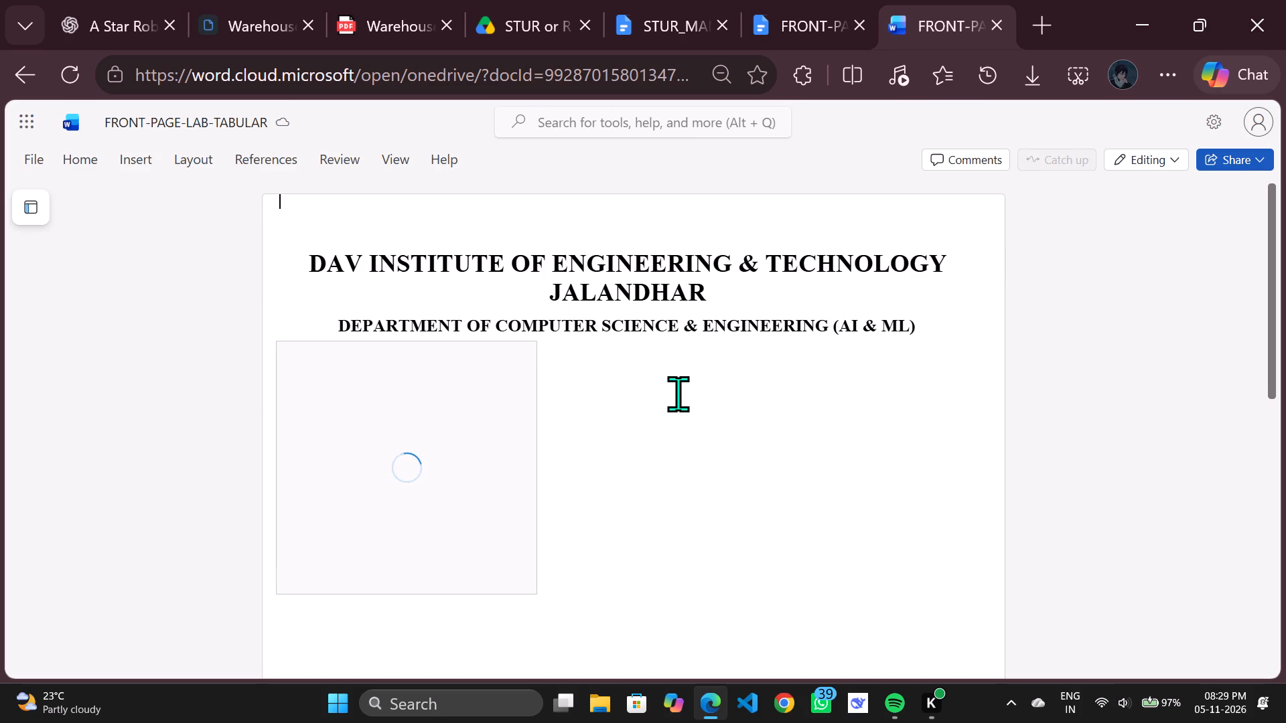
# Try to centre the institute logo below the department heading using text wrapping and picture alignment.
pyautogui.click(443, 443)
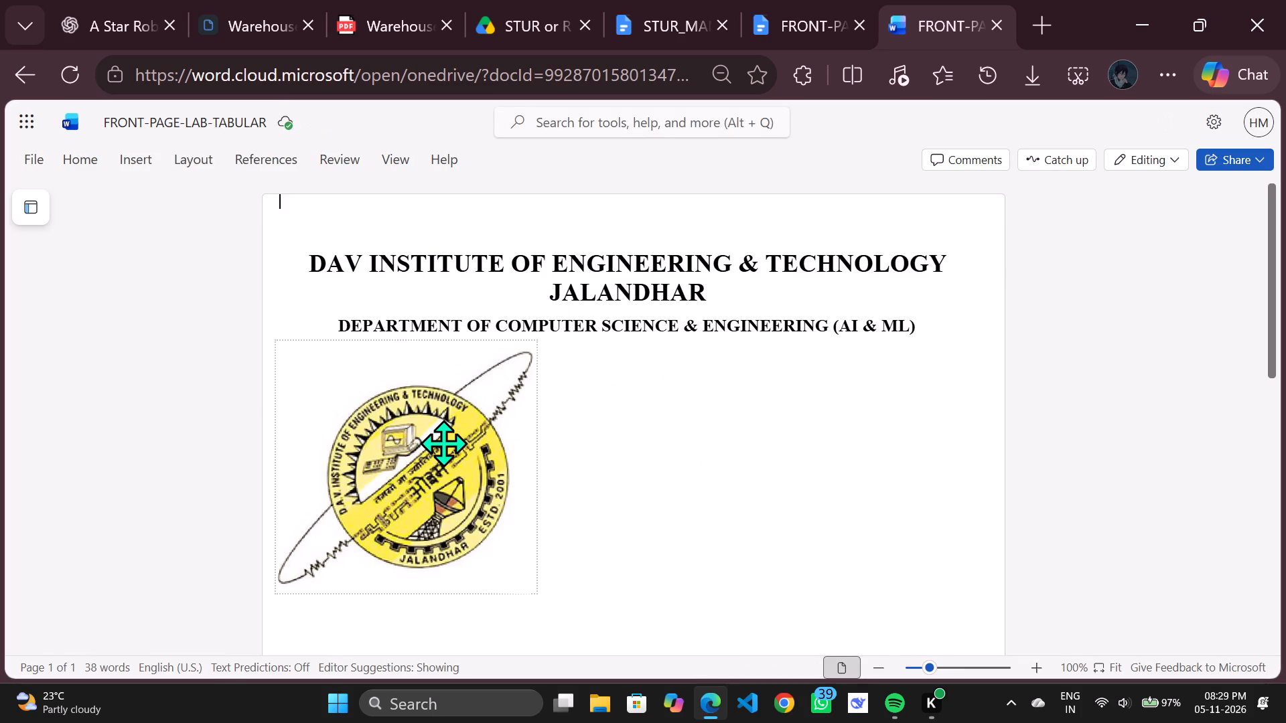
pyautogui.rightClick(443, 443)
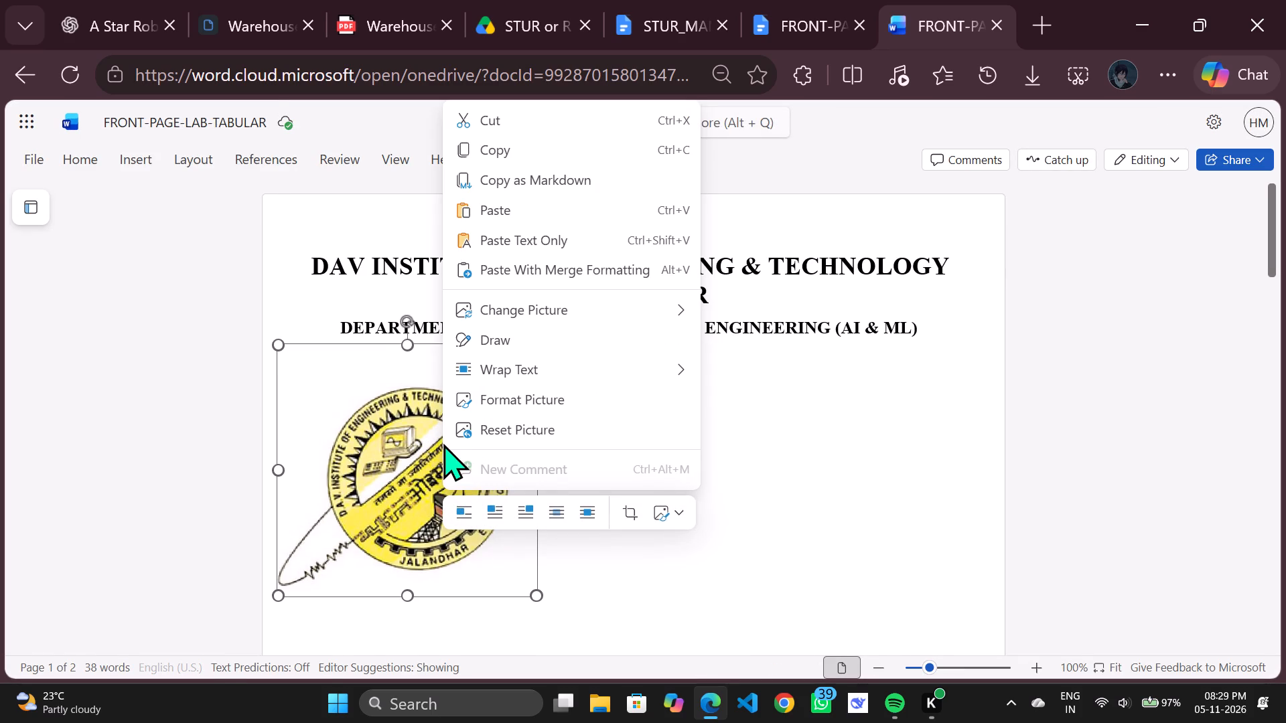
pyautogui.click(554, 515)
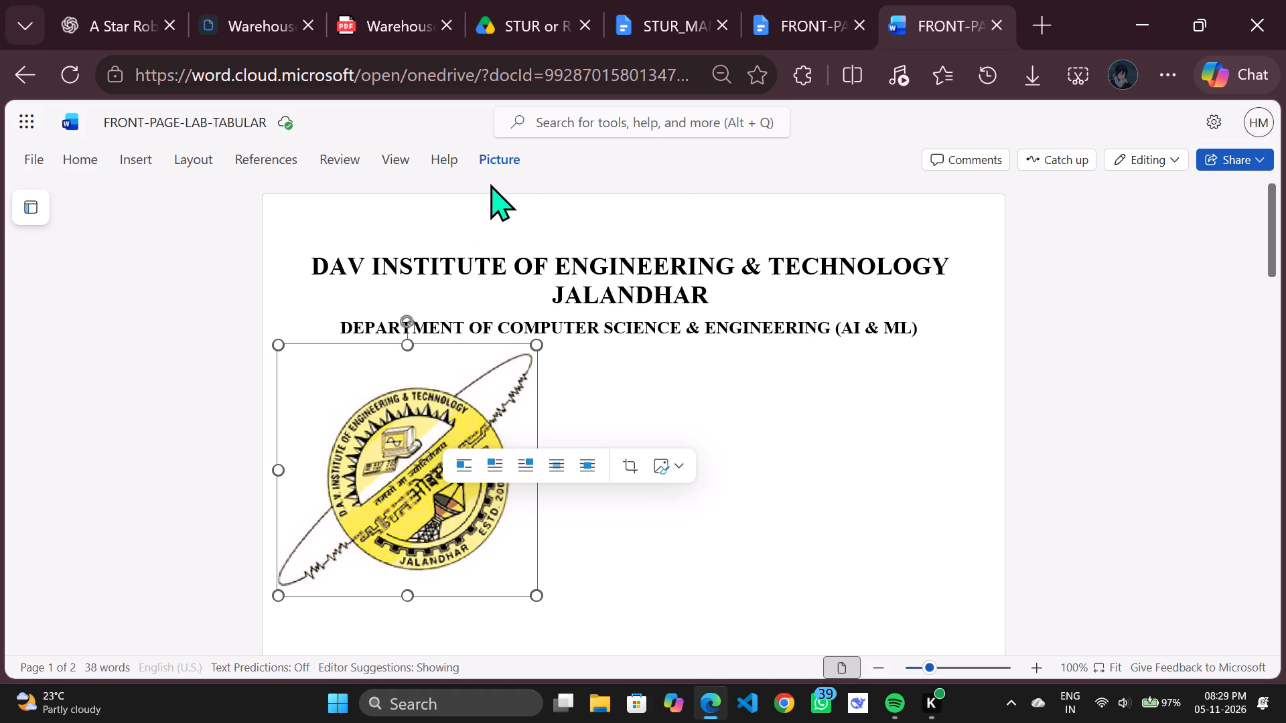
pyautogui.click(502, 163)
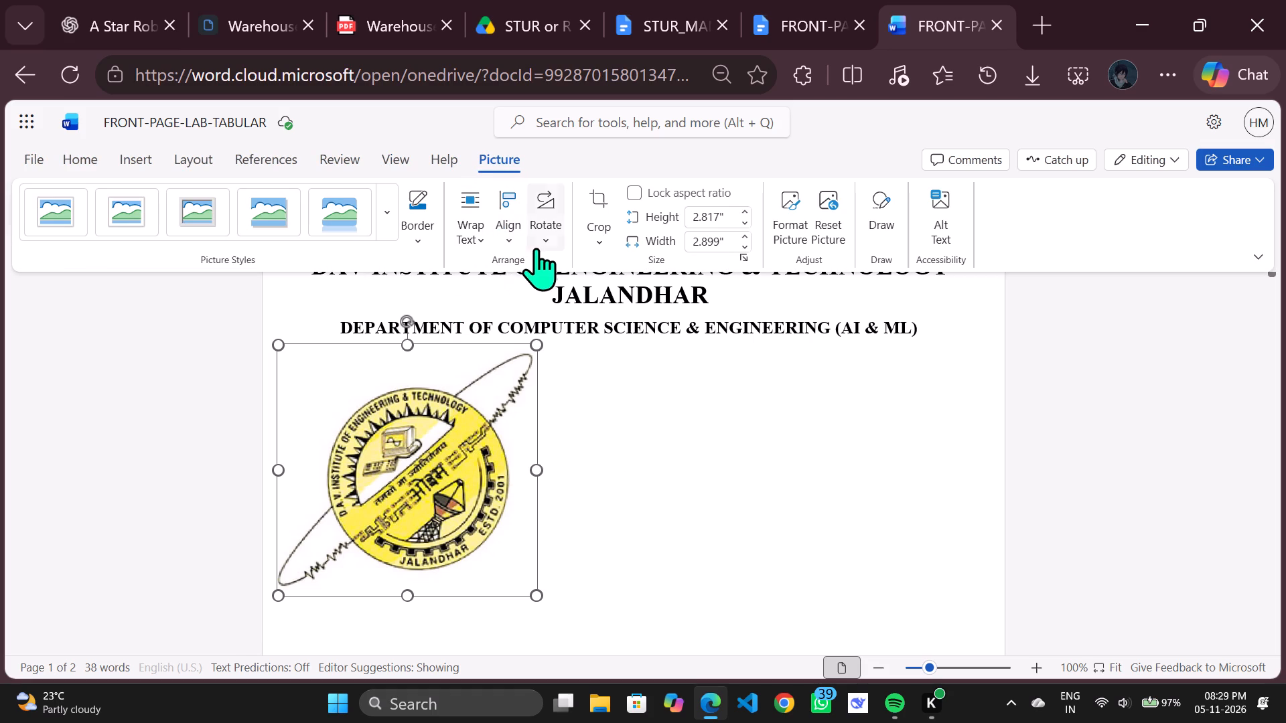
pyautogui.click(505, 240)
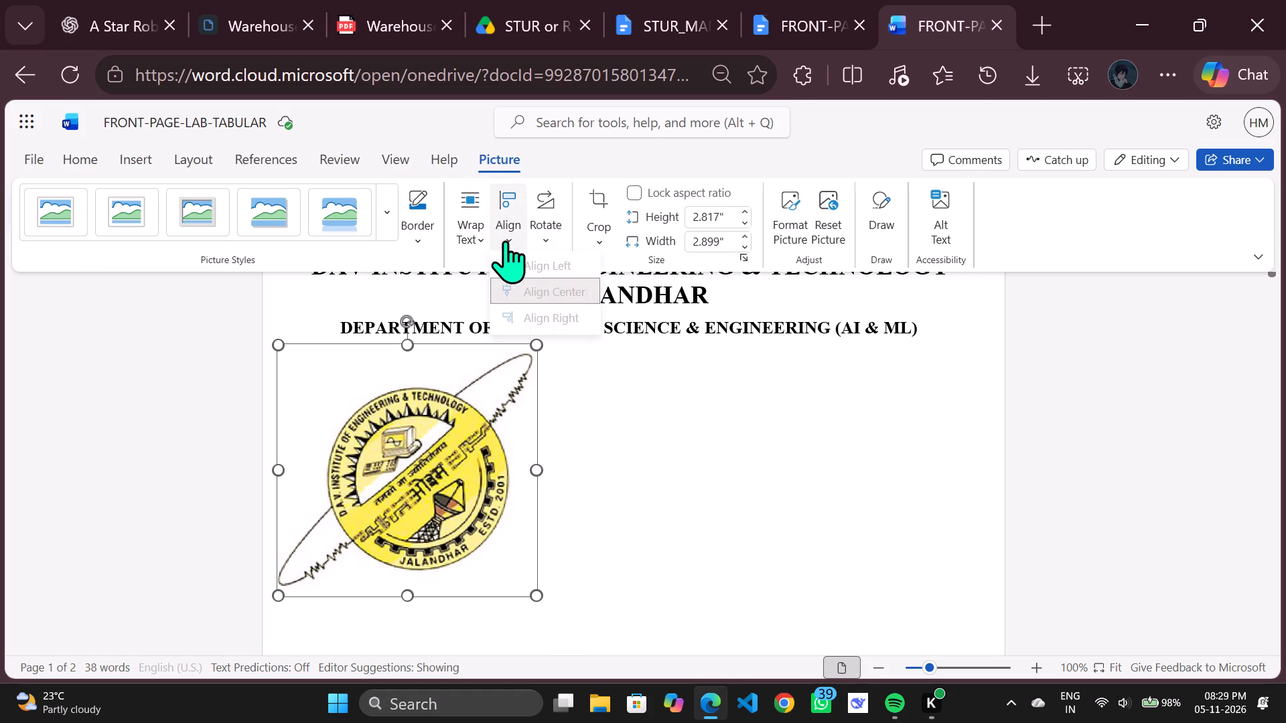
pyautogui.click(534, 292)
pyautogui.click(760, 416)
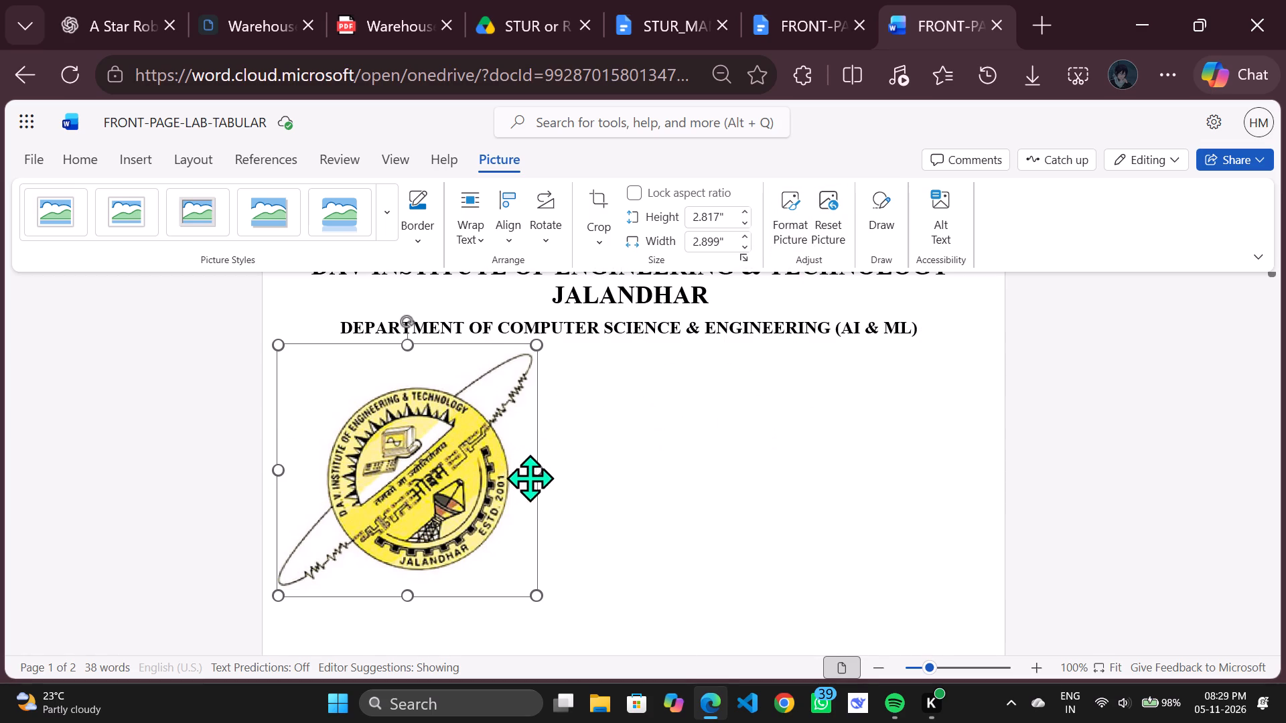
# Stretch the institute logo horizontally, then narrow it slightly, keeping it wider than the original.
pyautogui.moveTo(536, 470); pyautogui.dragTo(747, 472)
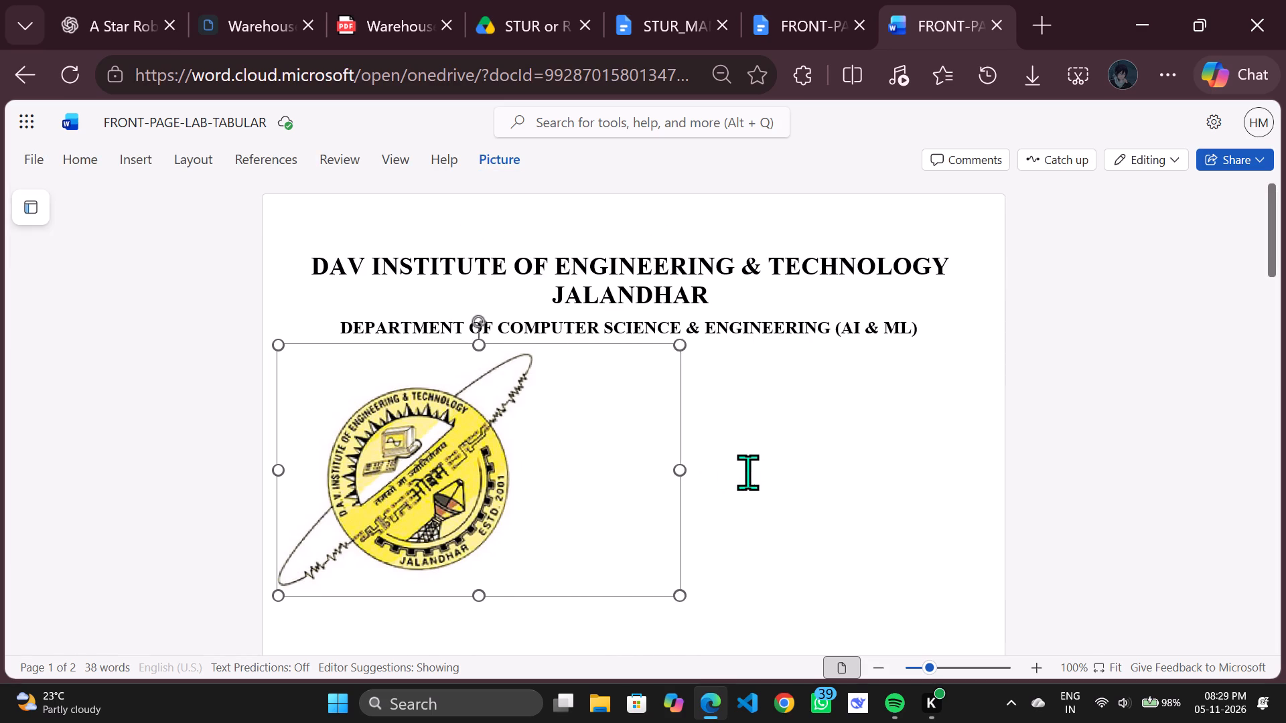
pyautogui.moveTo(747, 472); pyautogui.dragTo(757, 470)
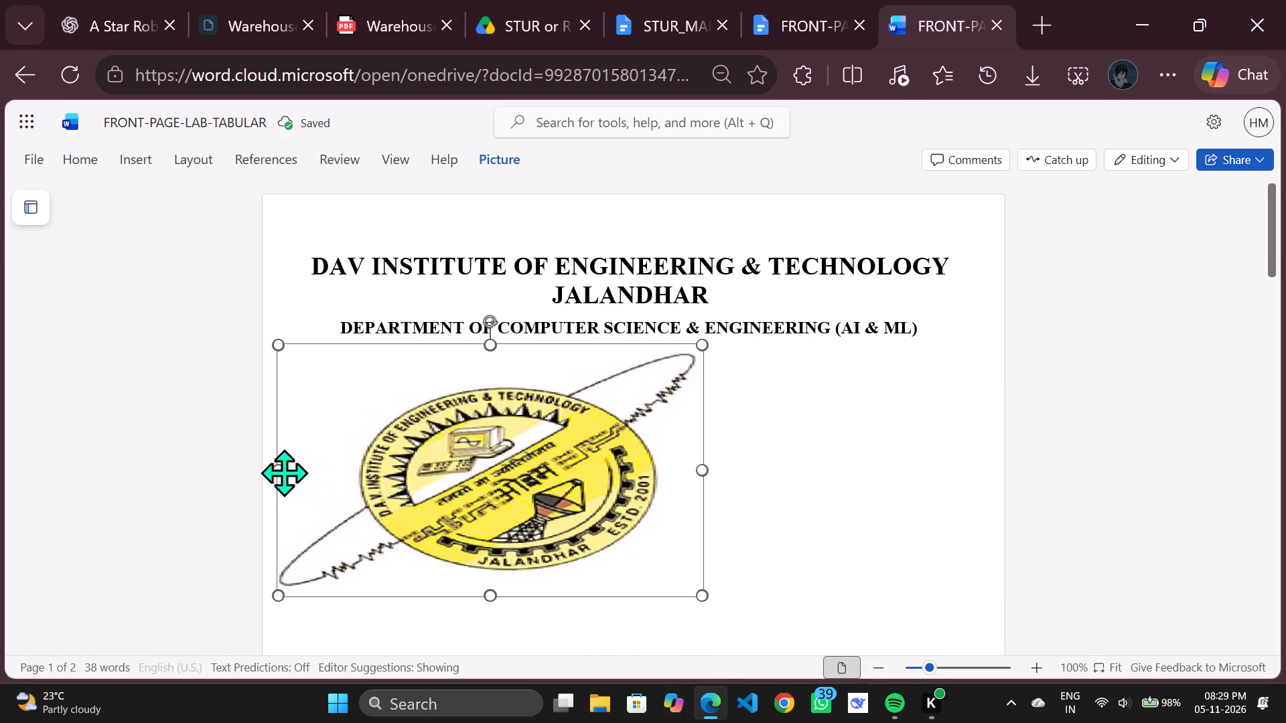
pyautogui.moveTo(280, 472); pyautogui.dragTo(369, 471)
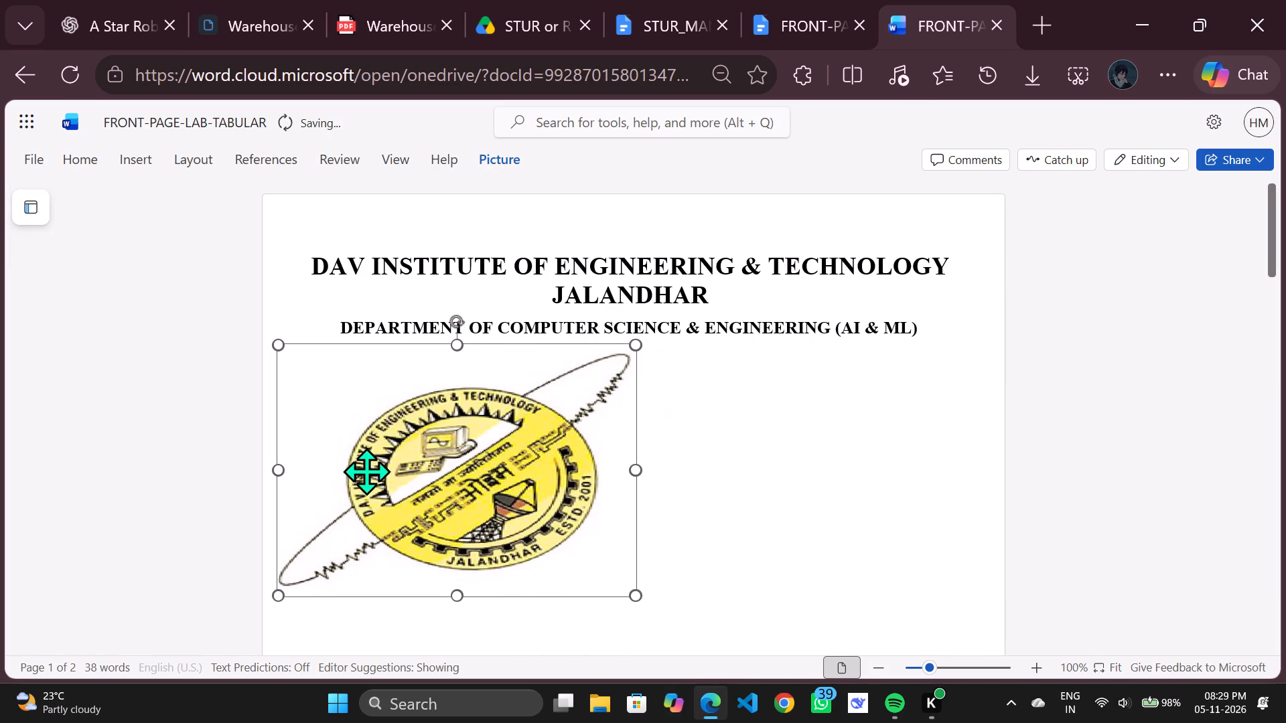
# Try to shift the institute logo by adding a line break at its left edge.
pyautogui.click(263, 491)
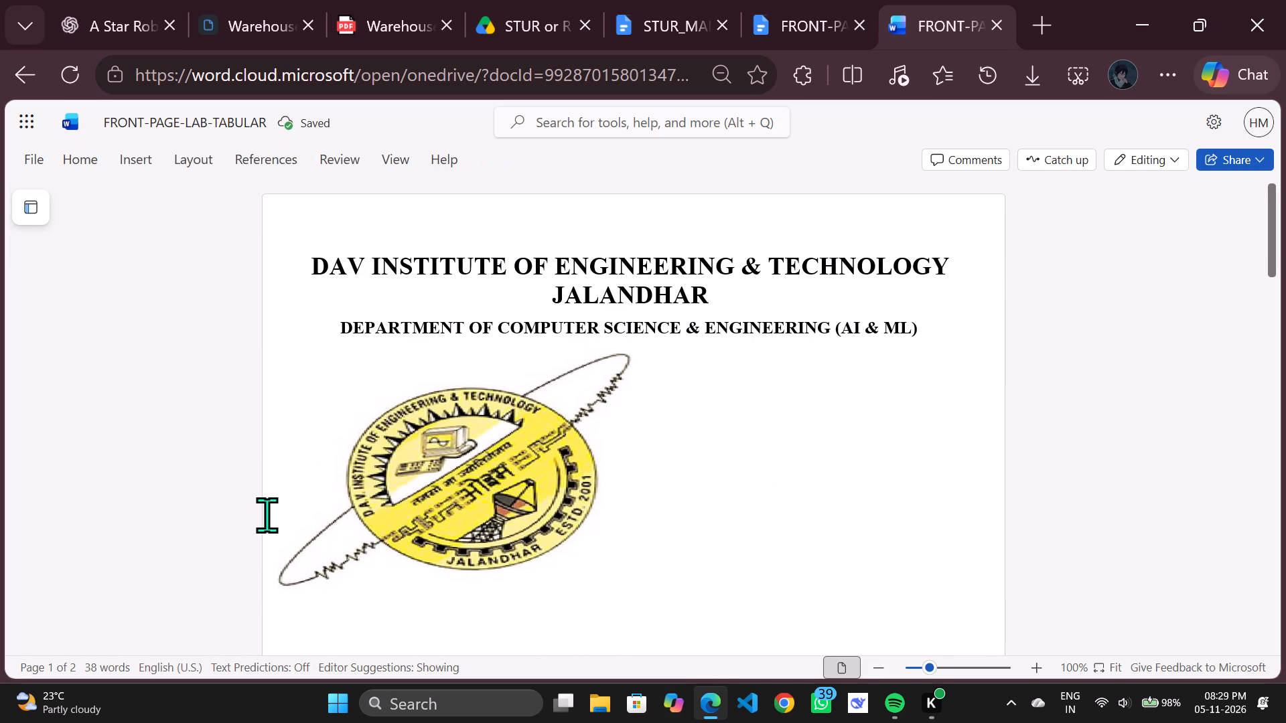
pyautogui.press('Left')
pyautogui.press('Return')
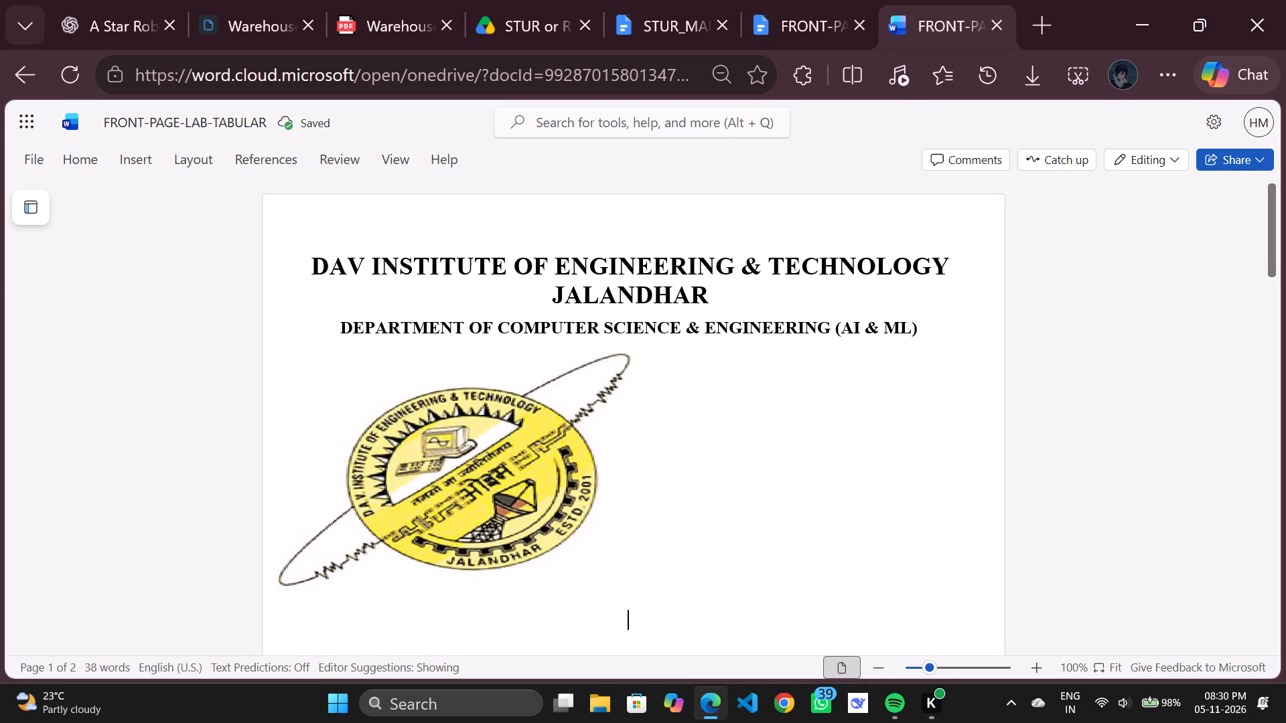
# Cut the institute logo, paste it on the centred line below the department heading, and remove one blank line above it.
pyautogui.rightClick(432, 455)
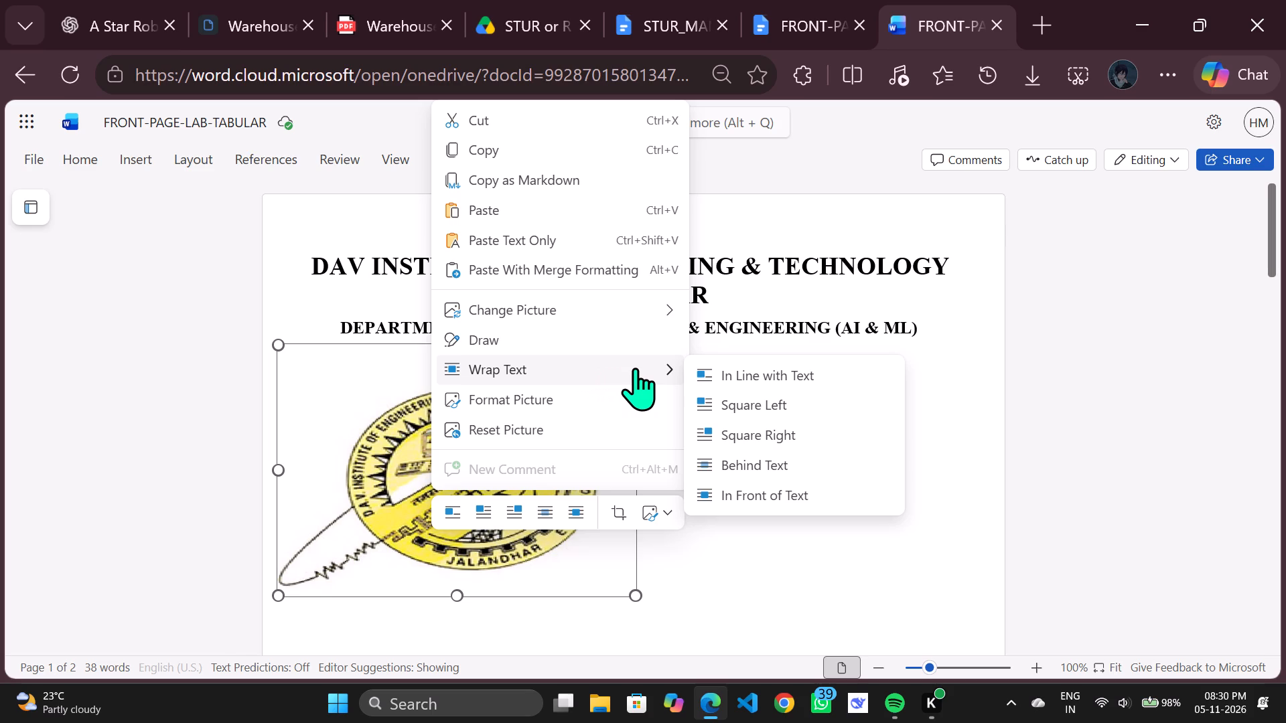
pyautogui.scroll(1, 641, 366)
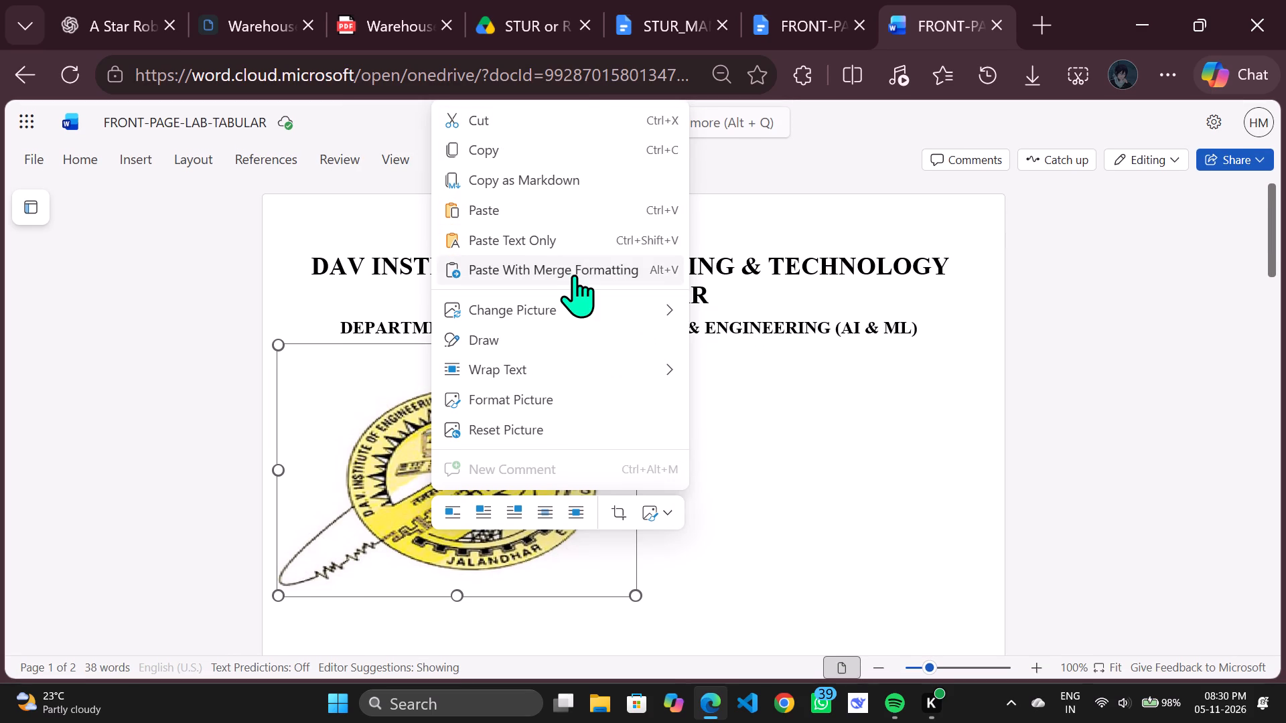
pyautogui.click(575, 116)
pyautogui.click(387, 413)
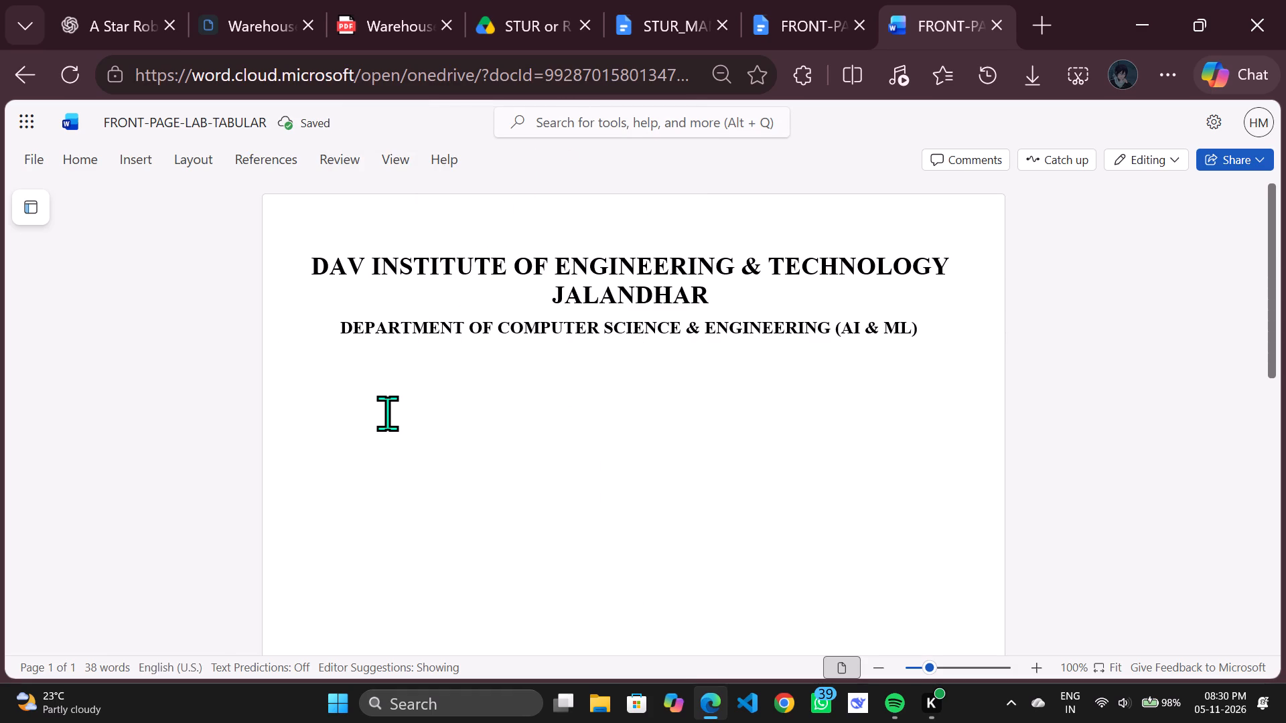
pyautogui.hotkey('ctrl', 'v')
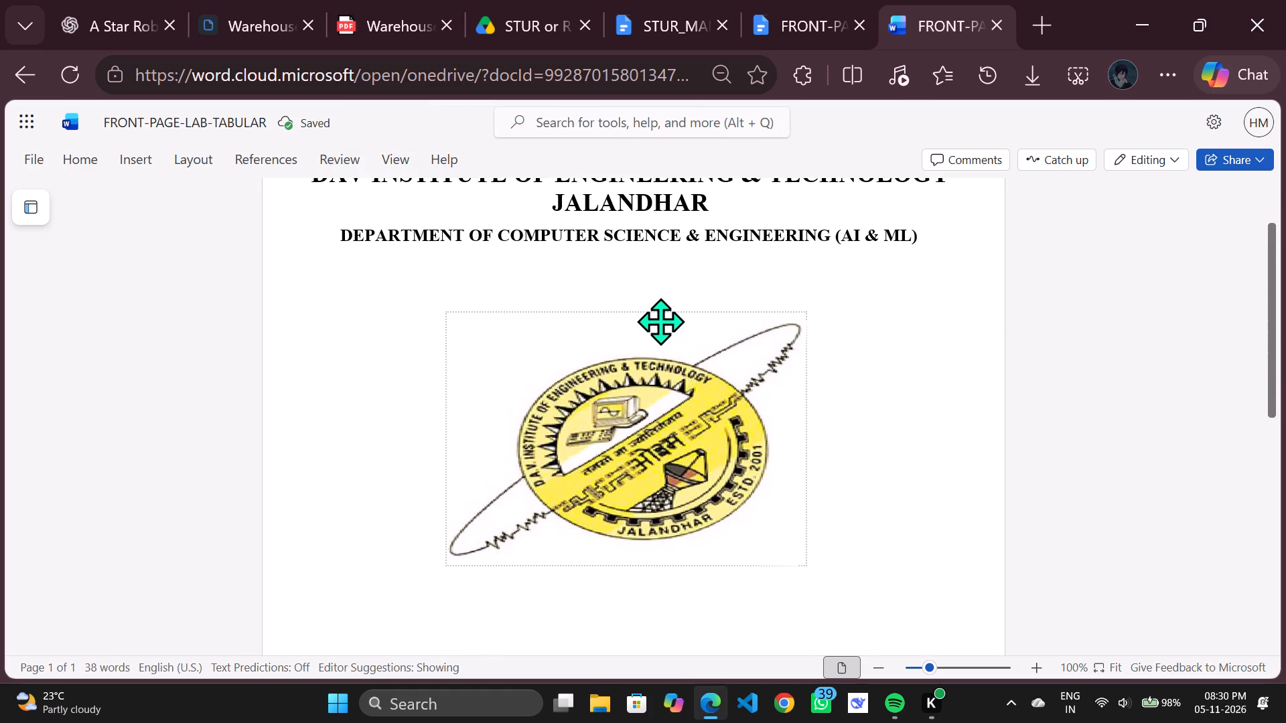
pyautogui.click(658, 293)
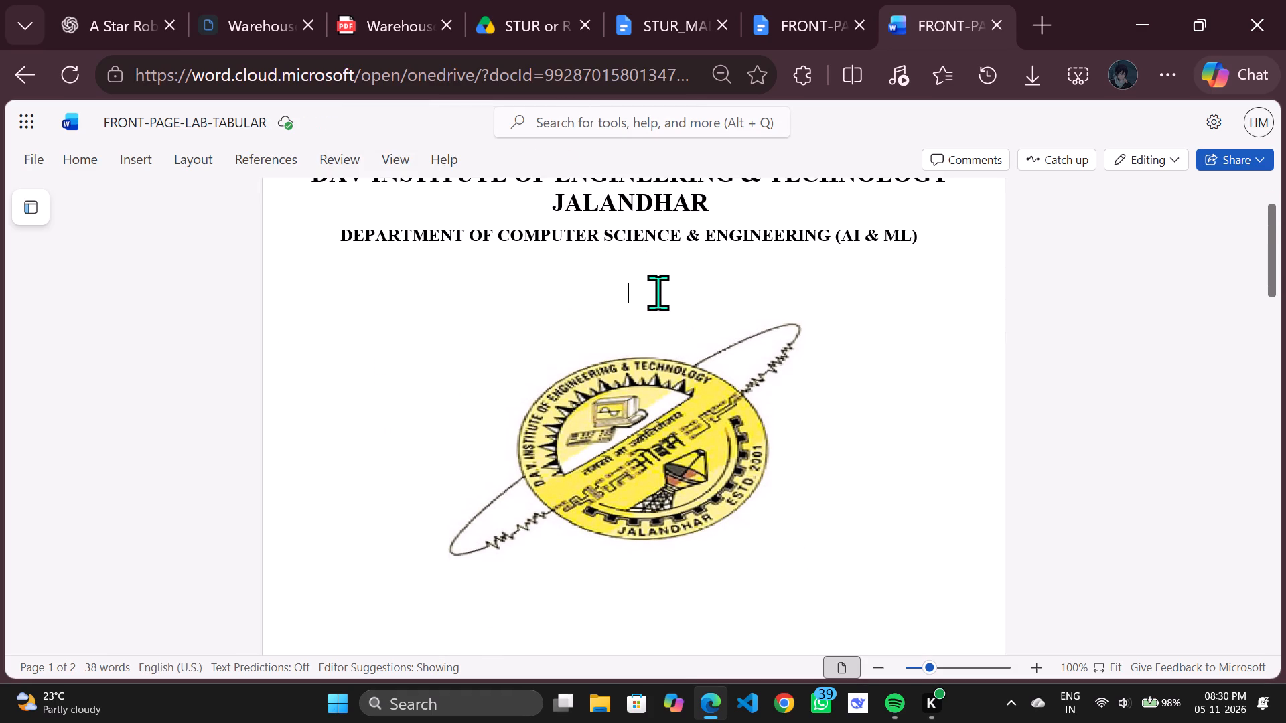
pyautogui.press('BackSpace')
# Delete five blank lines between the institute logo and the PROGRAMME table.
pyautogui.scroll(-2, 658, 293)
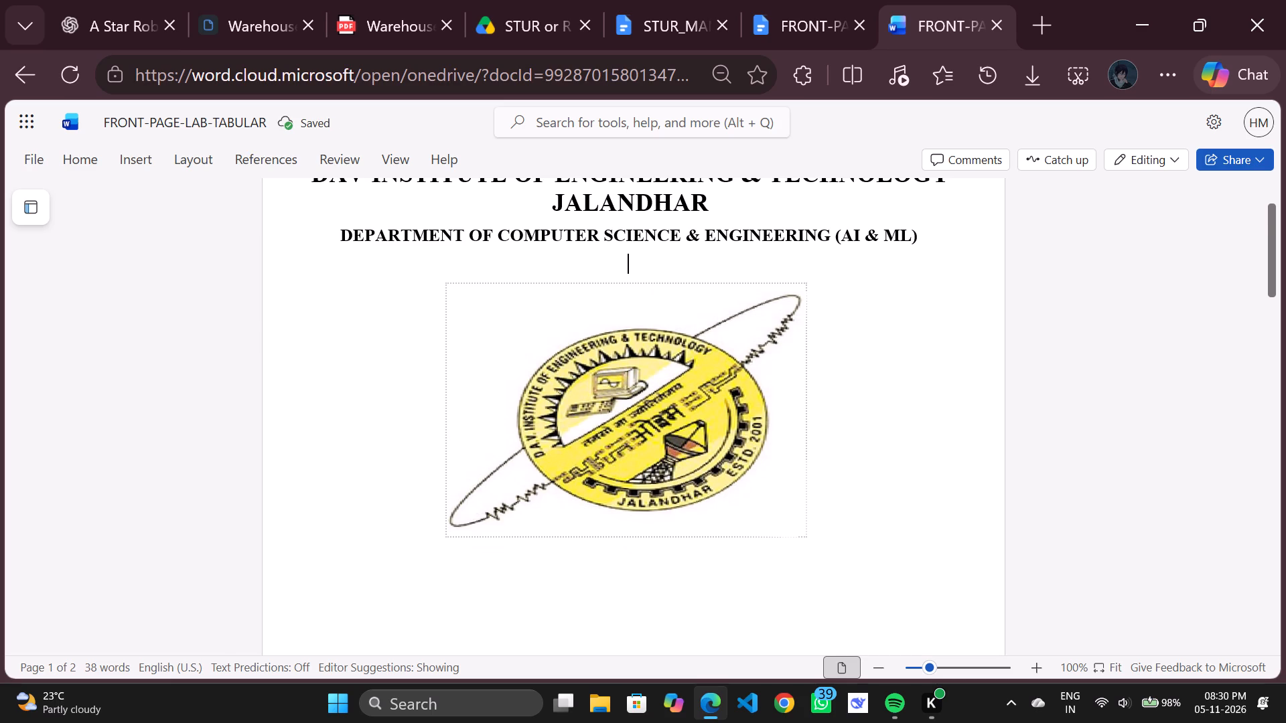
pyautogui.scroll(-3, 658, 293)
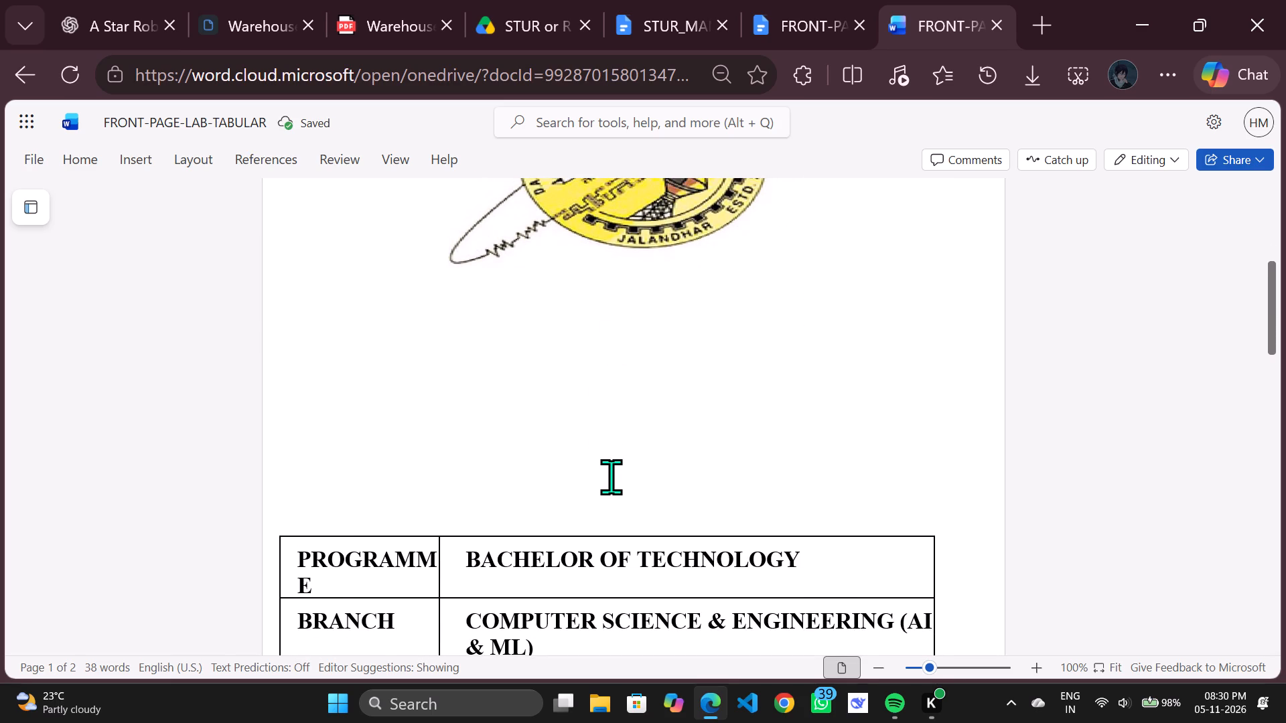
pyautogui.click(611, 477)
pyautogui.click(611, 477)
pyautogui.press('BackSpace')
pyautogui.press('BackSpace')
pyautogui.press('BackSpace')
pyautogui.press('BackSpace')
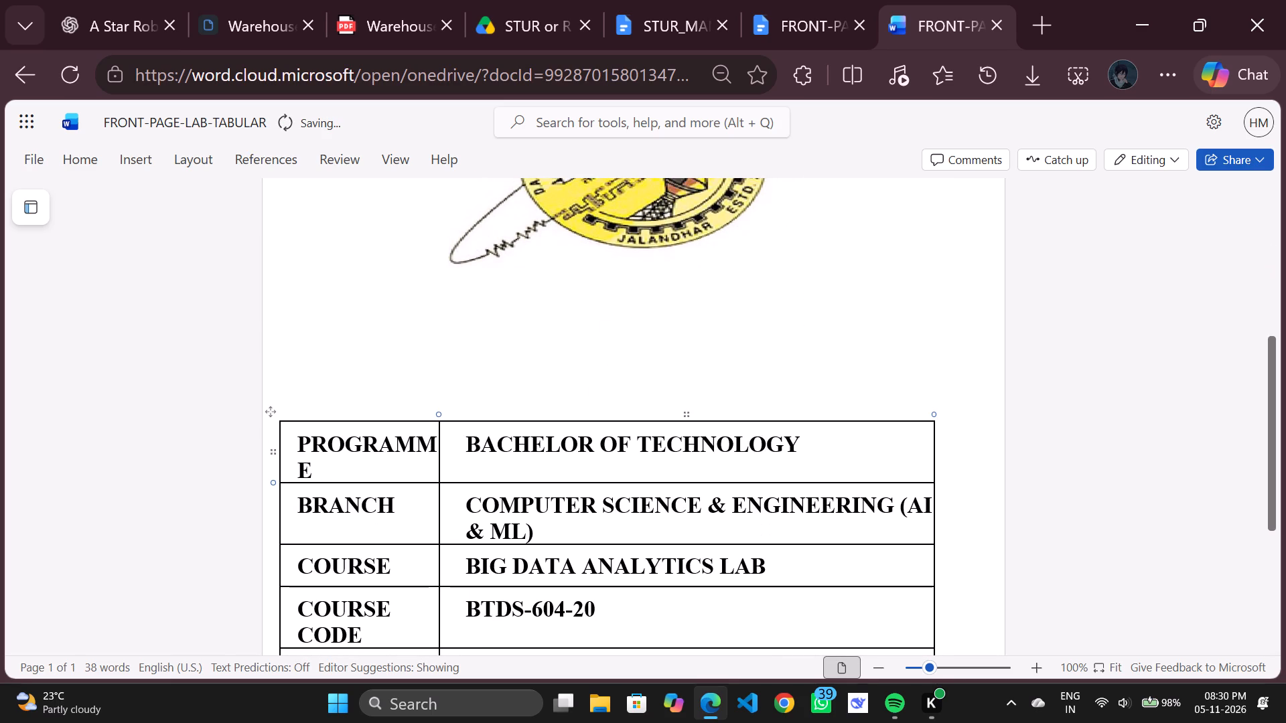
pyautogui.press('BackSpace')
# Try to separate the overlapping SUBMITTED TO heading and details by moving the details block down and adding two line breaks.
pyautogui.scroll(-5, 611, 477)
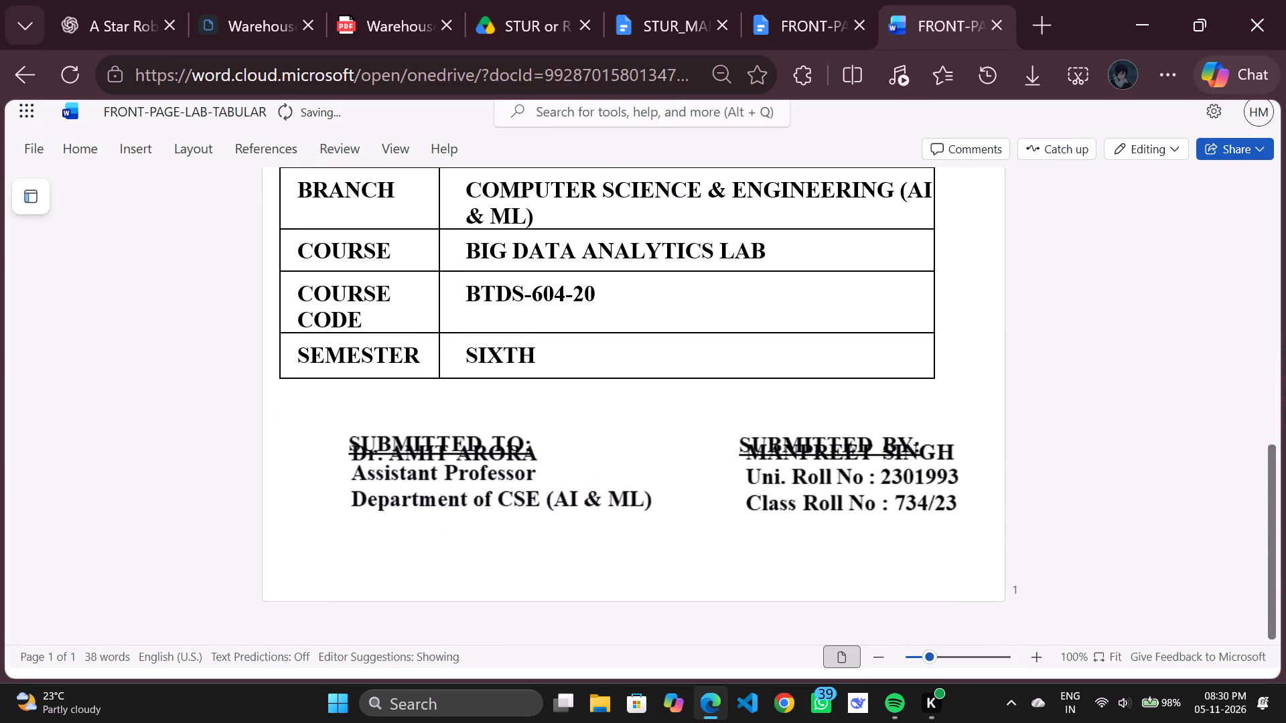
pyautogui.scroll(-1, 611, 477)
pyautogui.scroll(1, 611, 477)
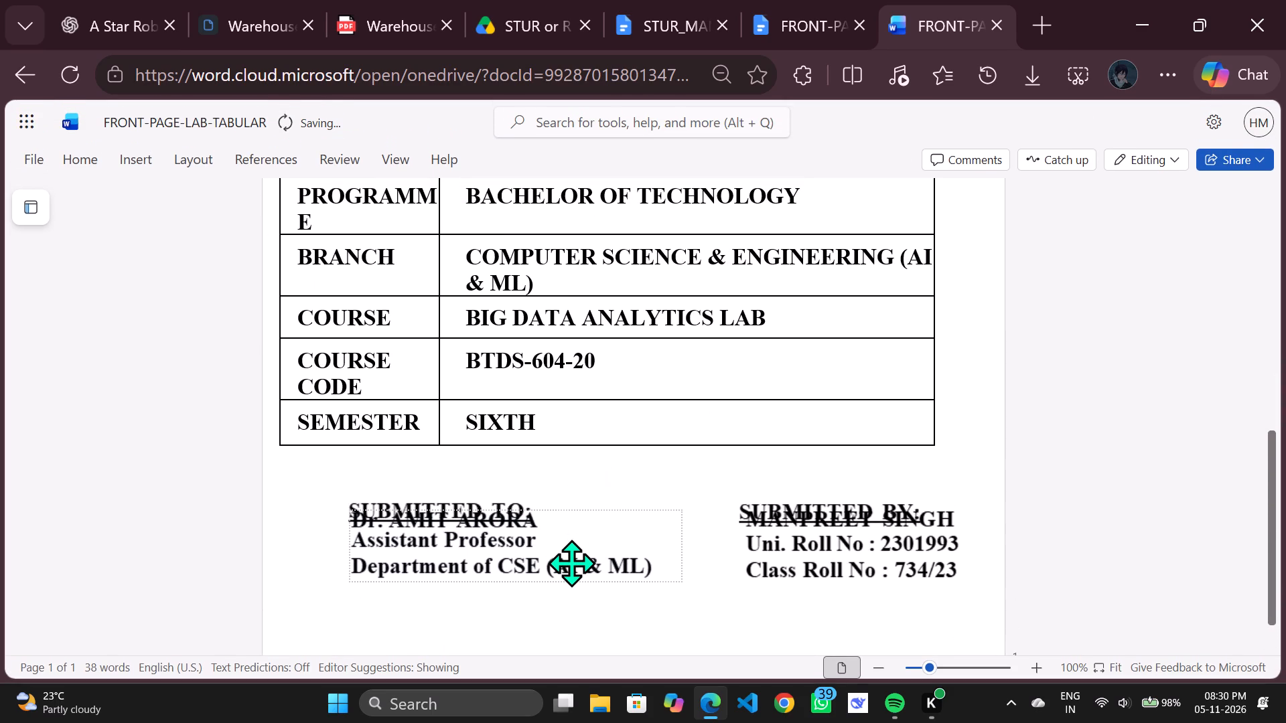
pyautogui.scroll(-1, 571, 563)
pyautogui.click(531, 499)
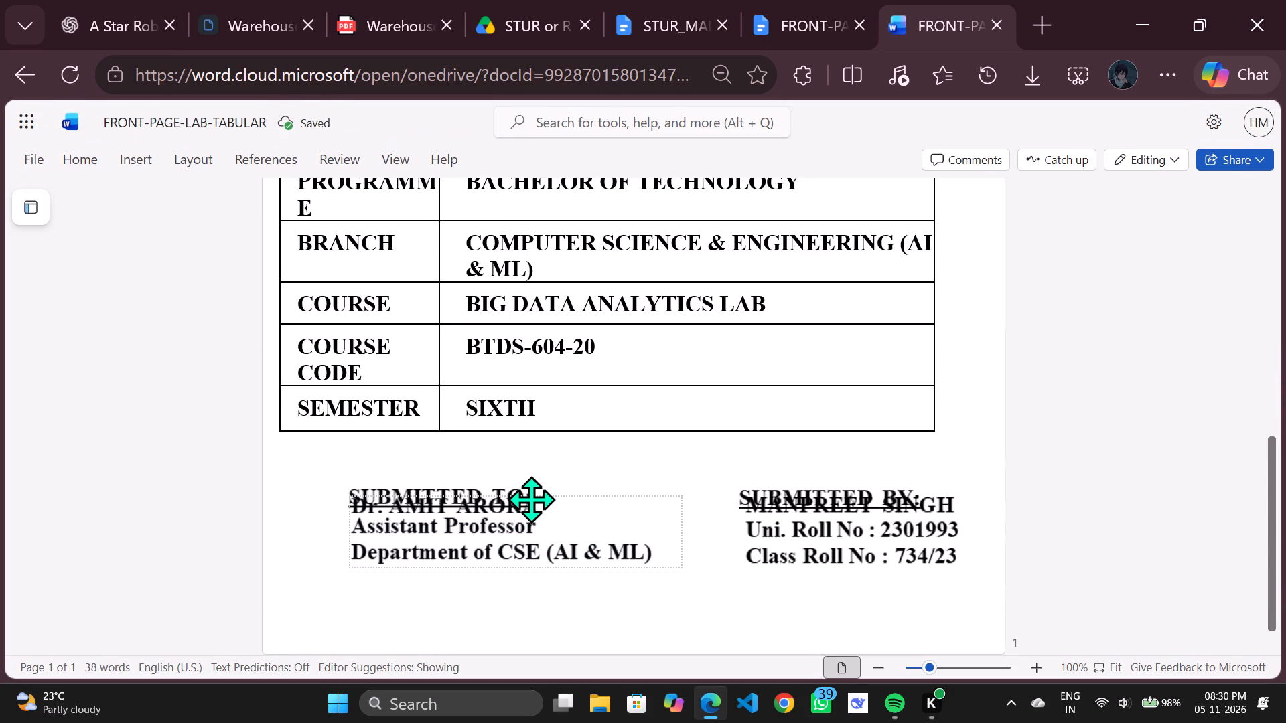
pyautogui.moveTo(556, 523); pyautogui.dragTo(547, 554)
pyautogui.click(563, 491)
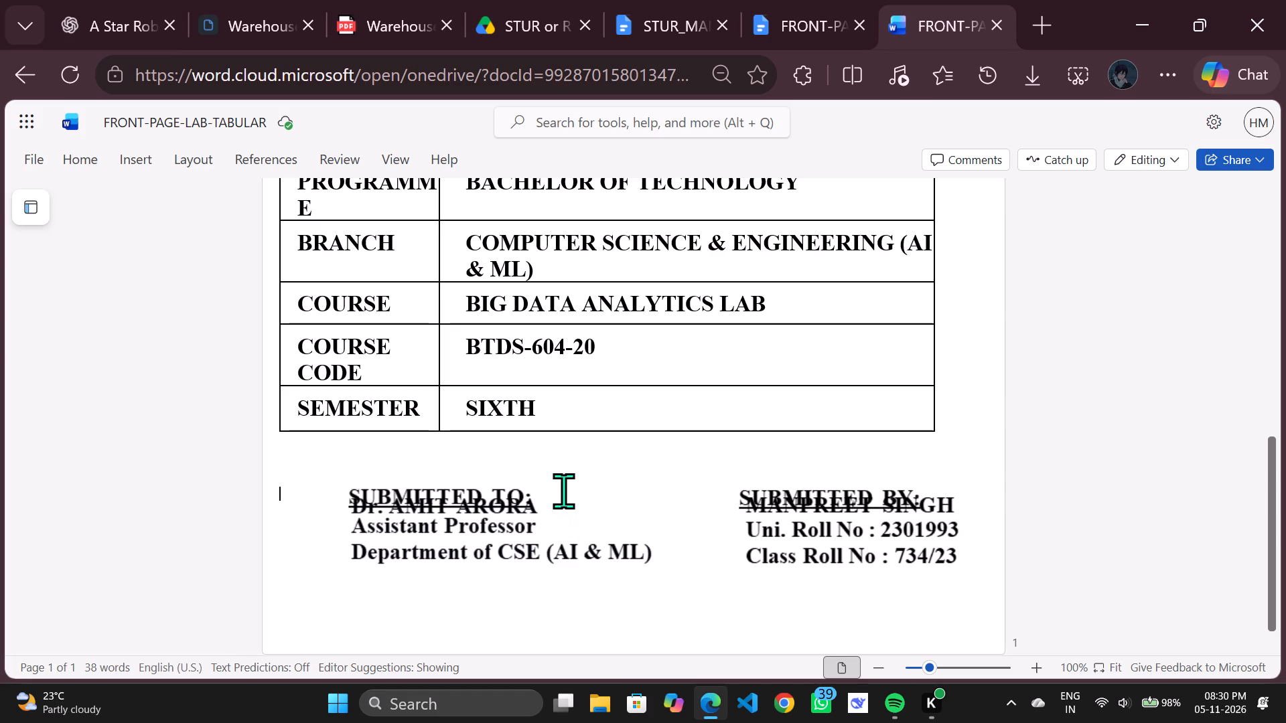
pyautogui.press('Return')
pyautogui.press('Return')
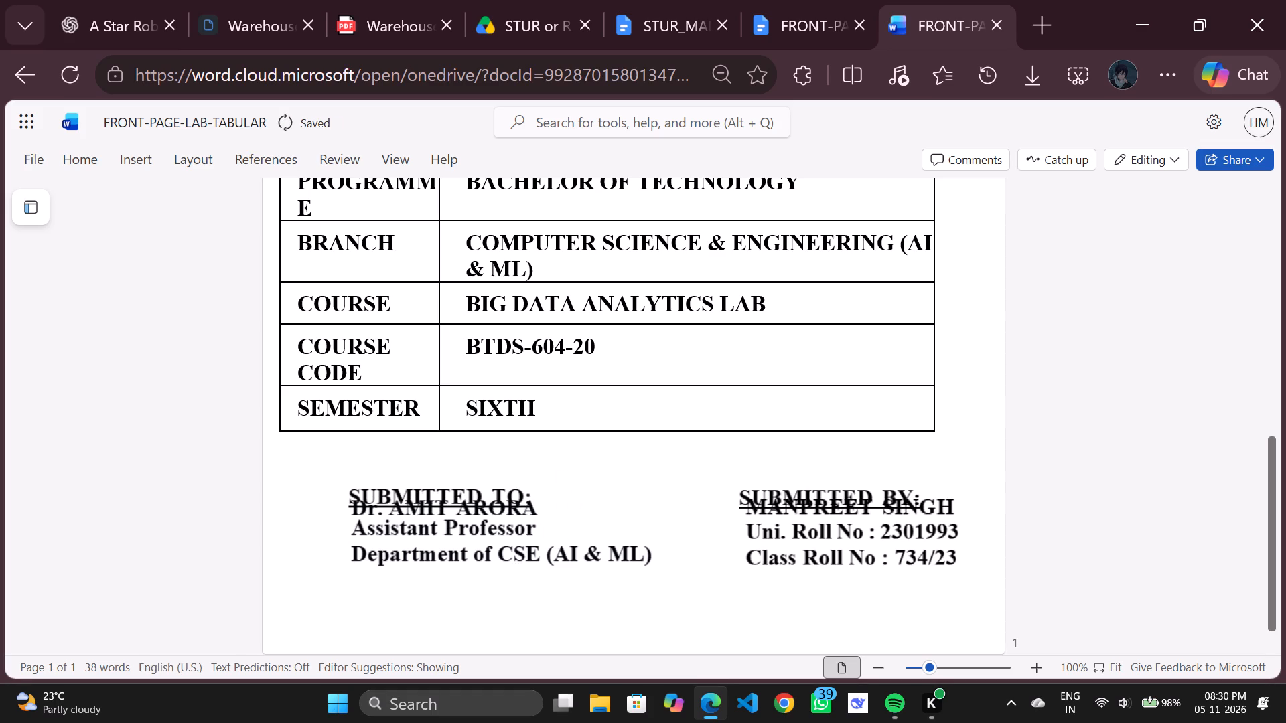
# Delete a blank line below the table to separate the SUBMITTED TO and SUBMITTED BY headings from their details.
pyautogui.click(590, 491)
pyautogui.press('BackSpace')
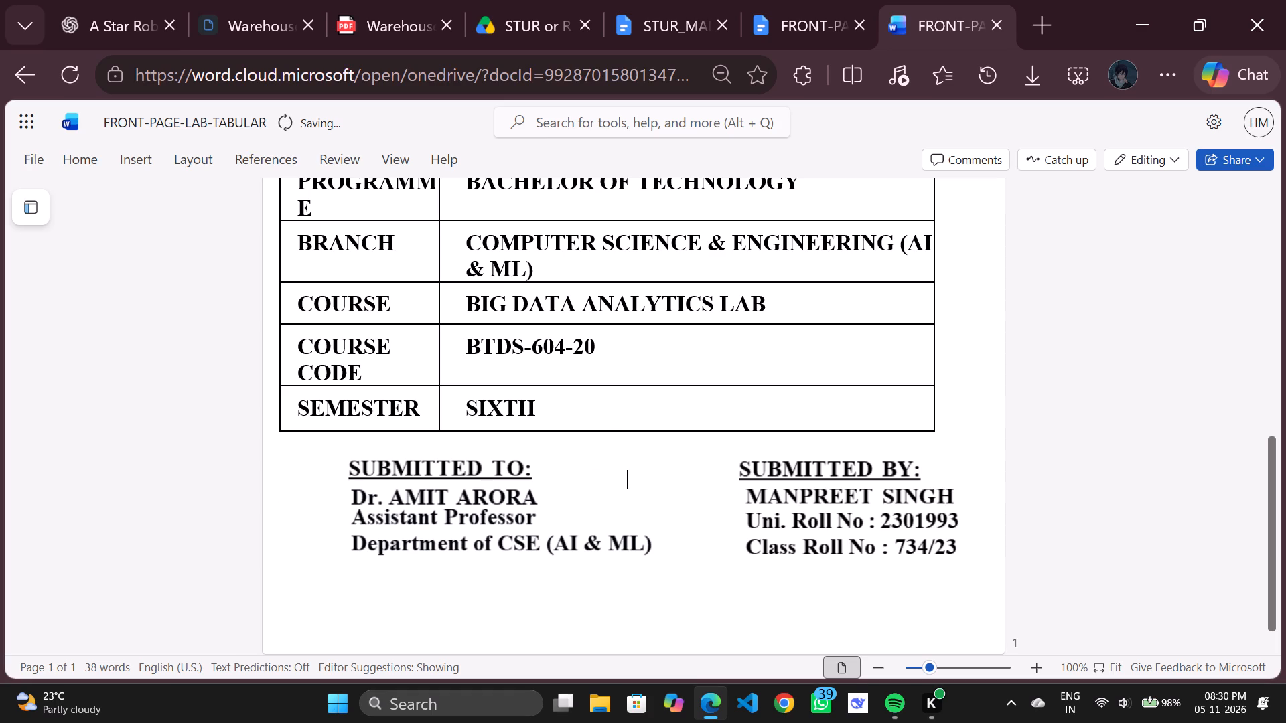
# Delete two more blank lines between the institute logo and the PROGRAMME table, and check the bottom of the page.
pyautogui.scroll(3, 596, 441)
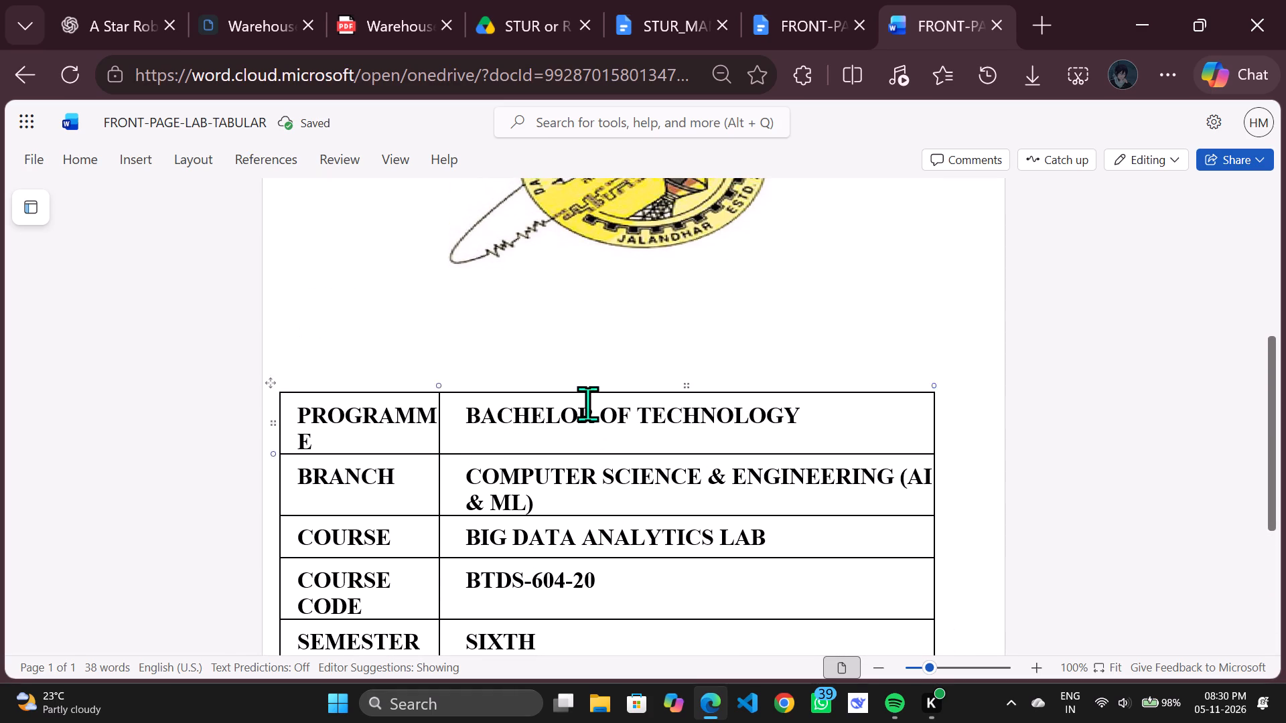
pyautogui.click(574, 368)
pyautogui.press('BackSpace')
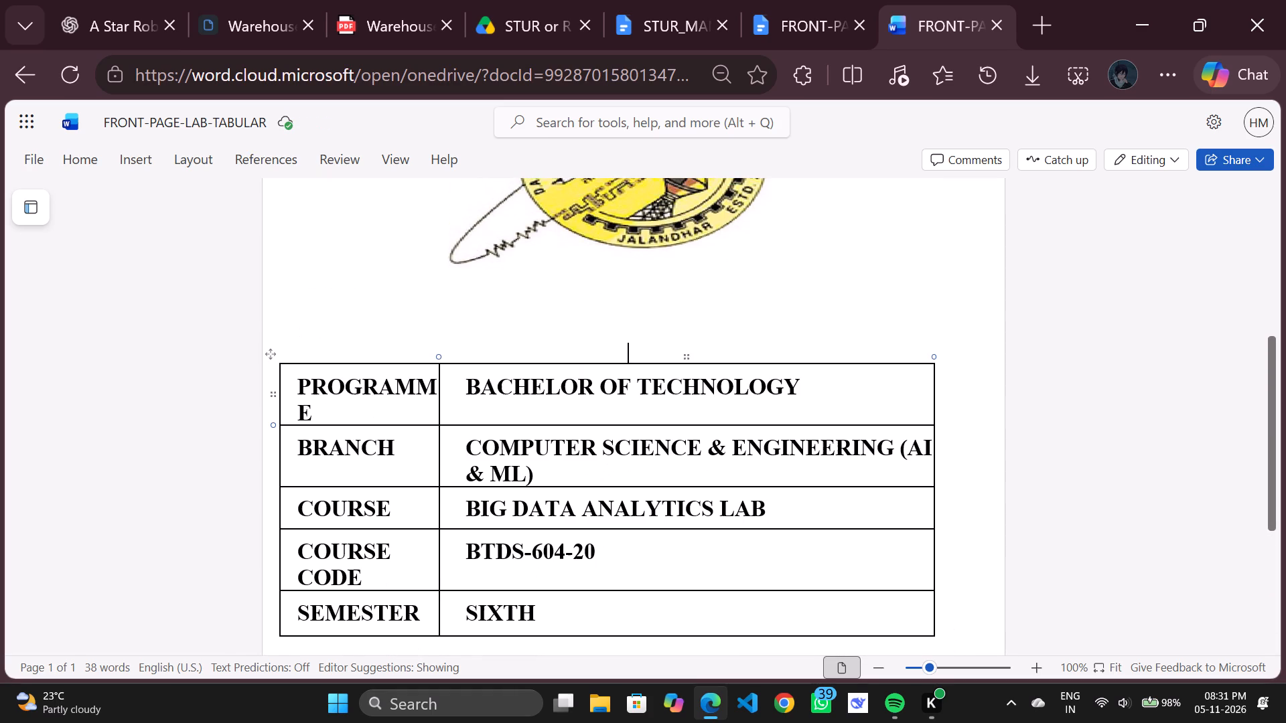
pyautogui.press('BackSpace')
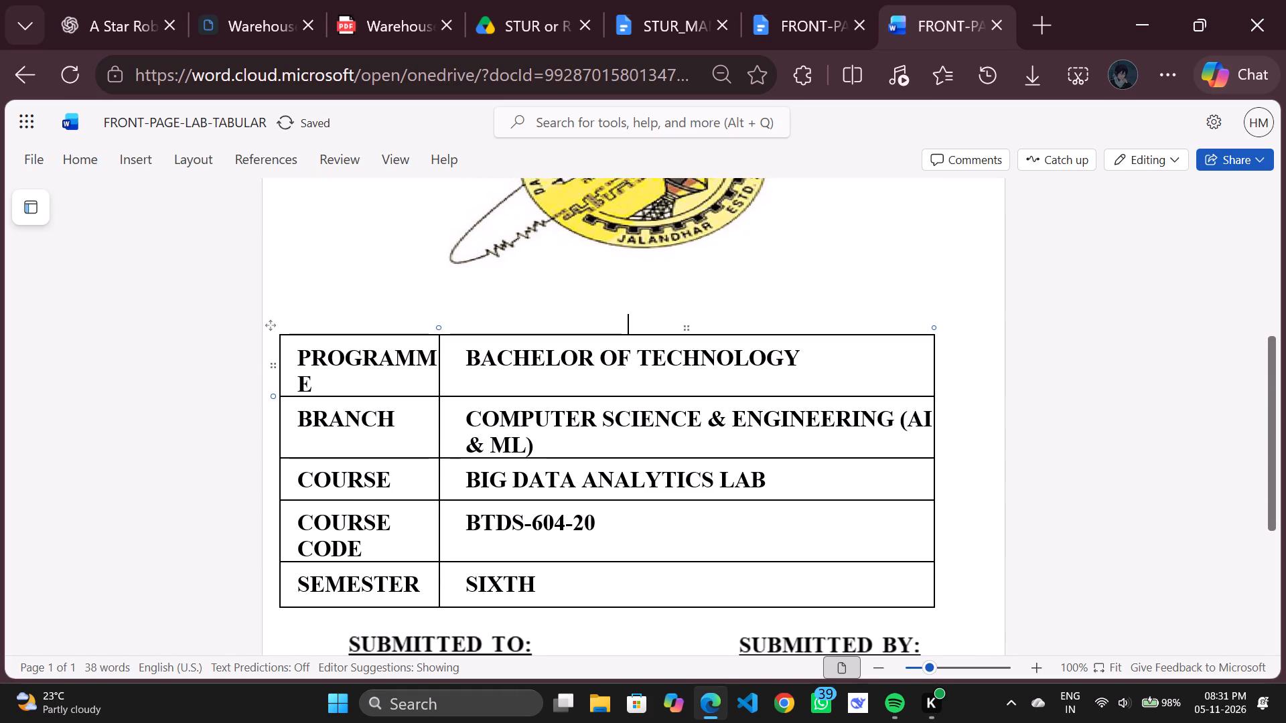
pyautogui.scroll(-4, 574, 368)
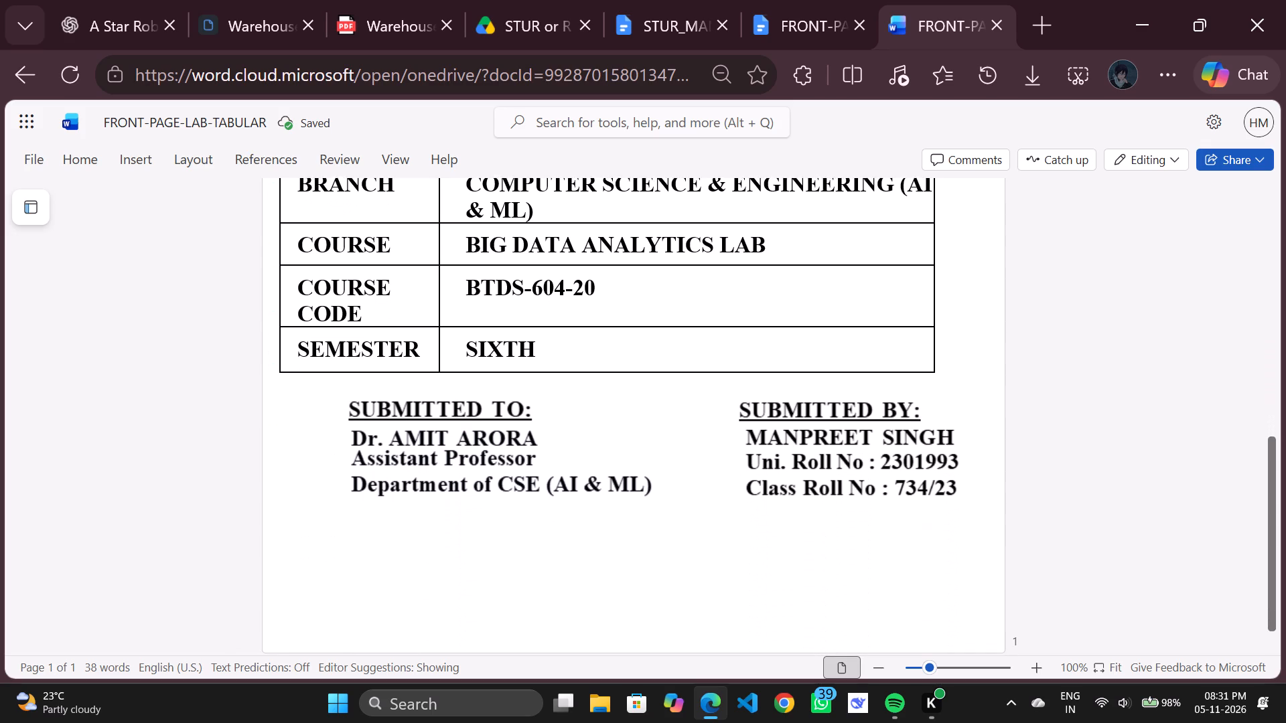
pyautogui.scroll(-1, 574, 368)
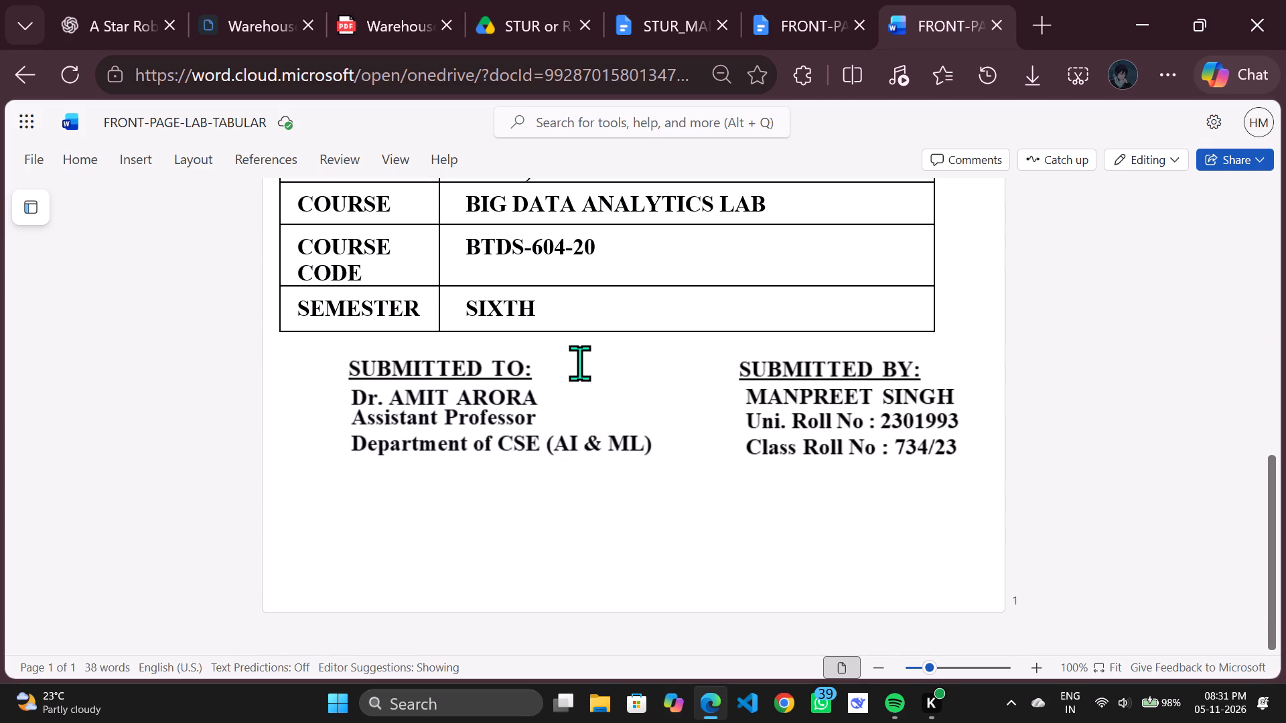
# Add two blank lines below the PROGRAMME table to move the SUBMITTED TO and SUBMITTED BY blocks down.
pyautogui.click(576, 349)
pyautogui.press('Return')
pyautogui.press('Return')
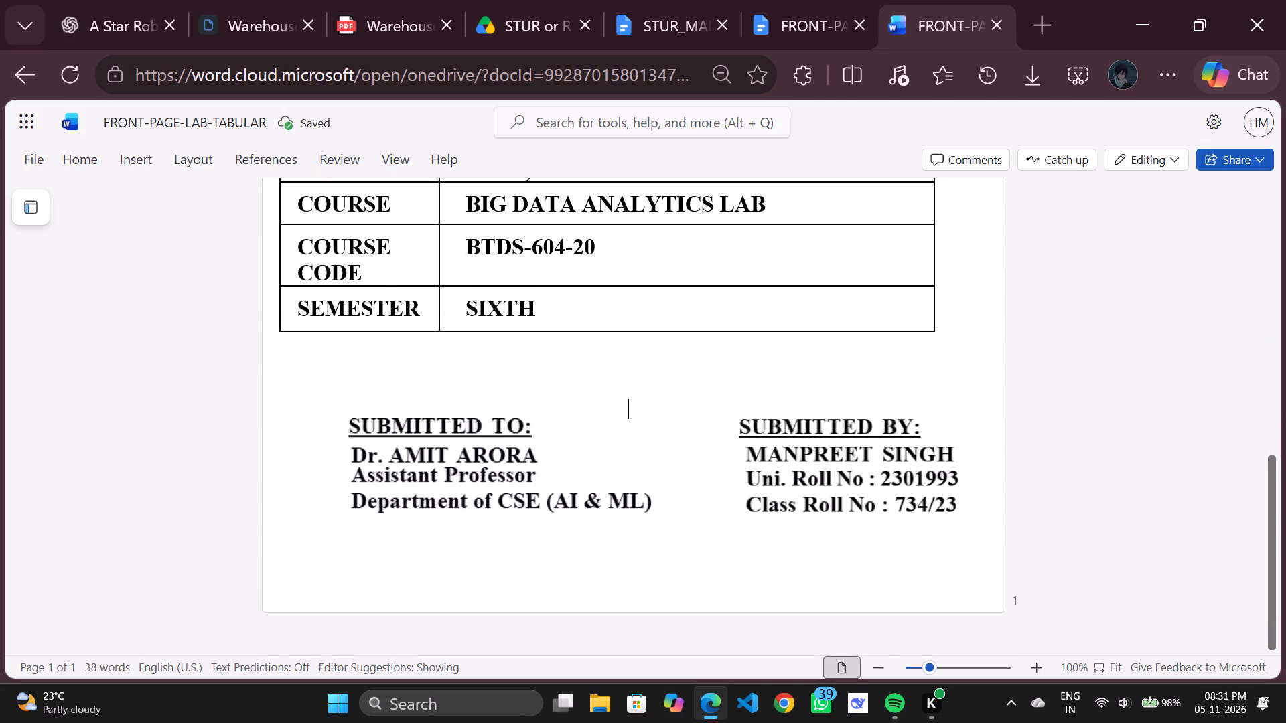
# Cut the old student details block beneath the SUBMITTED BY heading.
pyautogui.click(958, 446)
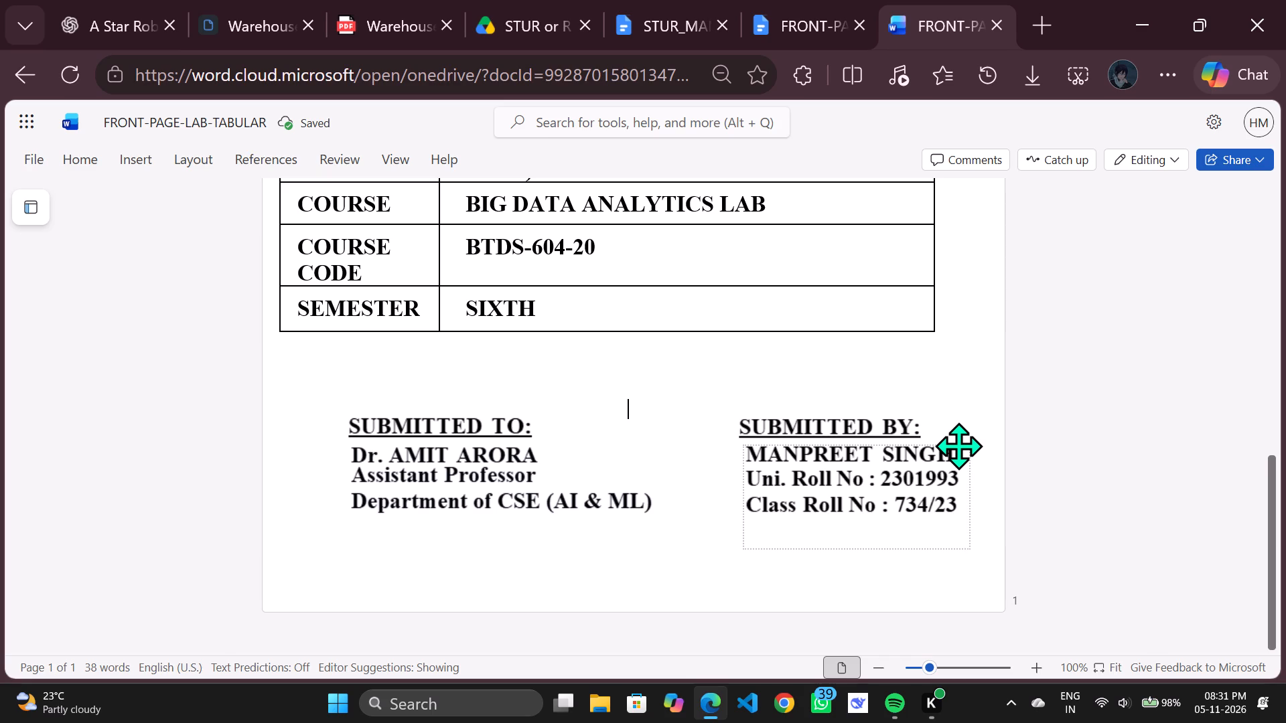
pyautogui.click(958, 456)
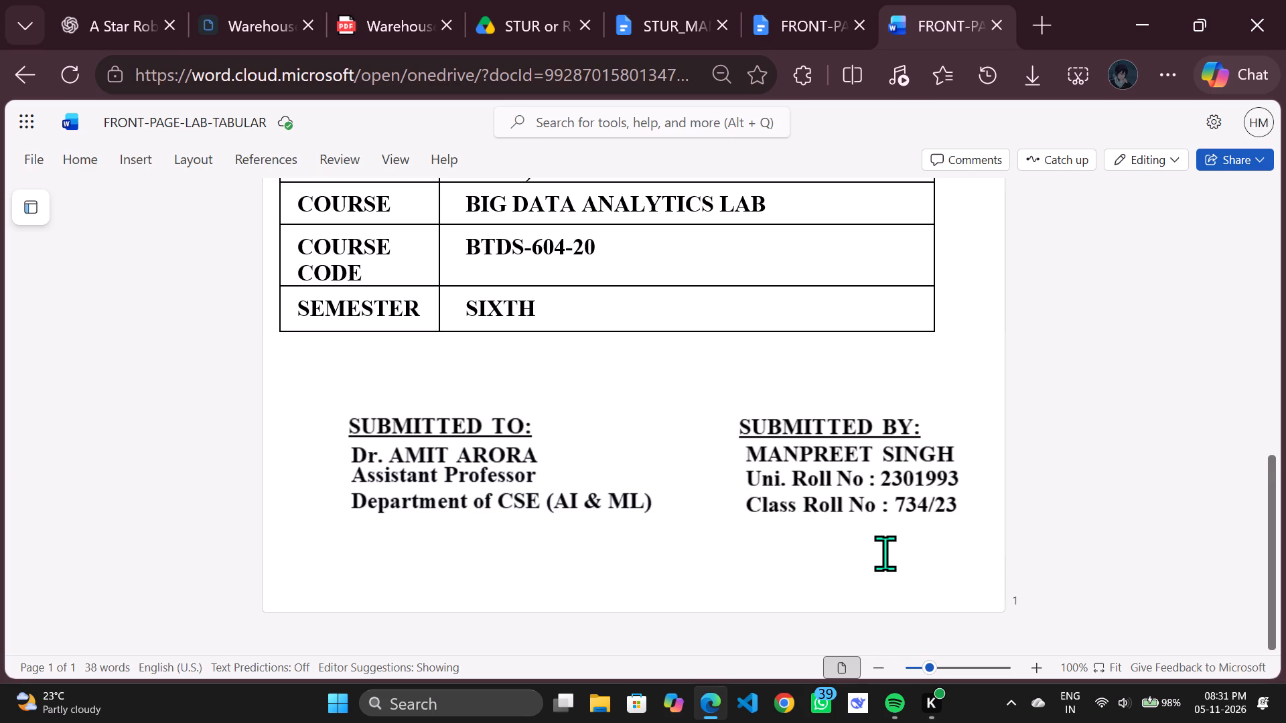
pyautogui.hscroll(-3, 885, 553)
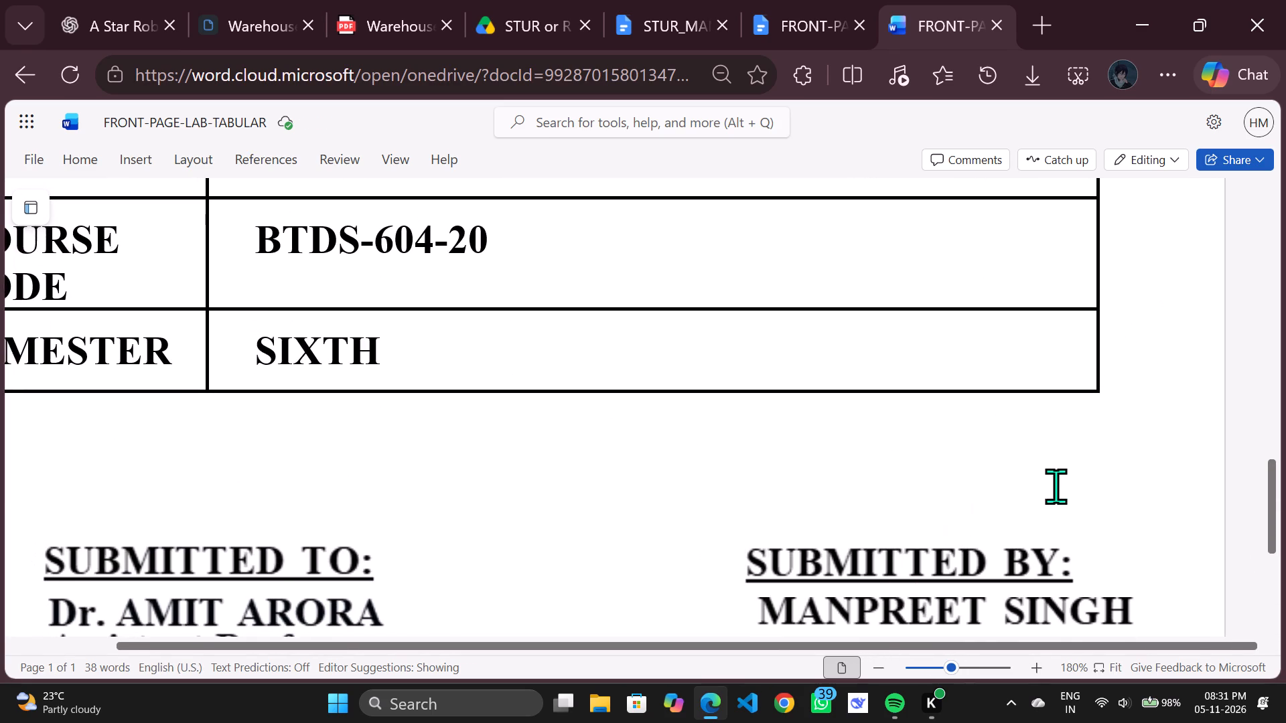
pyautogui.scroll(-1, 1056, 486)
pyautogui.click(1058, 590)
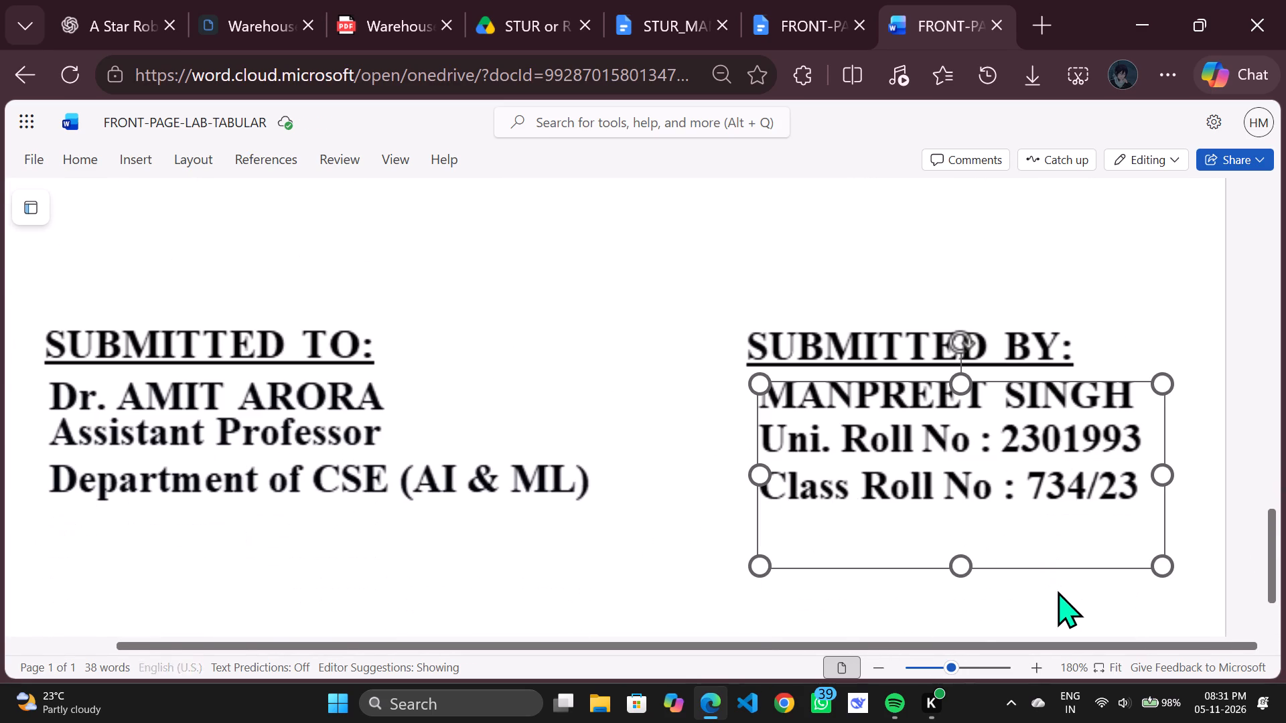
pyautogui.click(1063, 489)
pyautogui.rightClick(1063, 489)
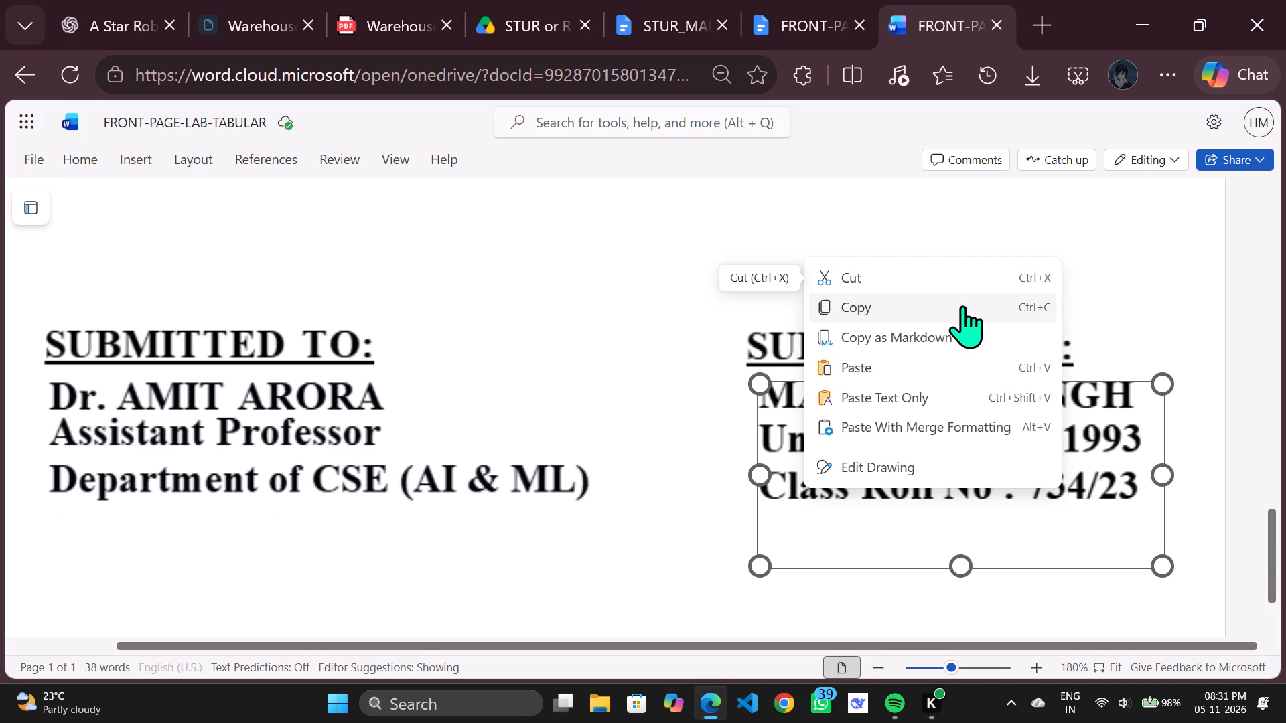
pyautogui.click(957, 270)
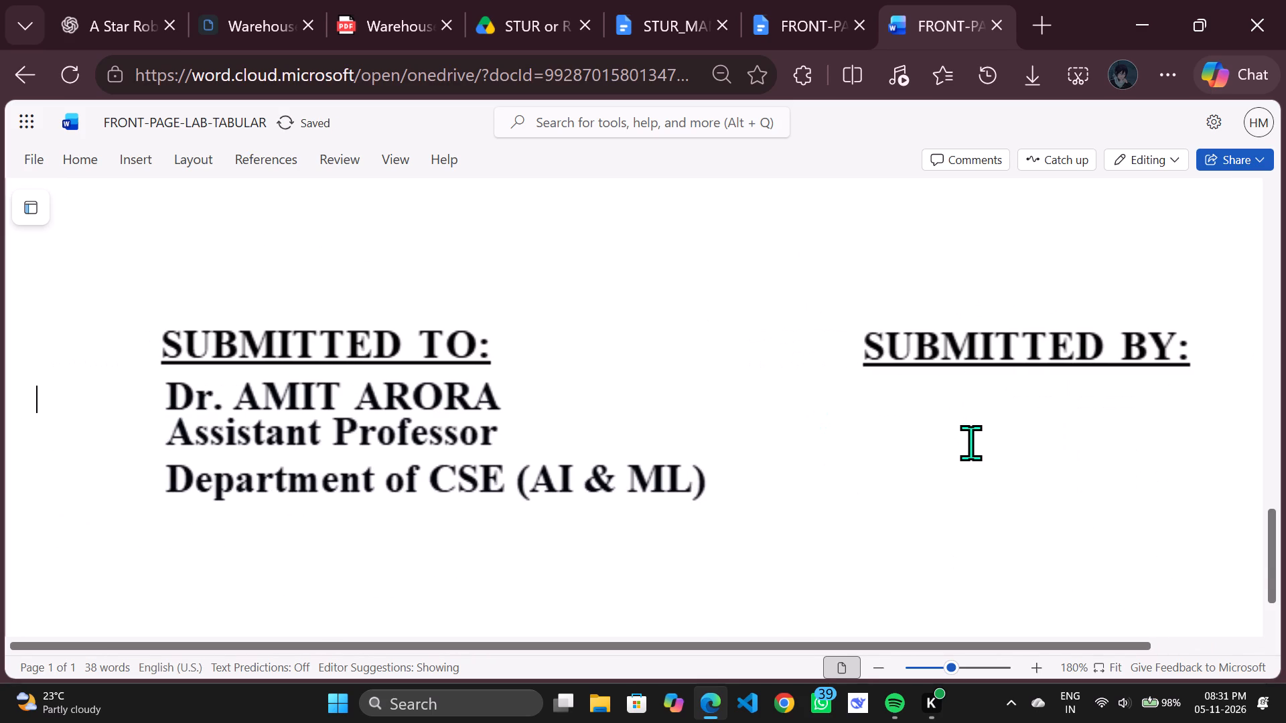
# Delete the old teacher details block beneath the SUBMITTED TO heading.
pyautogui.click(941, 408)
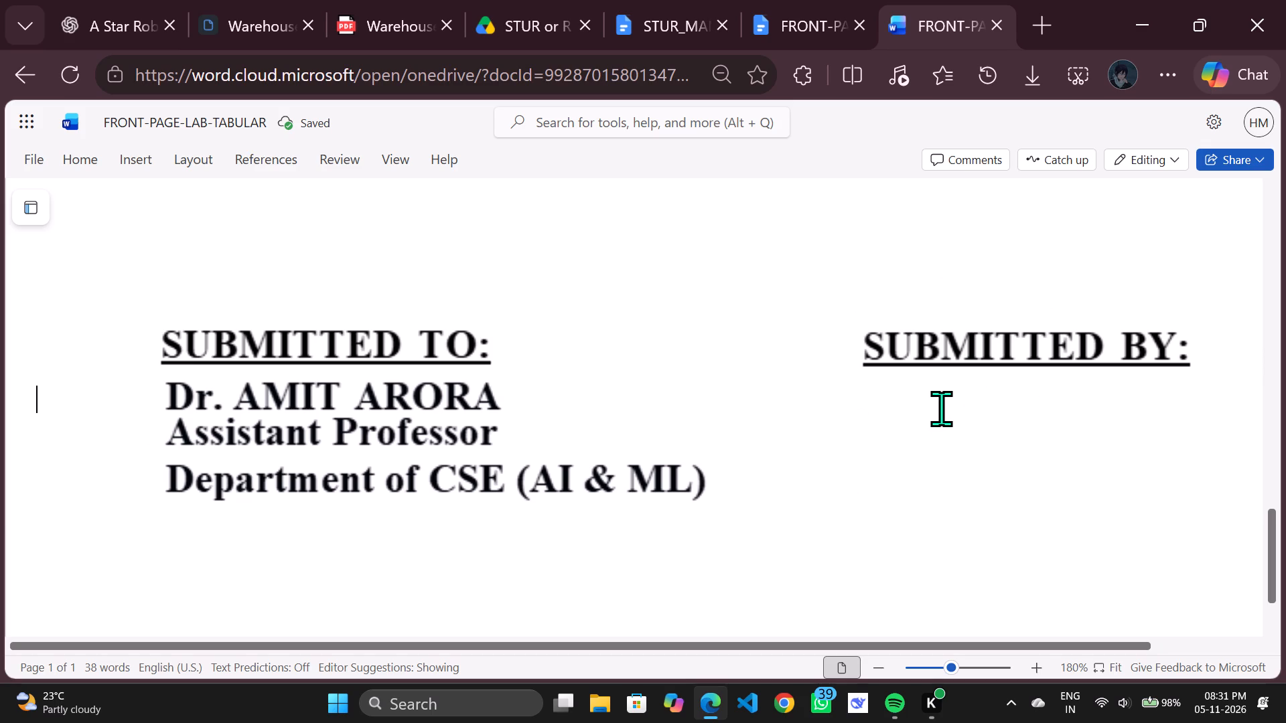
pyautogui.tripleClick(935, 400)
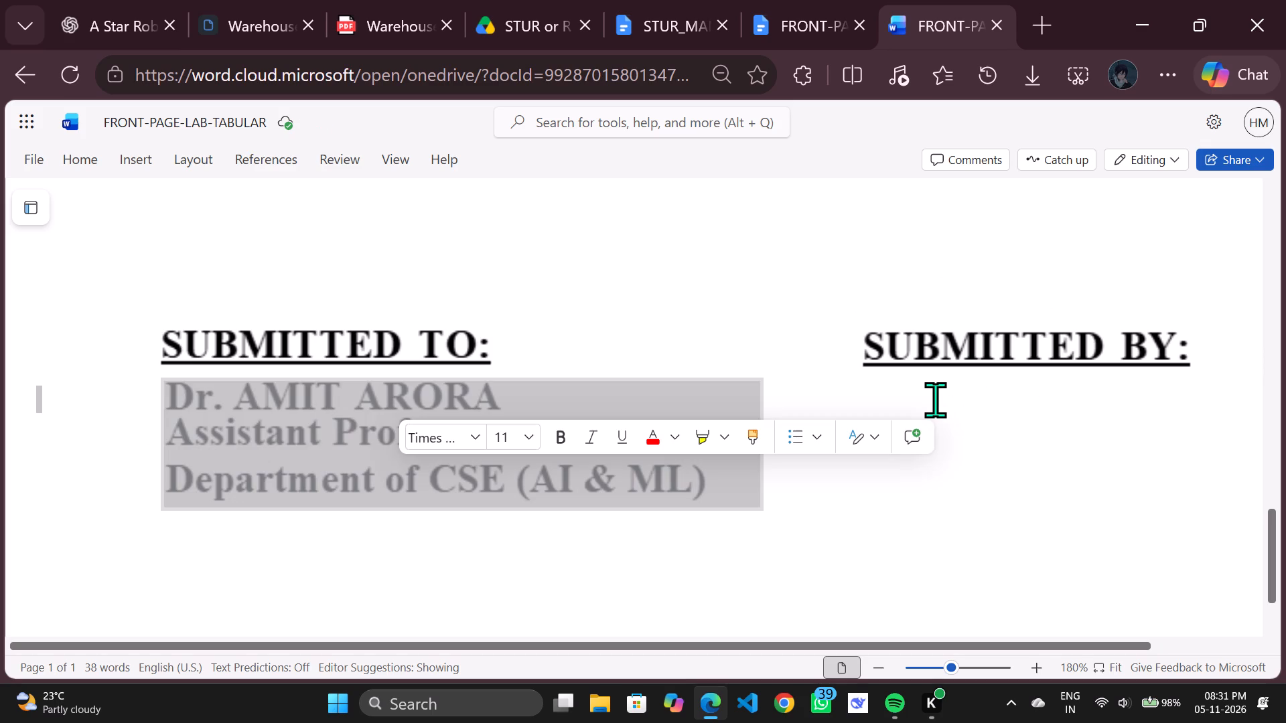
pyautogui.press('BackSpace')
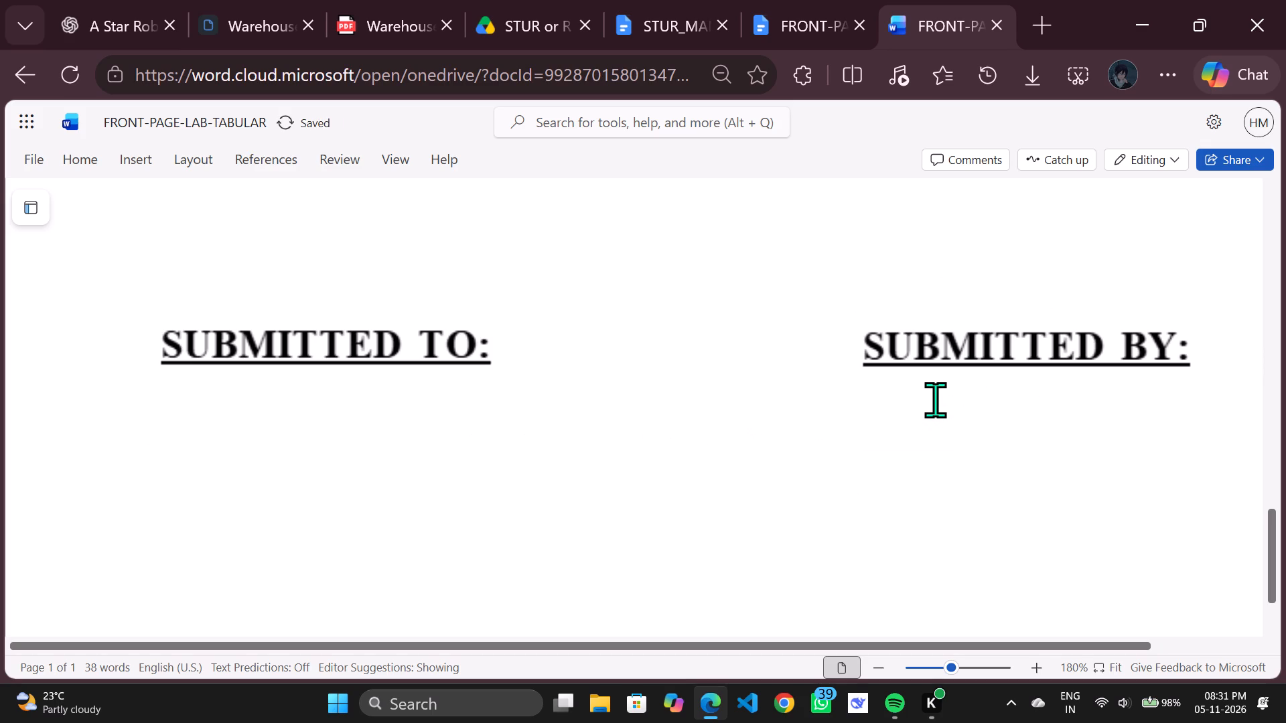
# Enter the teacher's name with the title MR. under SUBMITTED TO and the student's name after NAME: under SUBMITTED BY, spacing them across one line.
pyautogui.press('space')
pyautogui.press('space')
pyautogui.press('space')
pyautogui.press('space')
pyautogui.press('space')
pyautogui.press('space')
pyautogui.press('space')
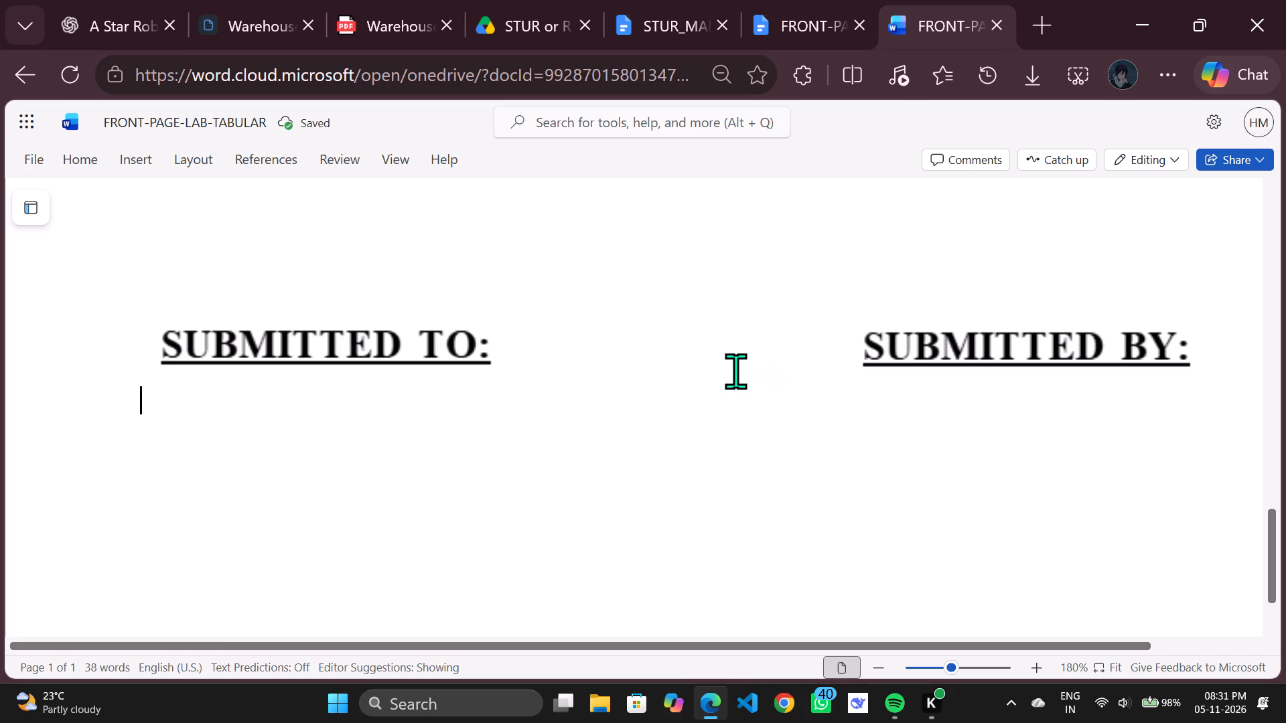
# Enter the teacher's name in capitals with the title MR. on the line beneath SUBMITTED TO.
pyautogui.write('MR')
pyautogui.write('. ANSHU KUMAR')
# Space across the same line to beneath SUBMITTED BY and enter NAME: followed by the student's first name in capitals.
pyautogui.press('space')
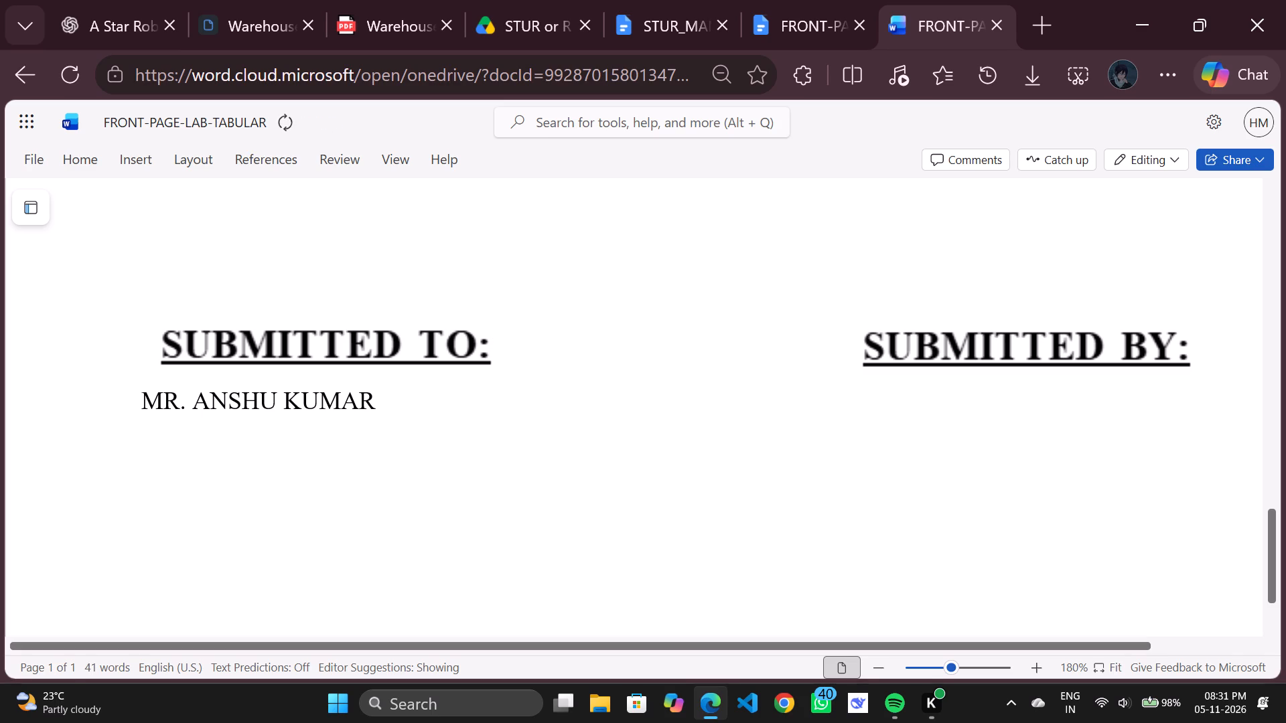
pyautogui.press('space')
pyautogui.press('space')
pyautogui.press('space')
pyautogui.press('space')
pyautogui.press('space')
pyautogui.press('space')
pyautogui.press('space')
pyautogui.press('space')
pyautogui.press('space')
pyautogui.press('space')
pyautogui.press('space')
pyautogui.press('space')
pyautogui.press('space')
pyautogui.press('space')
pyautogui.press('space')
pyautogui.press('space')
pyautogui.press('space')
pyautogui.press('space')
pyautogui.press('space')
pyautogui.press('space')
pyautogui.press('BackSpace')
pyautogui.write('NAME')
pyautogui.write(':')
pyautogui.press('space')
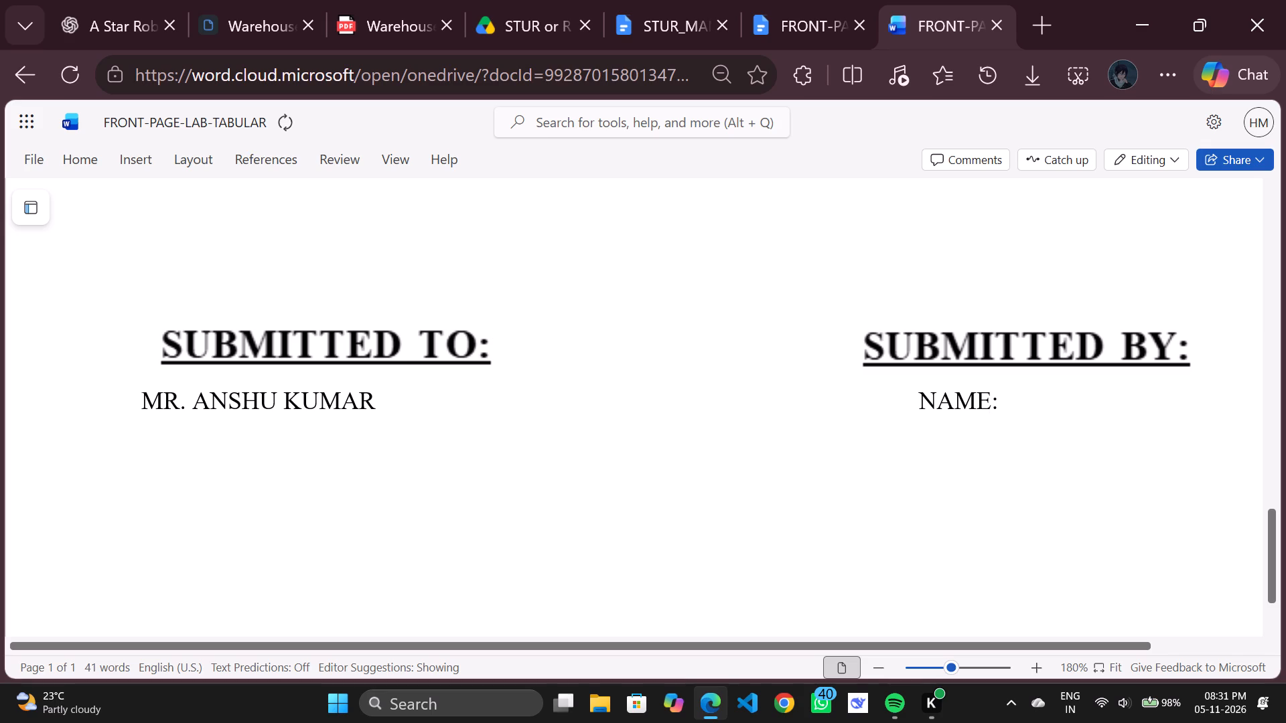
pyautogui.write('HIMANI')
# Add a new line beneath the teacher's name, indented with spaces, for the bracketed designation starting ( ASSISTANT.
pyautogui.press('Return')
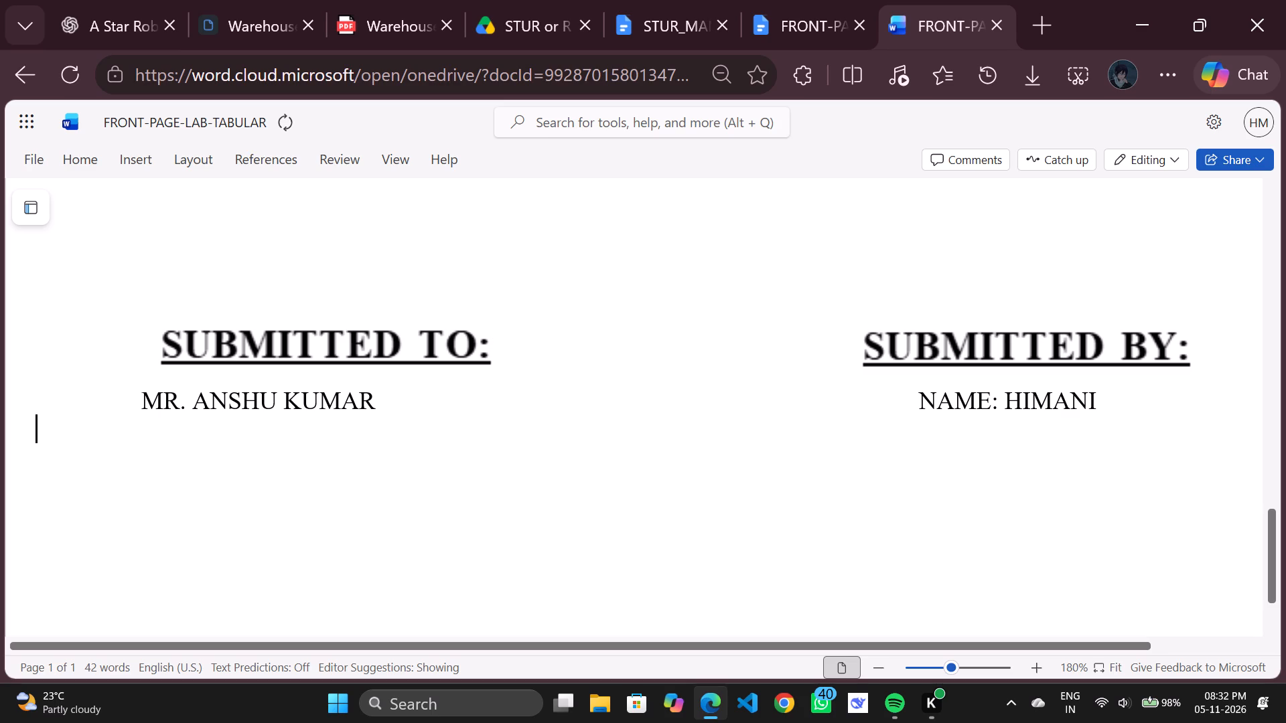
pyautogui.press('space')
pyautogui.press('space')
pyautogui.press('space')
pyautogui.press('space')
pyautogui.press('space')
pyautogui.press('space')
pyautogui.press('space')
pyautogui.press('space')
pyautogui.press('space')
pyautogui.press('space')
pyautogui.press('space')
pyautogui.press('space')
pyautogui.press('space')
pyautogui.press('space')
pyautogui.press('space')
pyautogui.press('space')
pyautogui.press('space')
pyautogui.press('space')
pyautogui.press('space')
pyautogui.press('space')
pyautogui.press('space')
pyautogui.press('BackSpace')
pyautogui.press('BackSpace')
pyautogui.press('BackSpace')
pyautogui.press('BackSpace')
# Add the designation "( ASSISTANT PROFESSOR)" on the line below the teacher's name.
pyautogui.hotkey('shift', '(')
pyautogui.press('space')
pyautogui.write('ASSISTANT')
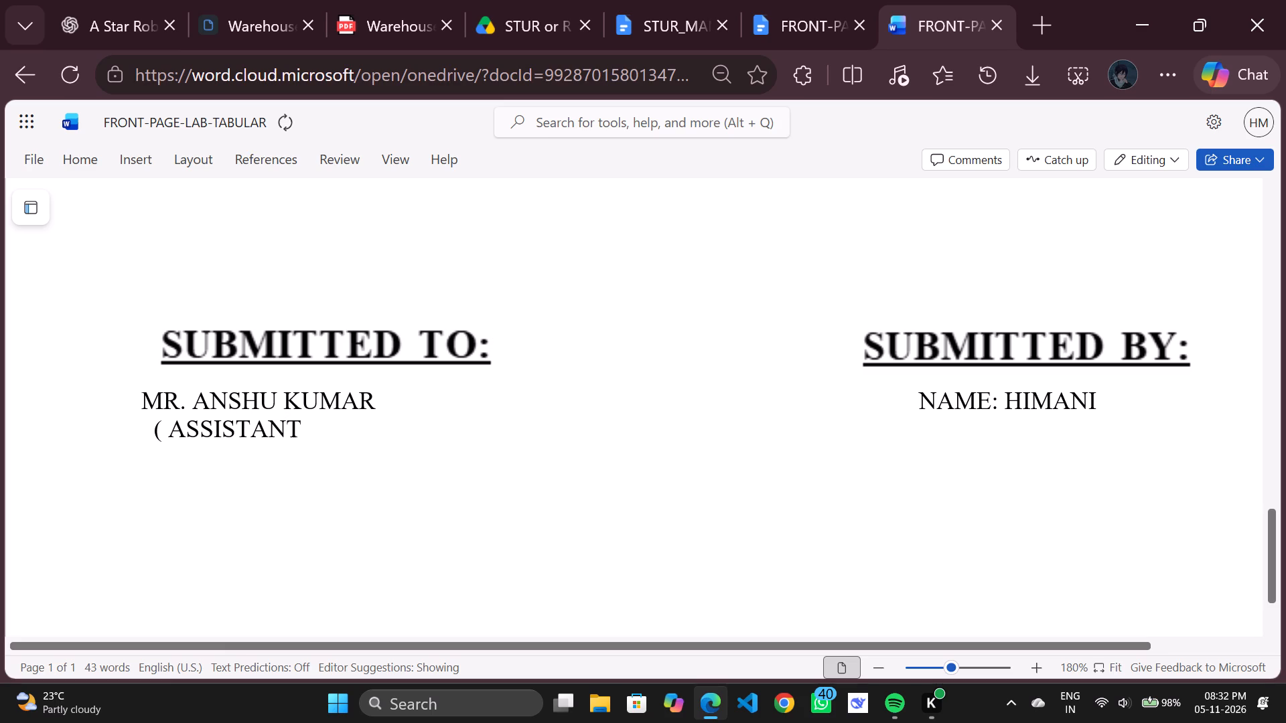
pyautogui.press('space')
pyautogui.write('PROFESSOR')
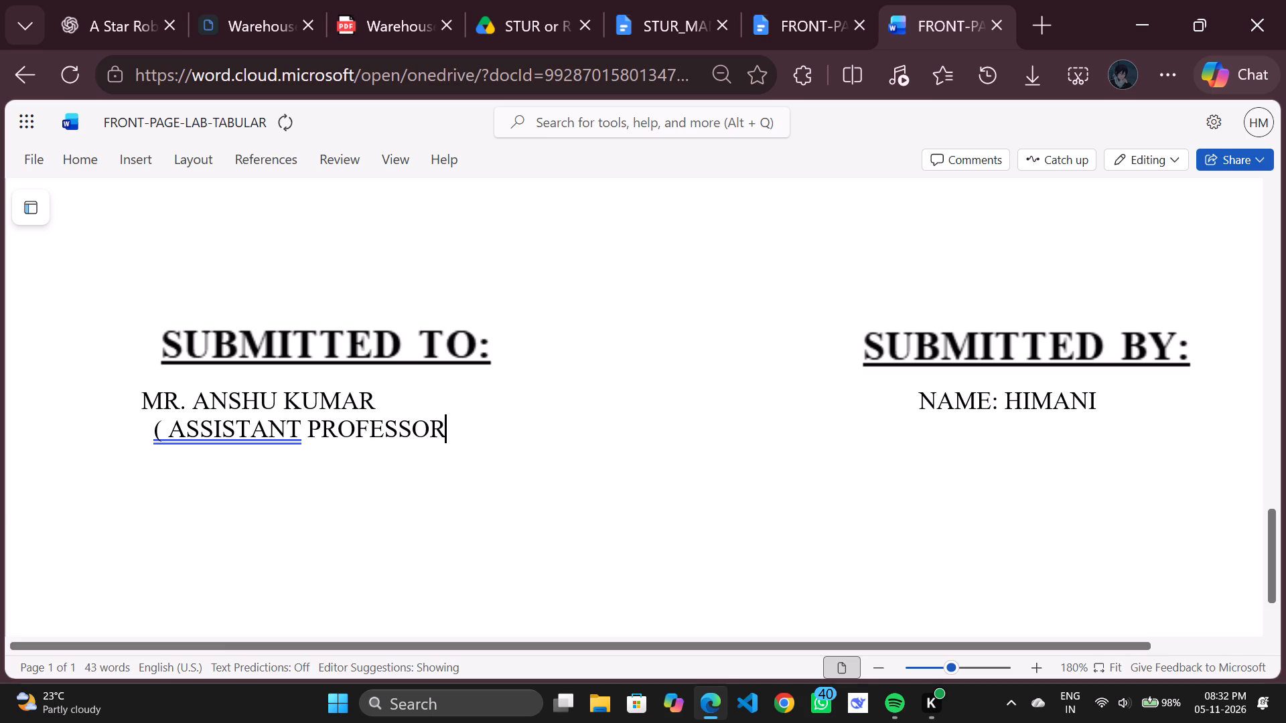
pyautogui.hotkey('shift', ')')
# Add "ROLL NO.:" with the student's roll number below the NAME line, spaced across from the teacher's designation.
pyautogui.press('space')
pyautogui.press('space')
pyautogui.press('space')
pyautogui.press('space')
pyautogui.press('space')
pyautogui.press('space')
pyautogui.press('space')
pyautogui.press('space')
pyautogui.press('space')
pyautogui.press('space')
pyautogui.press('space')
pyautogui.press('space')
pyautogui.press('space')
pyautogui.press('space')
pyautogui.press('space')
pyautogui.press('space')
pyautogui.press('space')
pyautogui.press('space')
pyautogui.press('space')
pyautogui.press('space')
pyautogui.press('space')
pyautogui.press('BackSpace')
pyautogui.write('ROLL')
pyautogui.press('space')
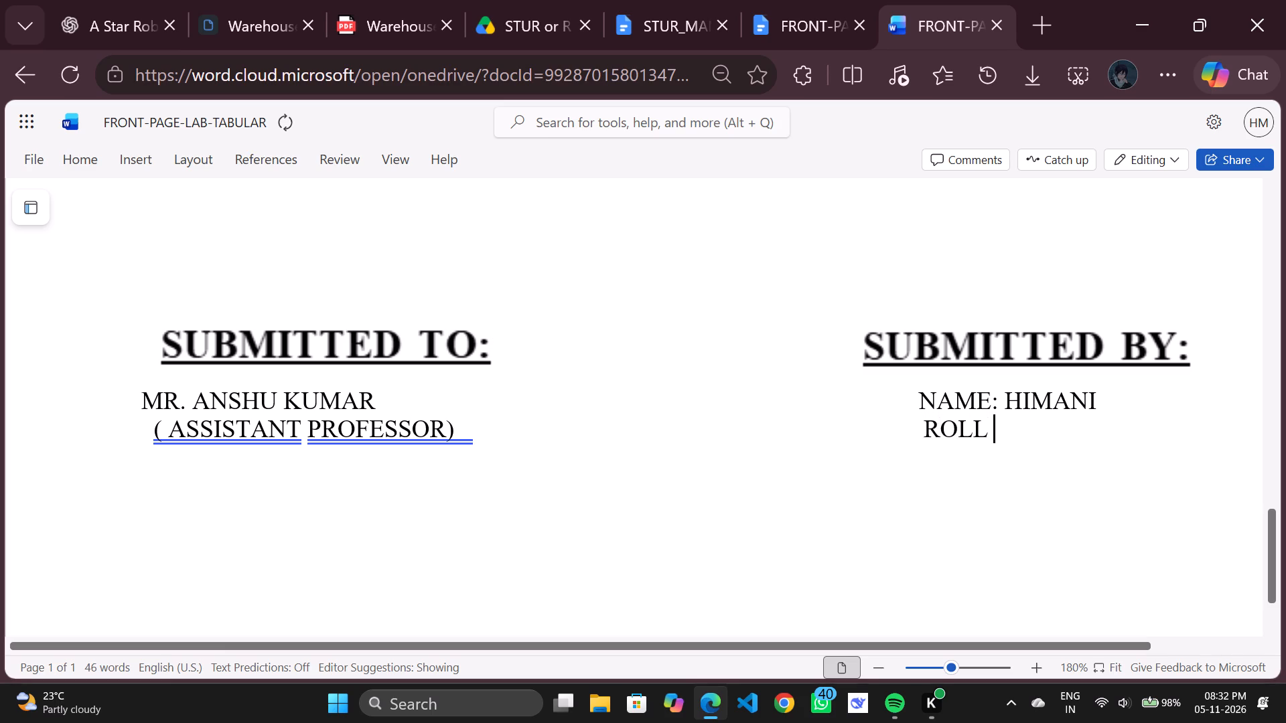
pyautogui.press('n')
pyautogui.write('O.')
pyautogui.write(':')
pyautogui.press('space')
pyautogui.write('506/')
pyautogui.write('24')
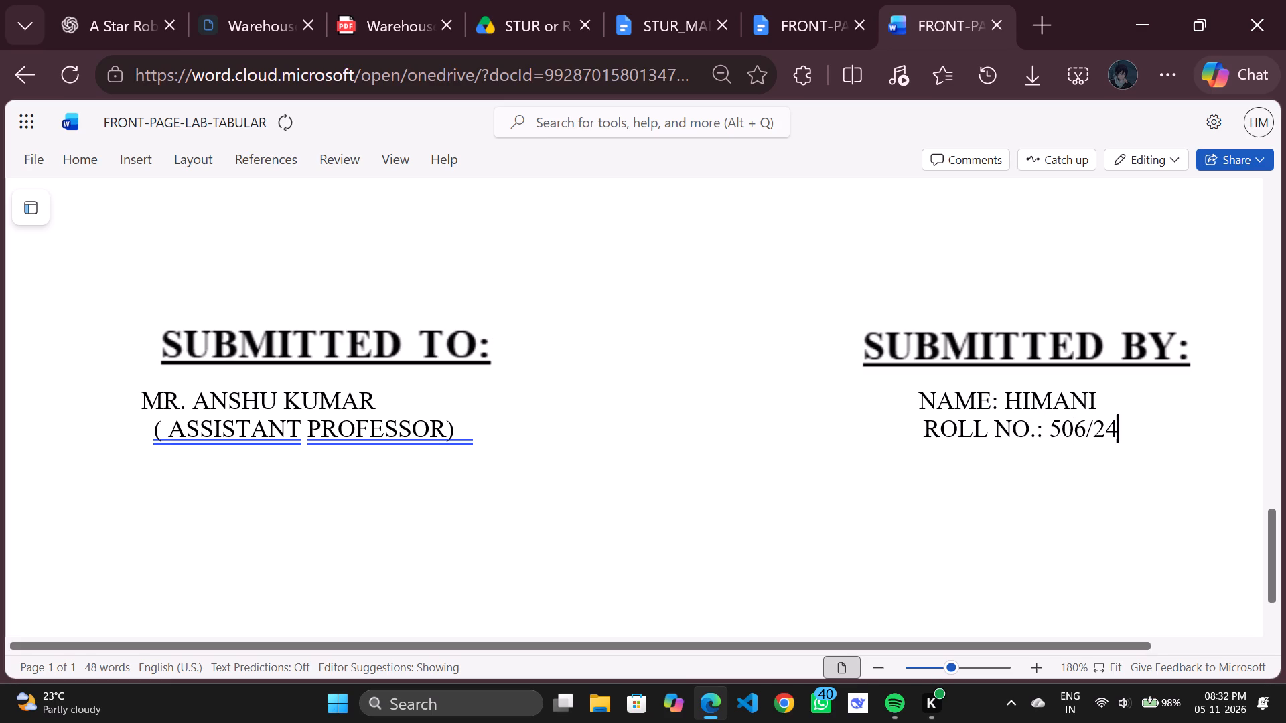
# Add a line with "URN:" and the student's university number below the ROLL NO. line, indented with spaces.
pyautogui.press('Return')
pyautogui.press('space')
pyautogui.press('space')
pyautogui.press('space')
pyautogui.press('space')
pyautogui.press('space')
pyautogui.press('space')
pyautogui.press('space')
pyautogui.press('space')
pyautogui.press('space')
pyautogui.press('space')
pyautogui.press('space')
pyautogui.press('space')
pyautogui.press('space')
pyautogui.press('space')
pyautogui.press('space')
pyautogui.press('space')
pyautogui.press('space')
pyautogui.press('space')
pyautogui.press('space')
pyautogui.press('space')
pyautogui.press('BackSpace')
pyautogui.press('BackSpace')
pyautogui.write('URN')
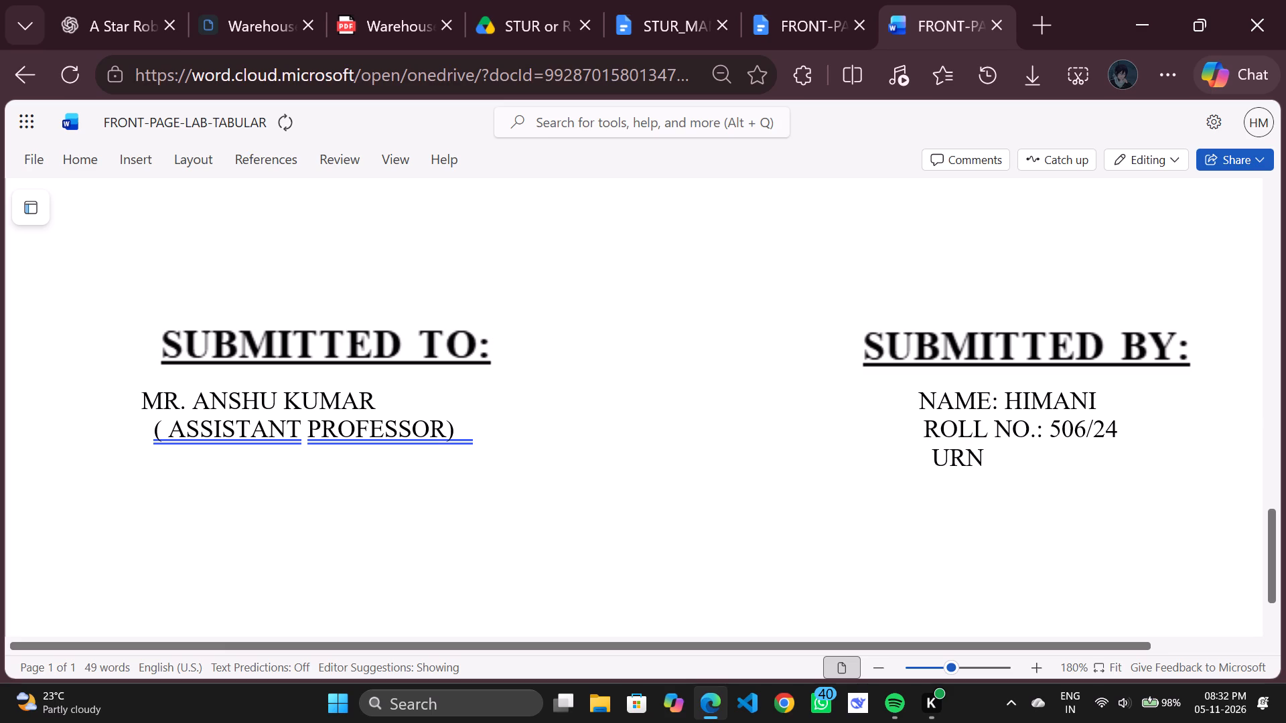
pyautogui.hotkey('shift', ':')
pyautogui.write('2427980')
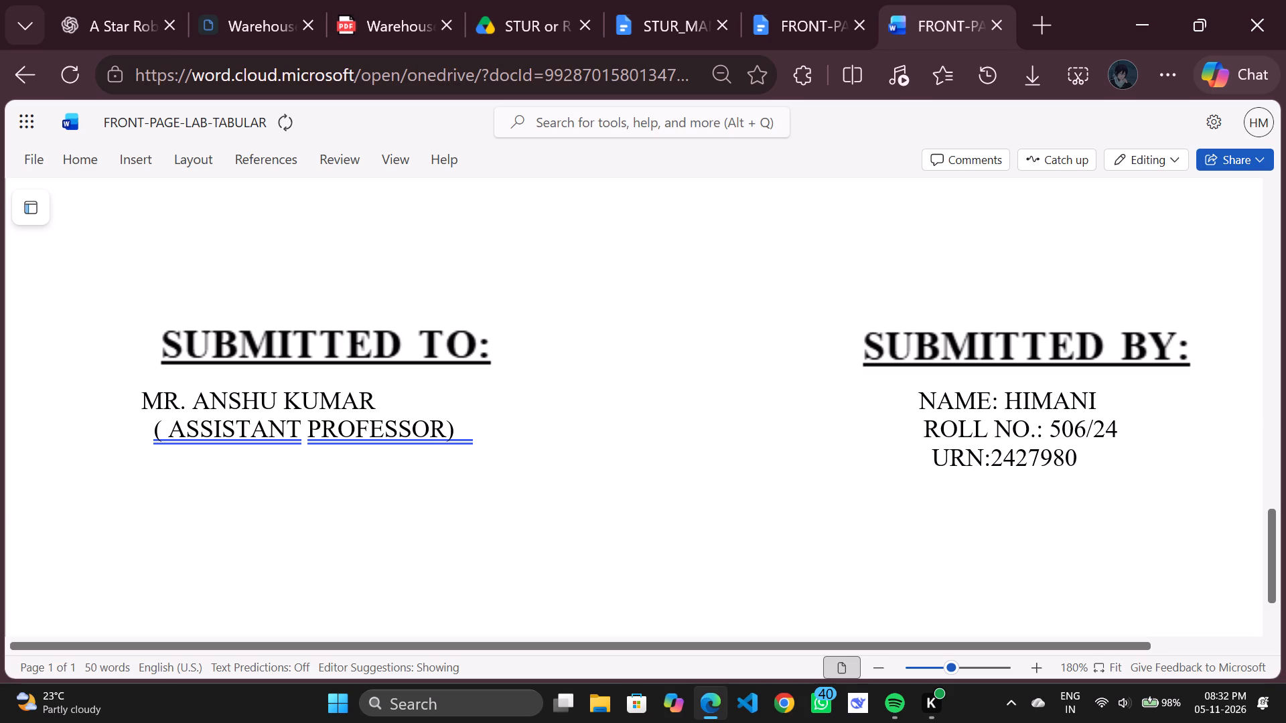
# Remove one space before URN to align it with the ROLL NO. line above.
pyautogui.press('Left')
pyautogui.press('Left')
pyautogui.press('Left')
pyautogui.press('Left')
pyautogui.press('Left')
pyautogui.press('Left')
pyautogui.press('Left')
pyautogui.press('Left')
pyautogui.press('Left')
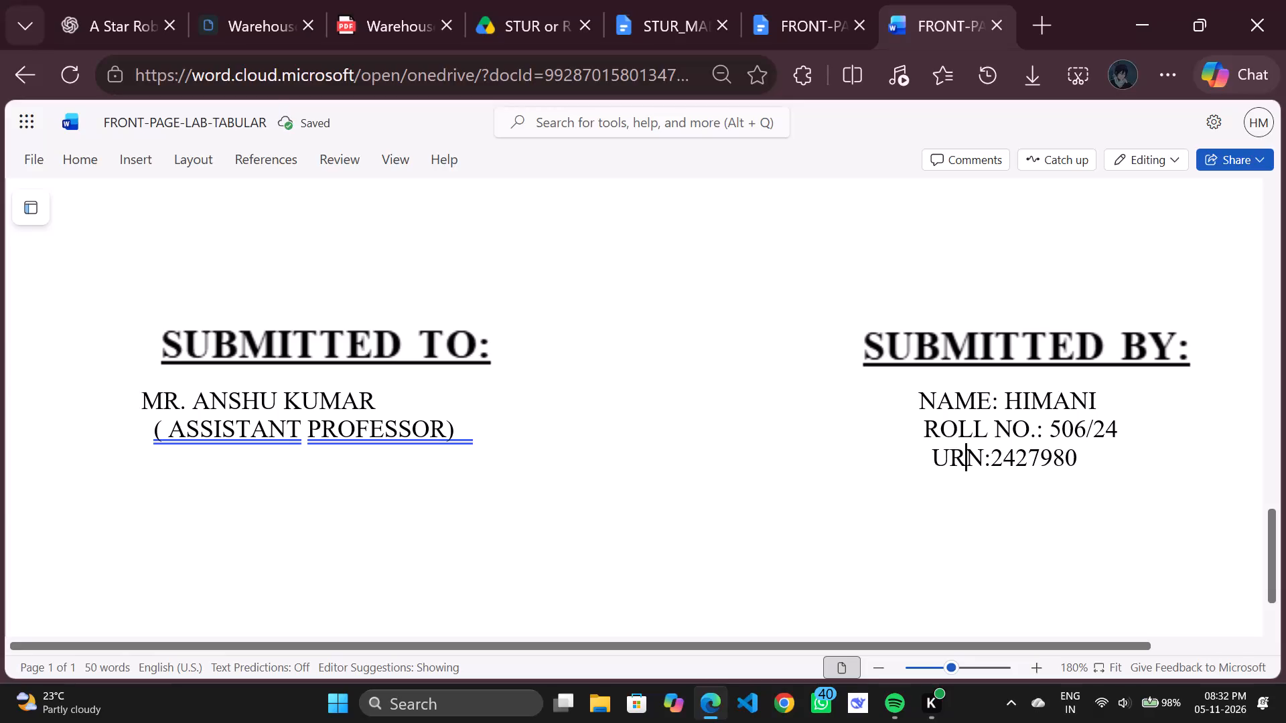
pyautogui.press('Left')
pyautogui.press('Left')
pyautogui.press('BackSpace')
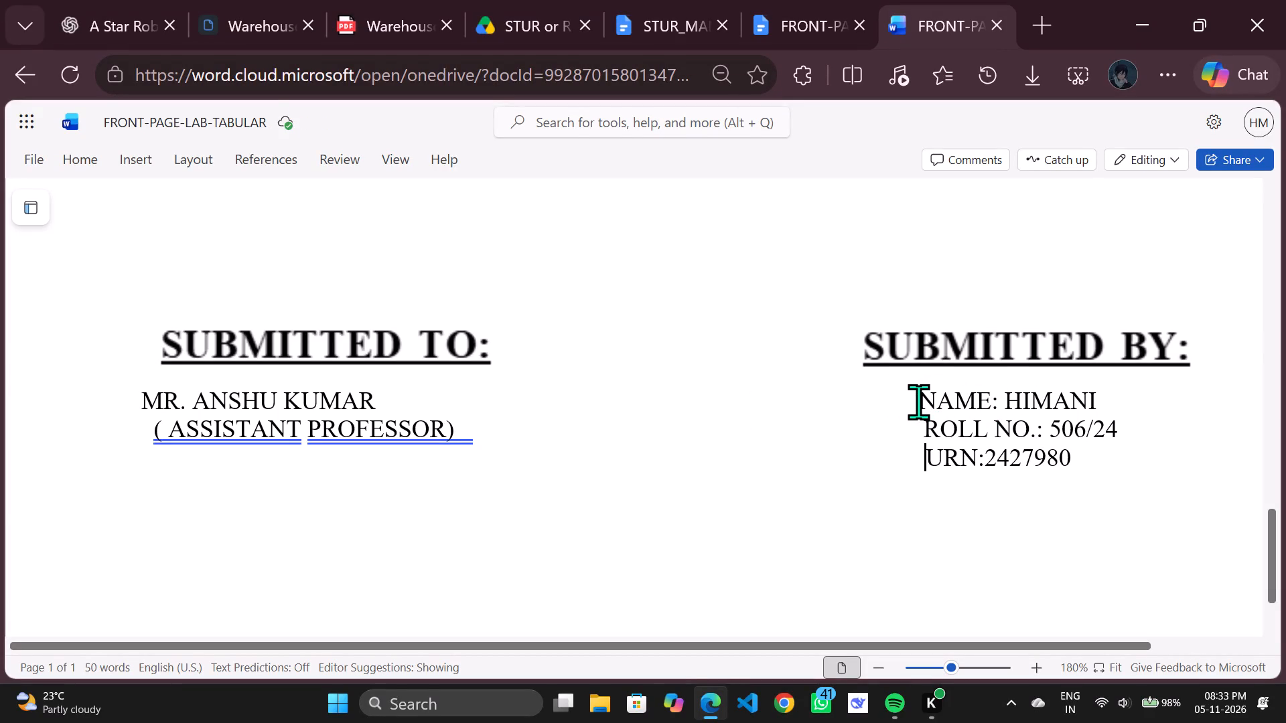
# Make the NAME: label under SUBMITTED BY bold.
pyautogui.moveTo(918, 402); pyautogui.dragTo(996, 397)
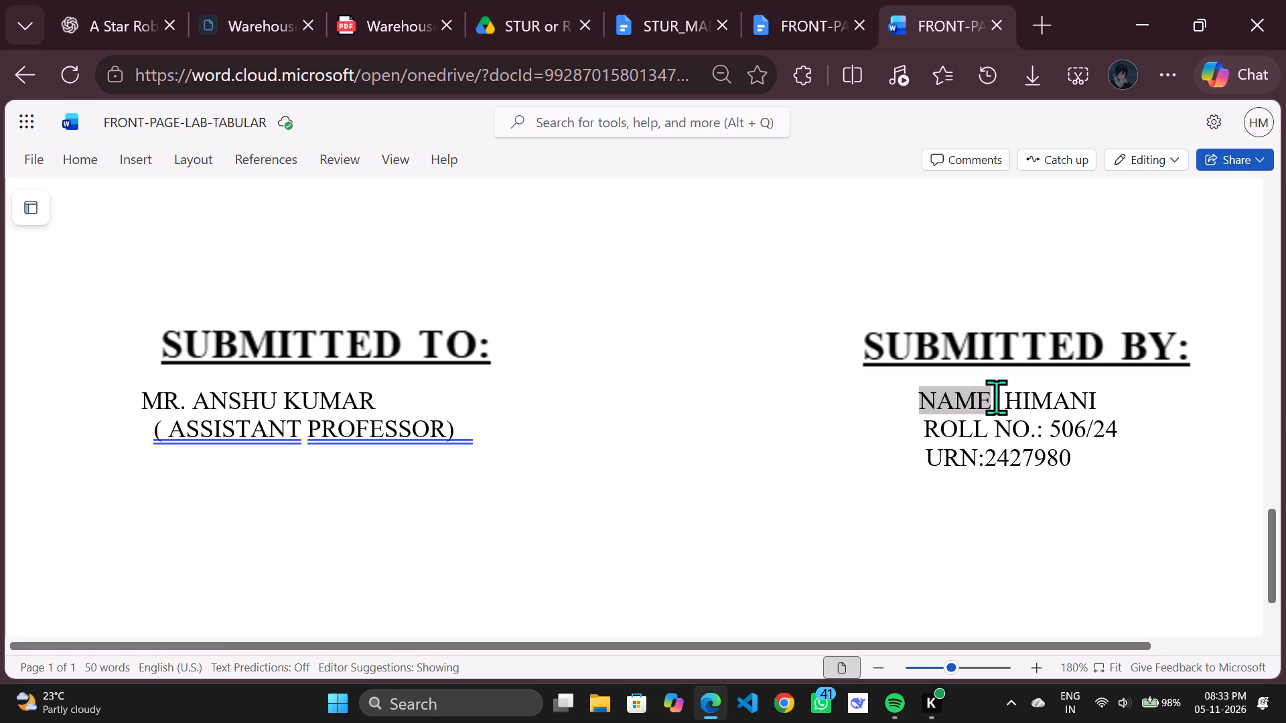
pyautogui.moveTo(996, 397); pyautogui.dragTo(998, 398)
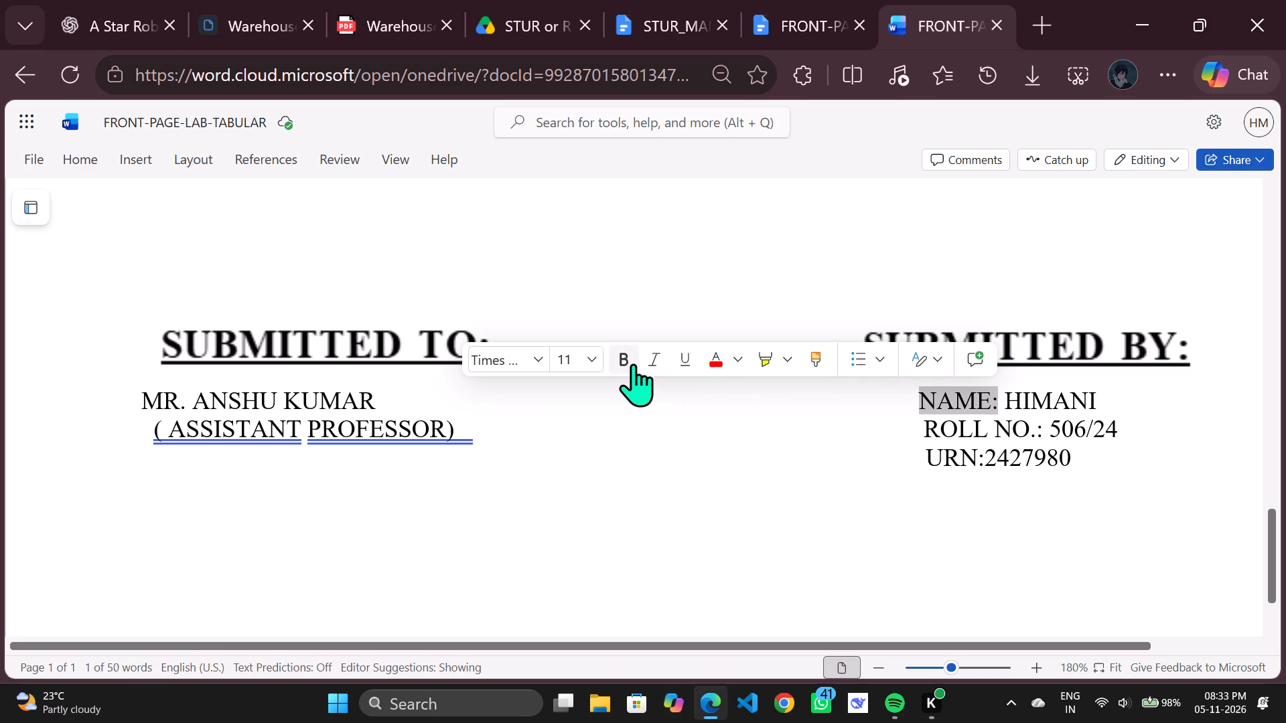
pyautogui.click(631, 361)
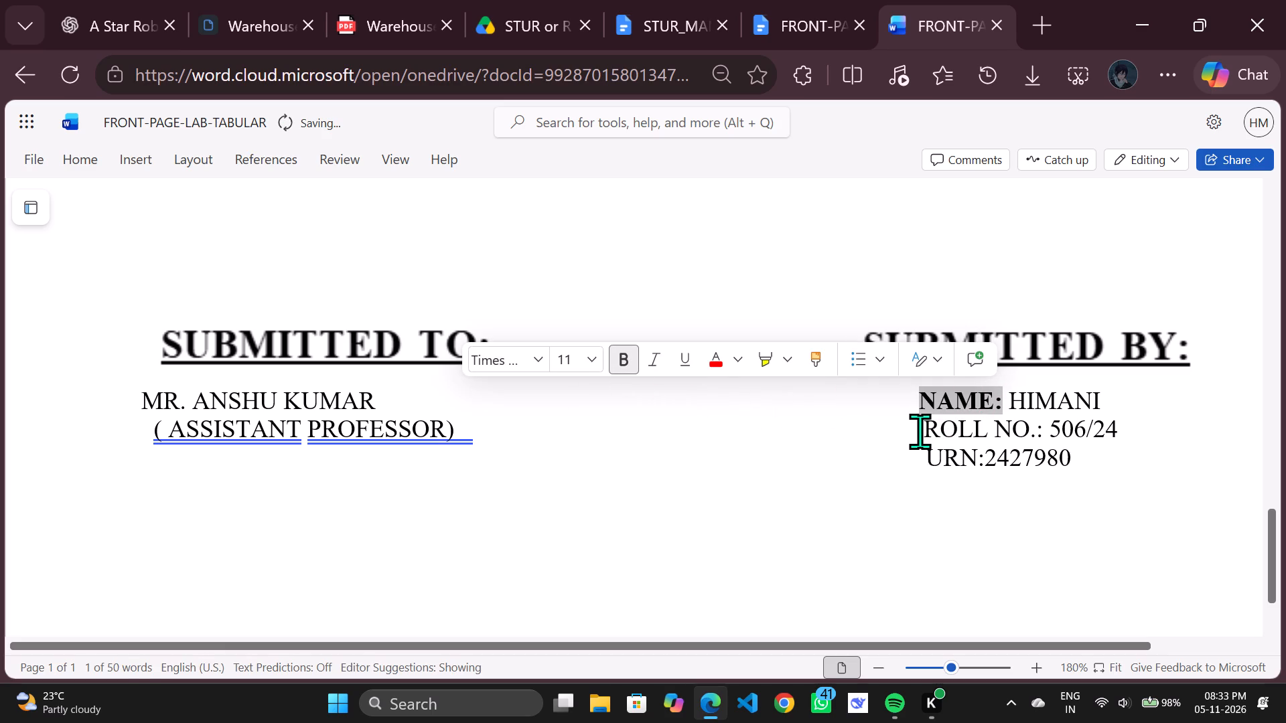
# Make the "ROLL NO." and "URN:" labels under SUBMITTED BY bold, leaving the numbers after them in regular weight.
pyautogui.moveTo(920, 431); pyautogui.dragTo(1032, 428)
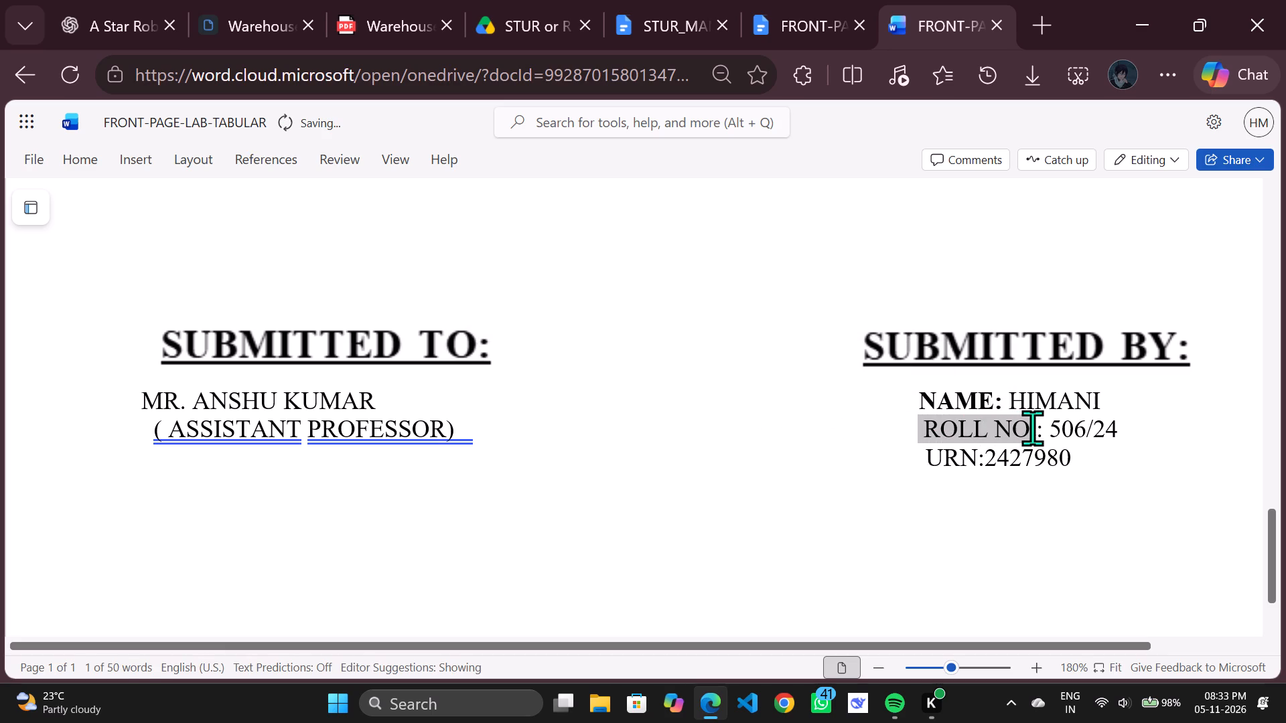
pyautogui.moveTo(1032, 428); pyautogui.dragTo(1035, 428)
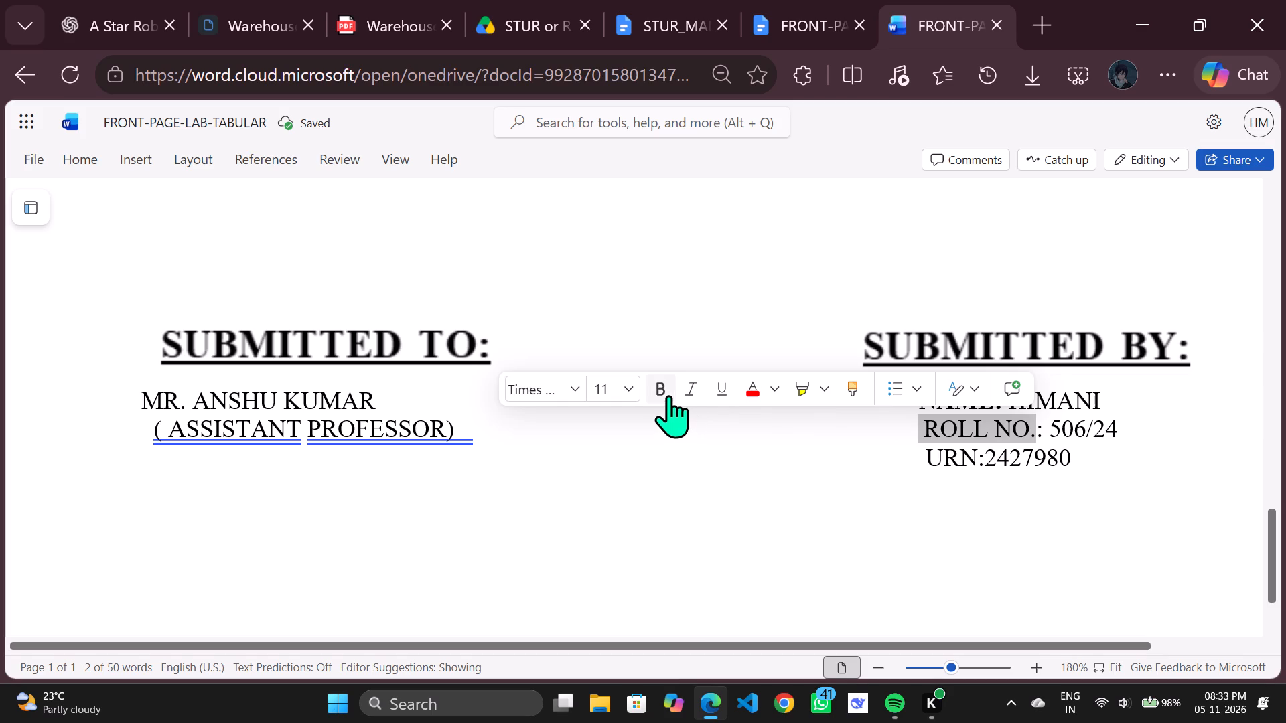
pyautogui.click(668, 395)
pyautogui.moveTo(927, 464); pyautogui.dragTo(980, 457)
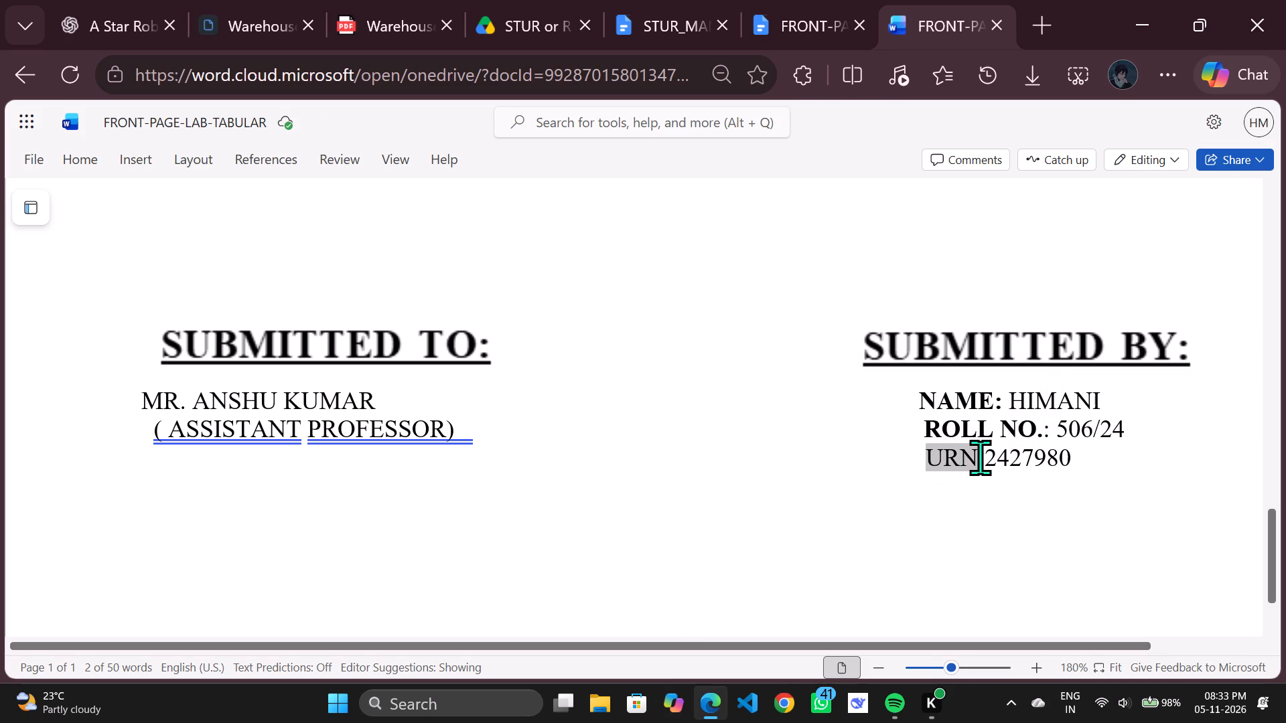
pyautogui.moveTo(980, 457); pyautogui.dragTo(983, 457)
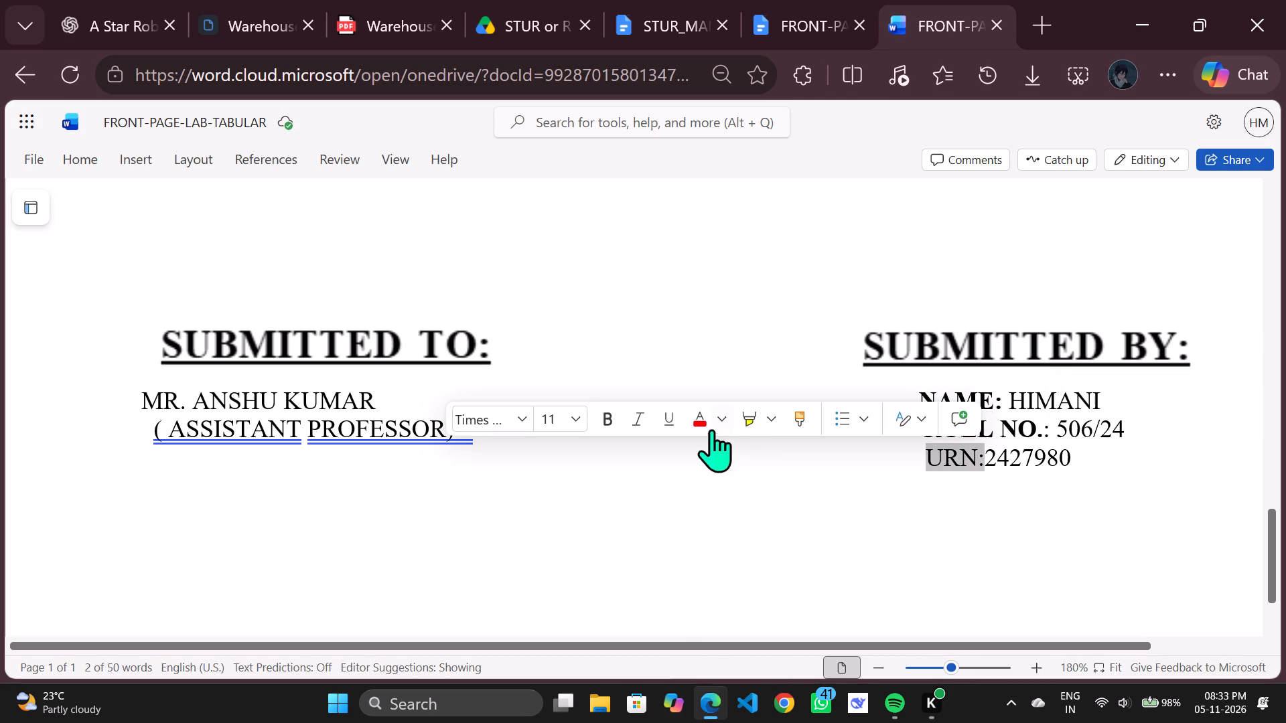
pyautogui.click(615, 420)
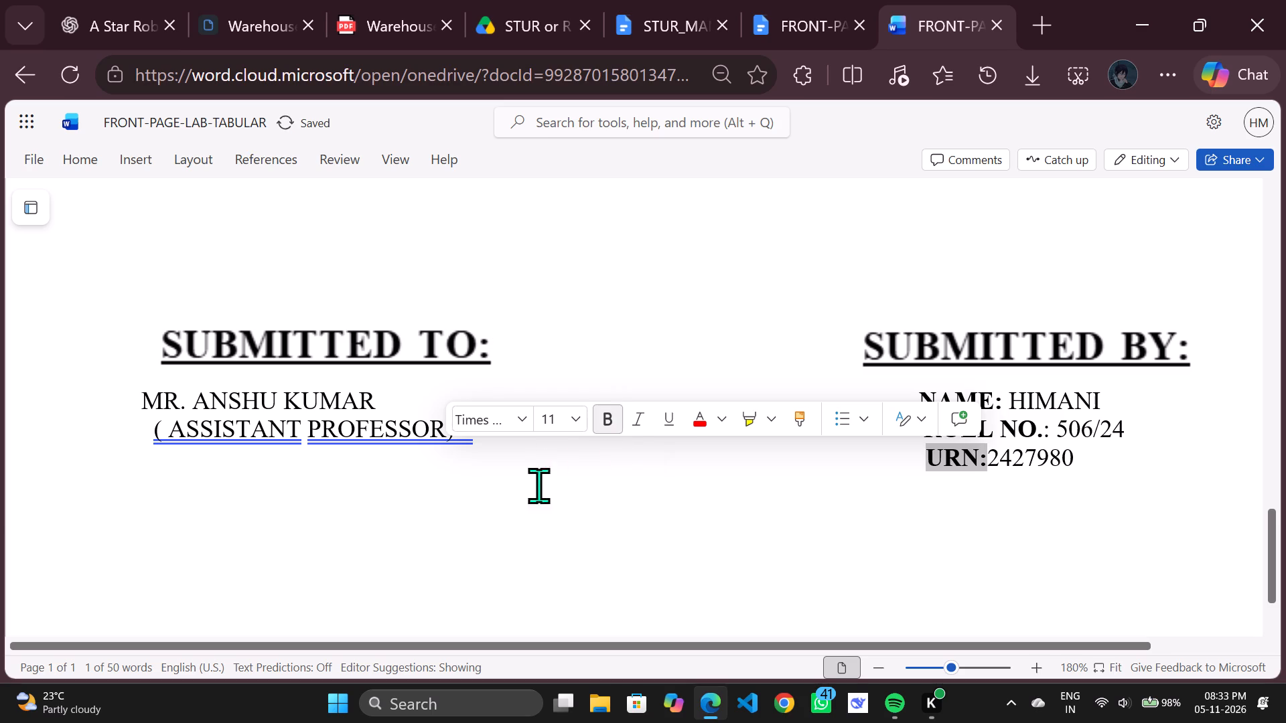
pyautogui.click(520, 525)
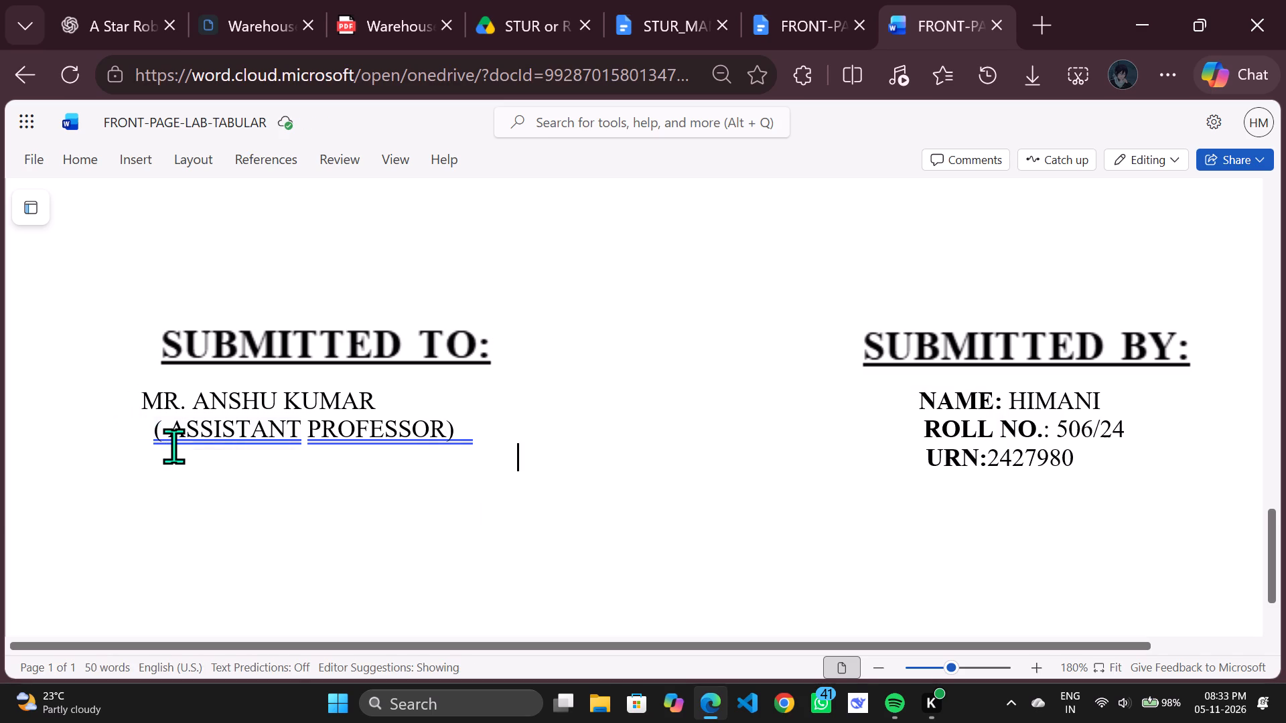
# Remove one space before "( ASSISTANT PROFESSOR)" under SUBMITTED TO.
pyautogui.click(147, 432)
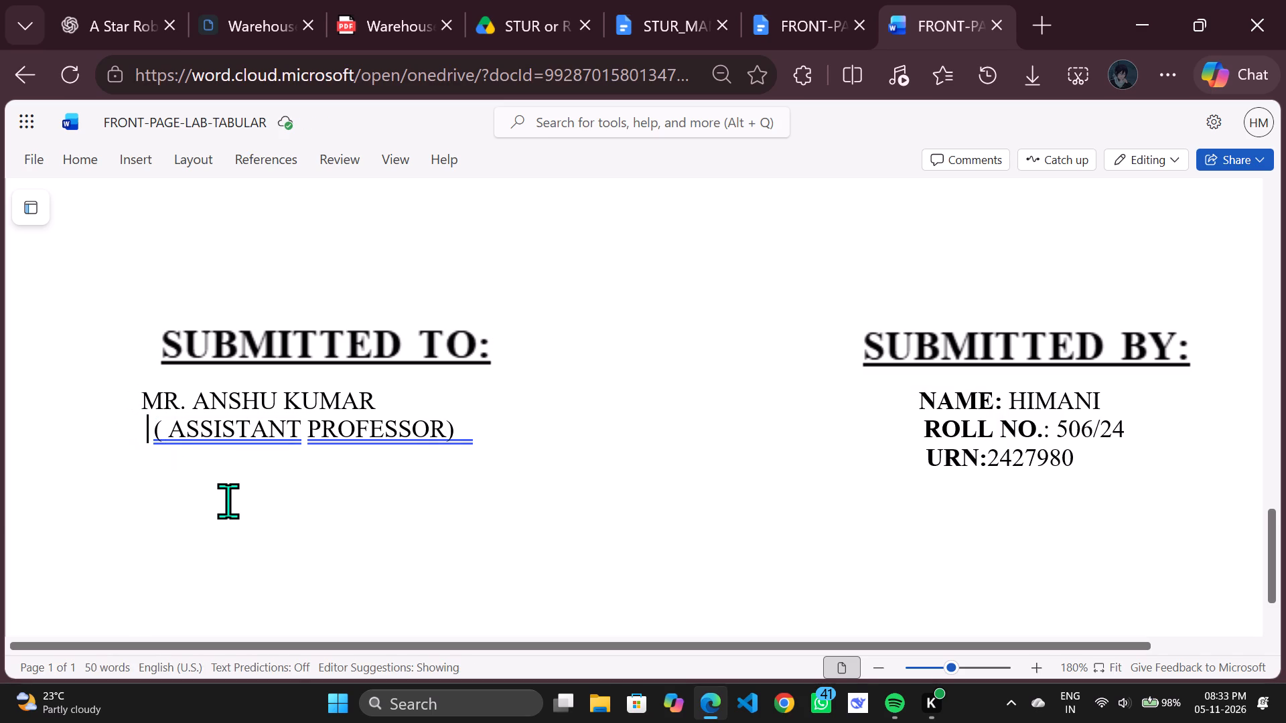
pyautogui.press('BackSpace')
# Replace "BIG DATA ANALYTICS" in the table's COURSE row with "STATISTICAL COMPUTING TECHNIQUES USING R", keeping LAB at the end.
pyautogui.scroll(5, 228, 501)
pyautogui.scroll(-1, 228, 501)
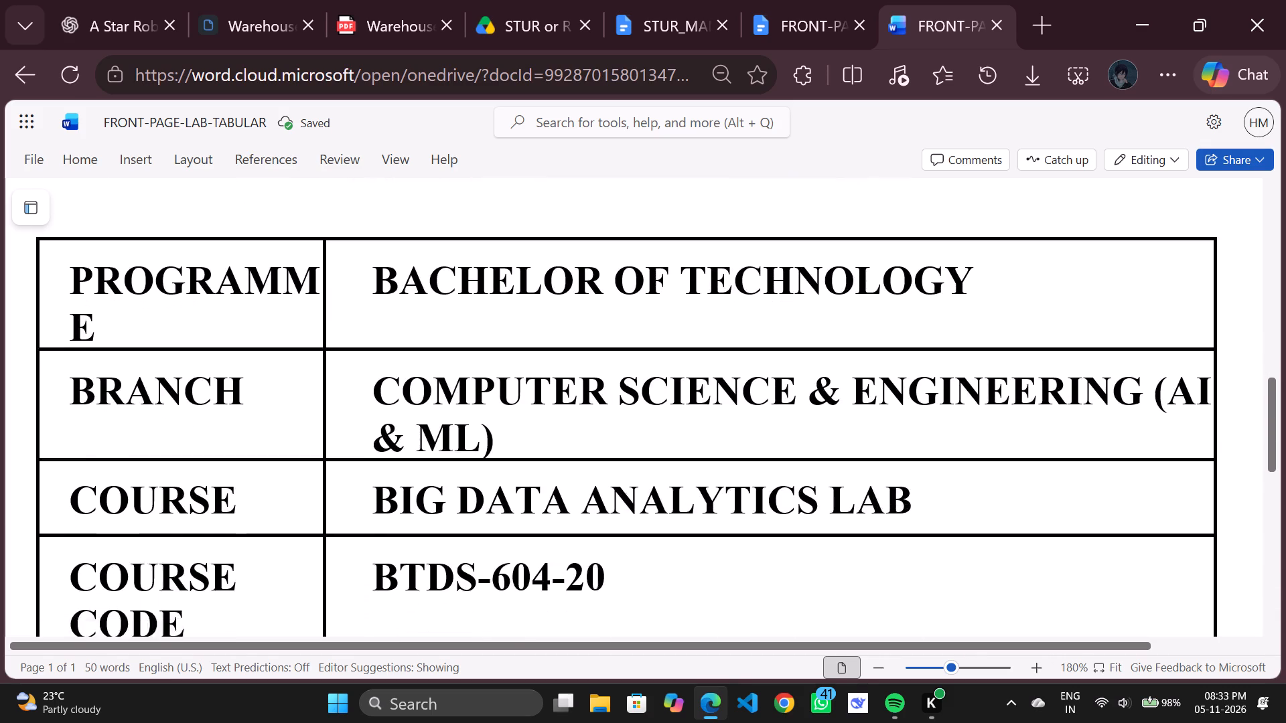
pyautogui.scroll(-1, 228, 501)
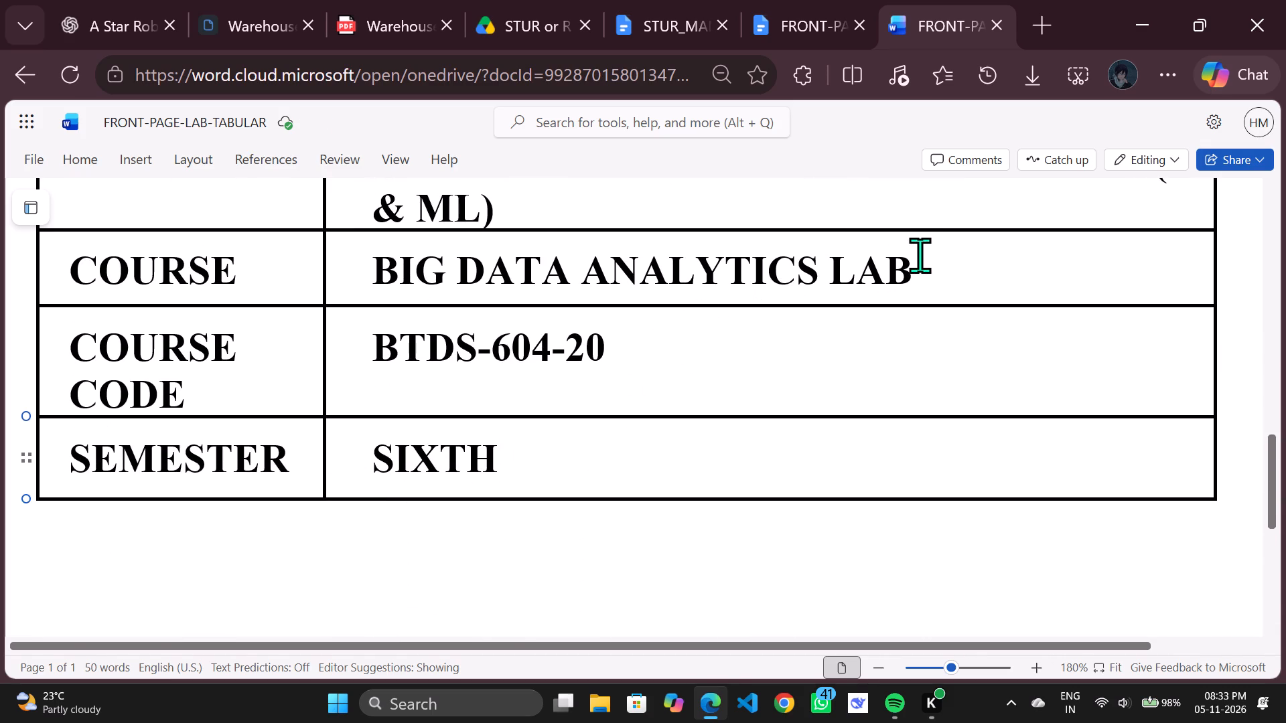
pyautogui.click(922, 266)
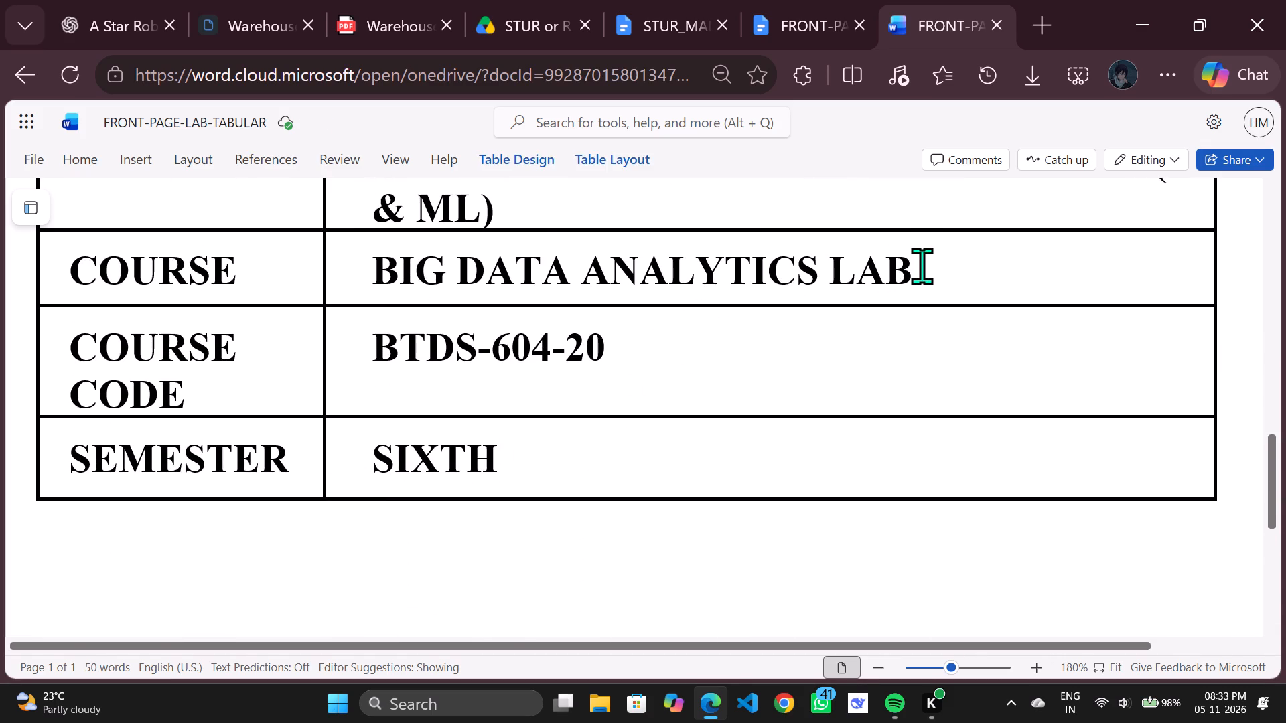
pyautogui.press('Left')
pyautogui.press('Left')
pyautogui.press('Left')
pyautogui.press('BackSpace')
pyautogui.press('BackSpace')
pyautogui.press('BackSpace')
pyautogui.press('BackSpace')
pyautogui.press('BackSpace')
pyautogui.press('BackSpace')
pyautogui.press('BackSpace')
pyautogui.press('BackSpace')
pyautogui.press('BackSpace')
pyautogui.press('BackSpace')
pyautogui.press('BackSpace')
pyautogui.press('BackSpace')
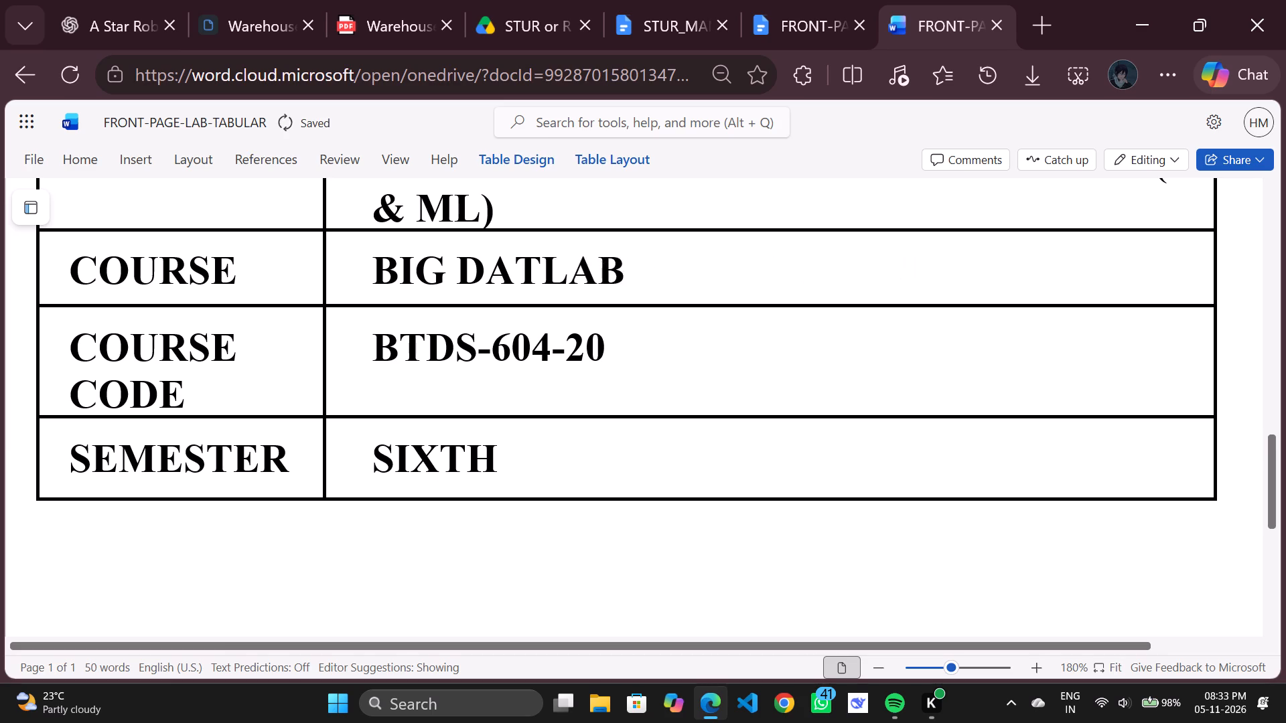
pyautogui.press('BackSpace')
pyautogui.press('BackSpace')
pyautogui.press('BackSpace')
pyautogui.press('BackSpace')
pyautogui.press('BackSpace')
pyautogui.press('BackSpace')
pyautogui.press('BackSpace')
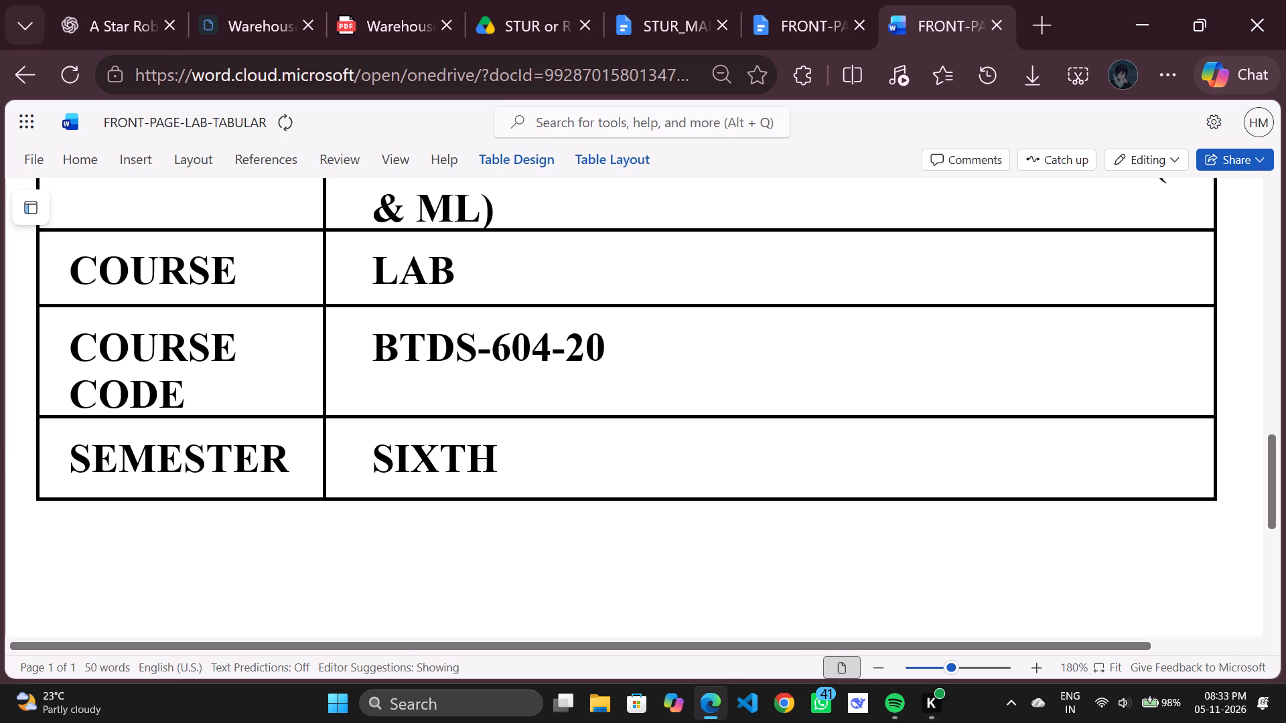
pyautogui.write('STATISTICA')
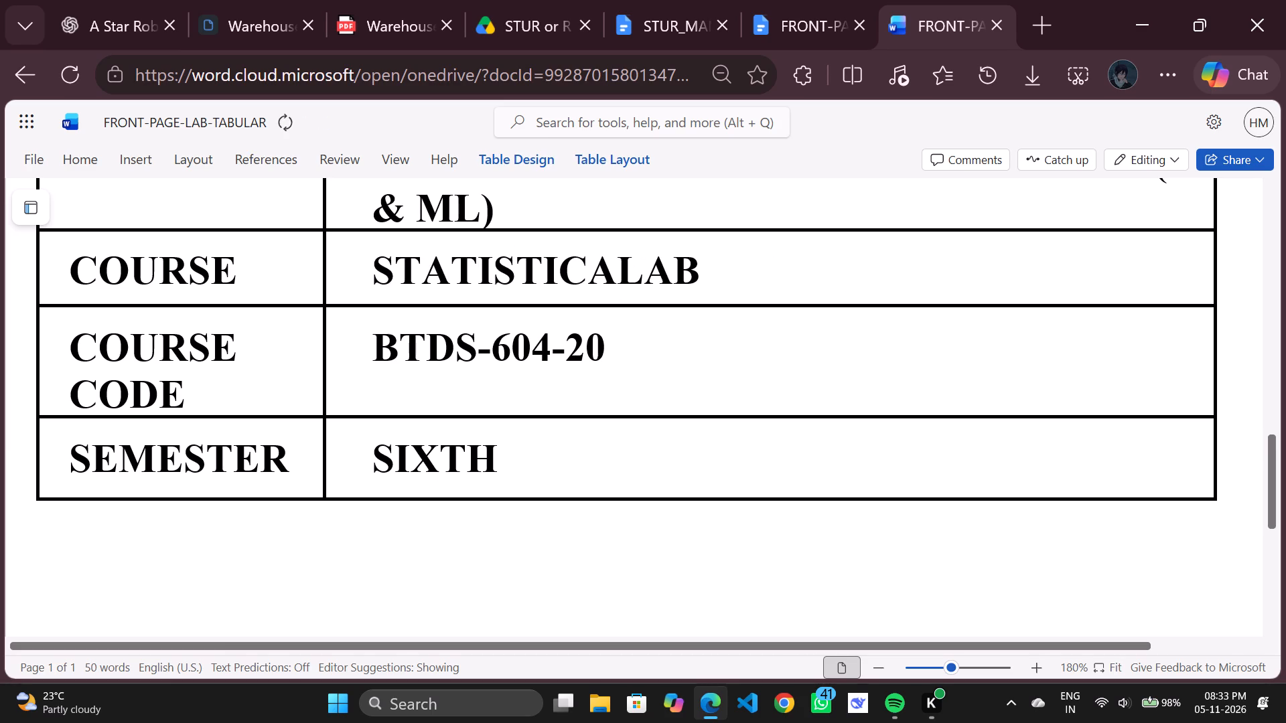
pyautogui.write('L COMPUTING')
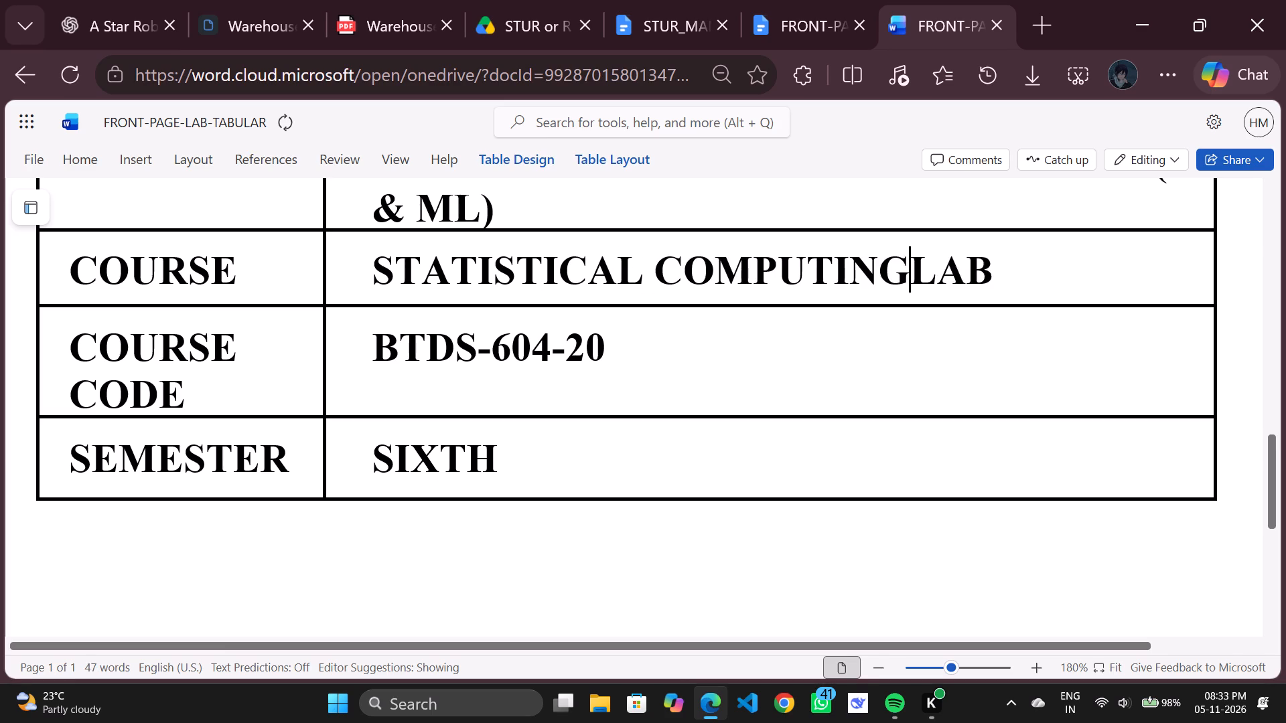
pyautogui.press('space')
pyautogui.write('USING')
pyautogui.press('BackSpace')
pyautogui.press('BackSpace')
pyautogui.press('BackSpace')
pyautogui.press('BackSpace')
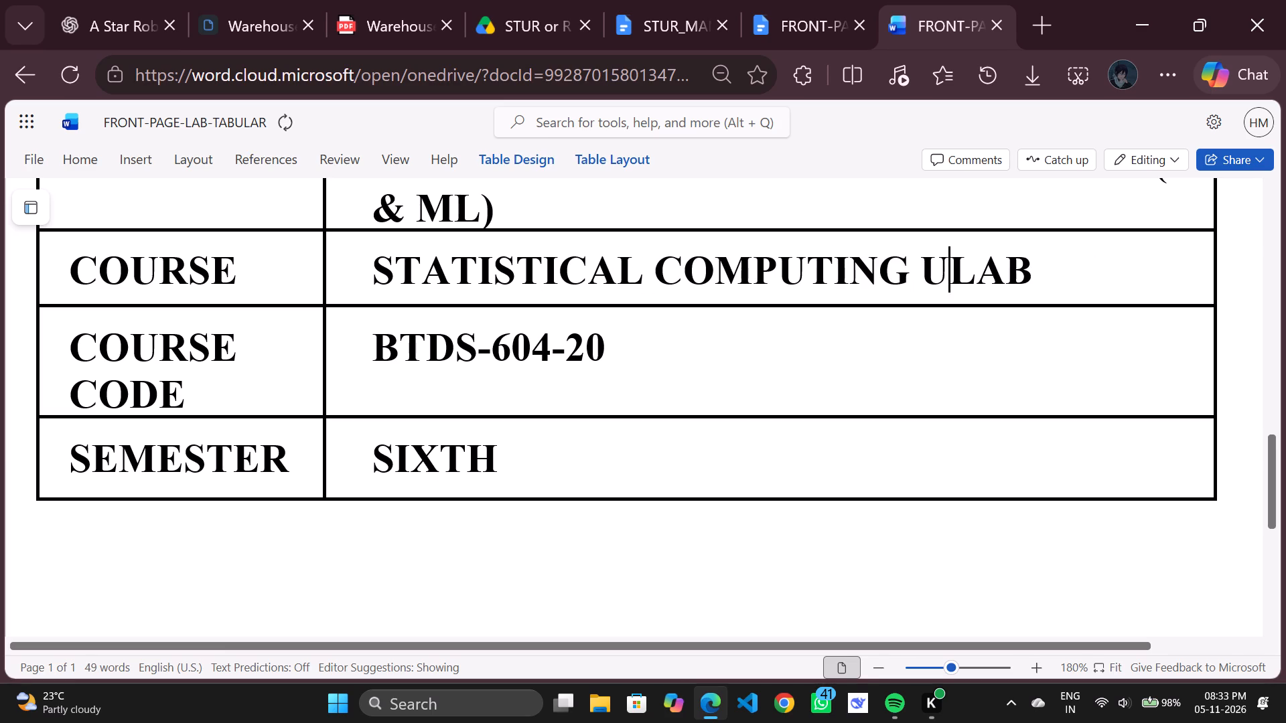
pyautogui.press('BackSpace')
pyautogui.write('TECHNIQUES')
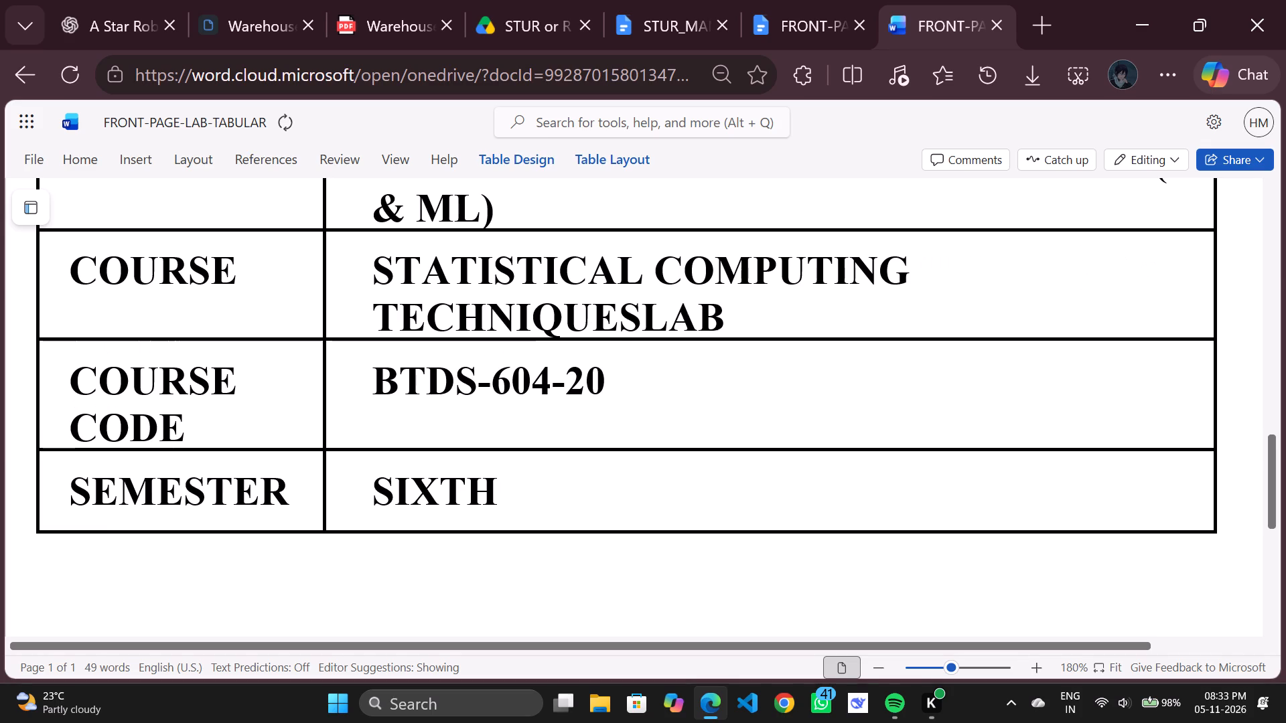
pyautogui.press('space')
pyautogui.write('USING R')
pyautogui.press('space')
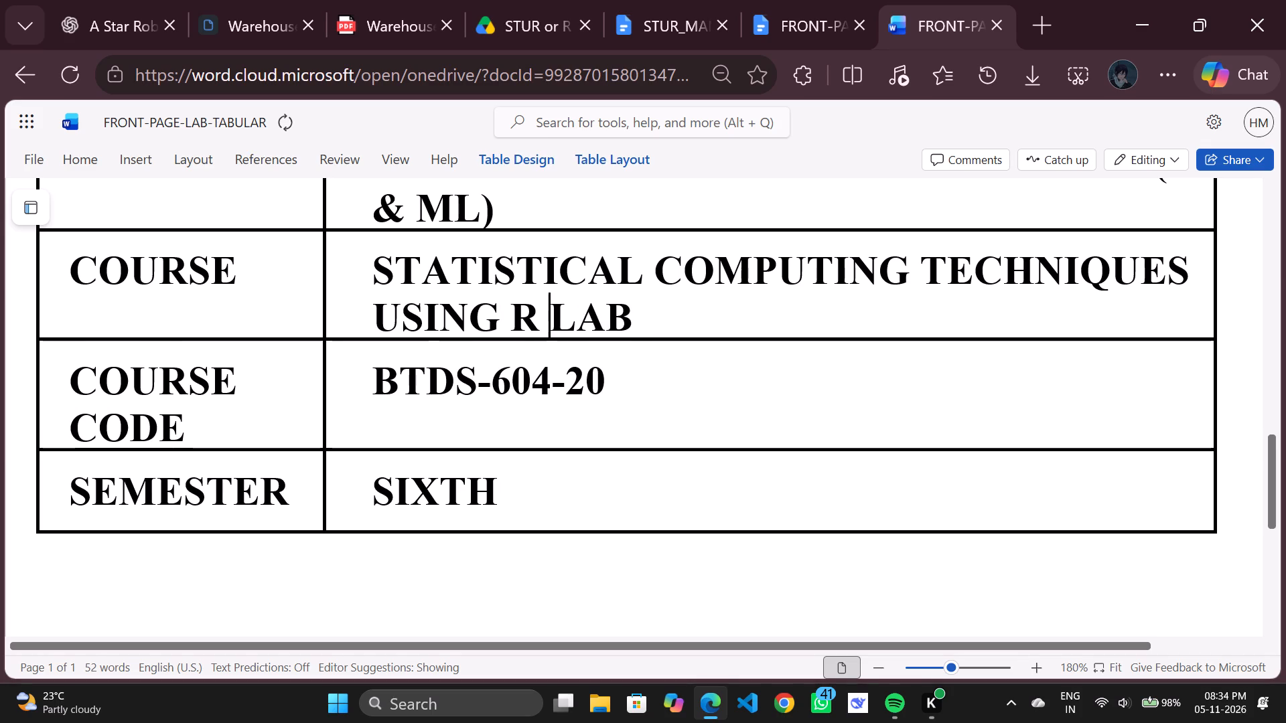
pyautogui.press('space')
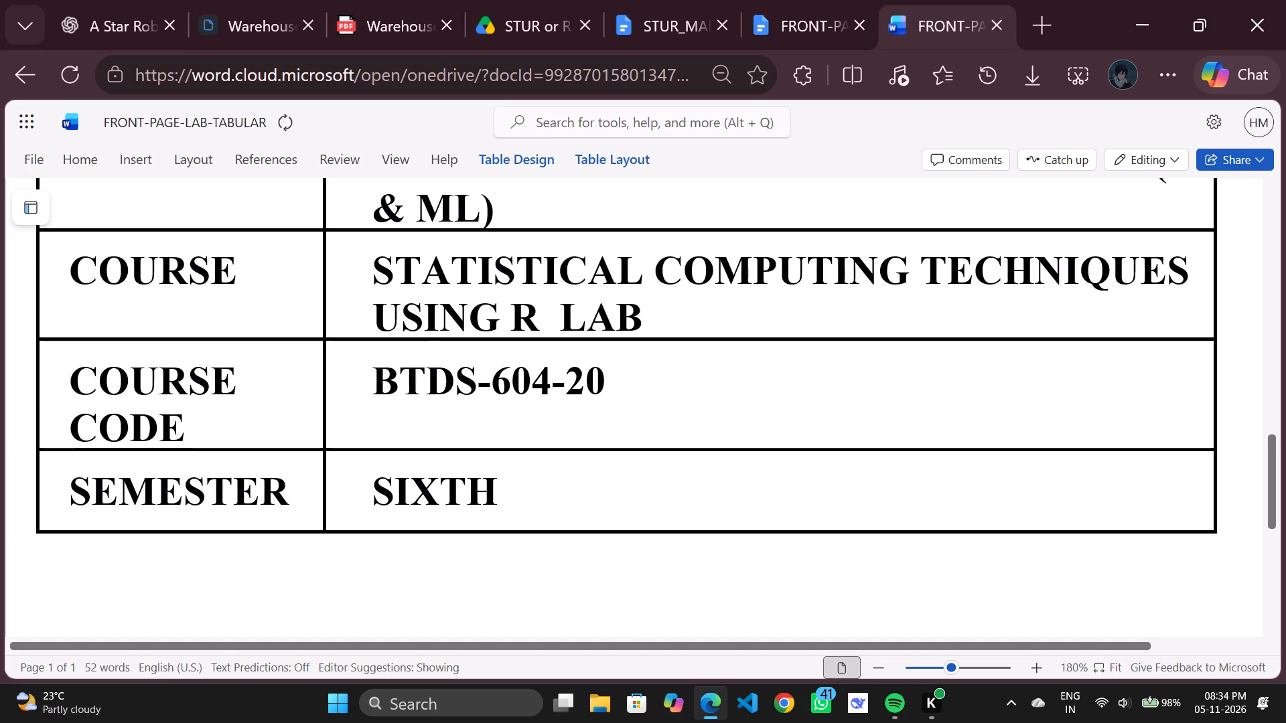
# Change the COURSE CODE row to BTES-502-20, checking the code against the header of the STUR manual document.
pyautogui.scroll(-1, 922, 266)
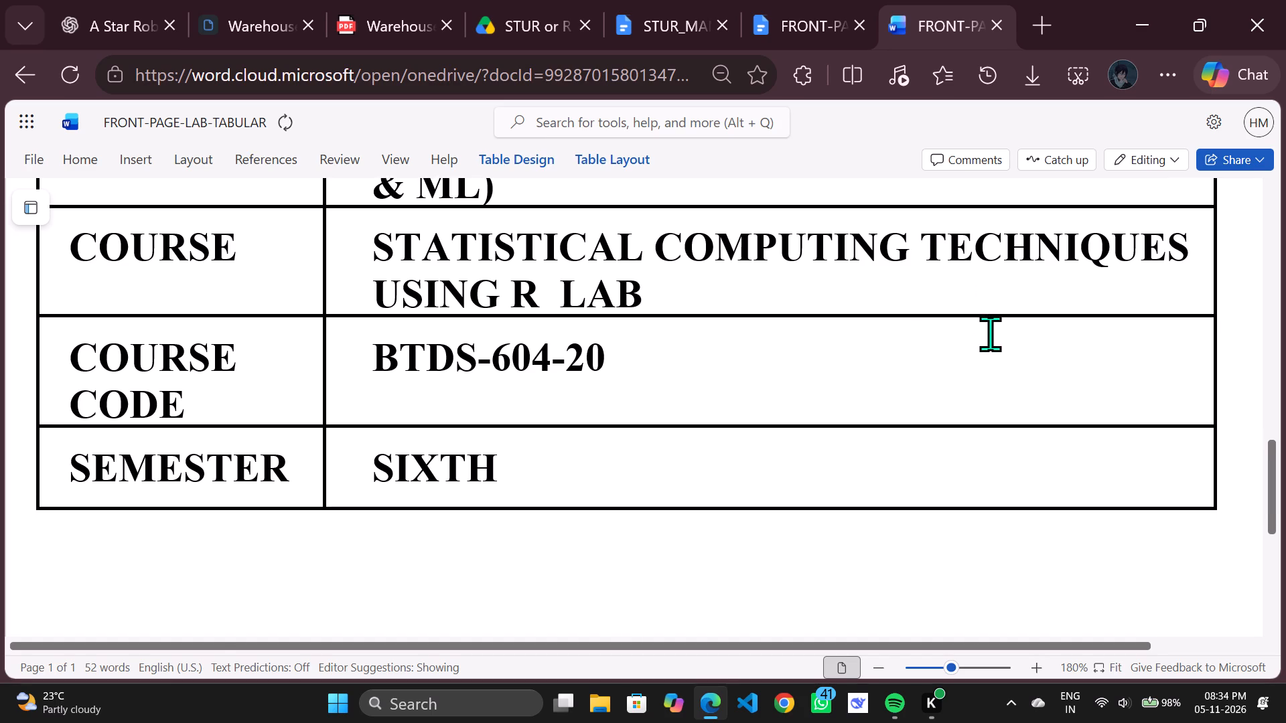
pyautogui.click(887, 358)
pyautogui.press('BackSpace')
pyautogui.press('BackSpace')
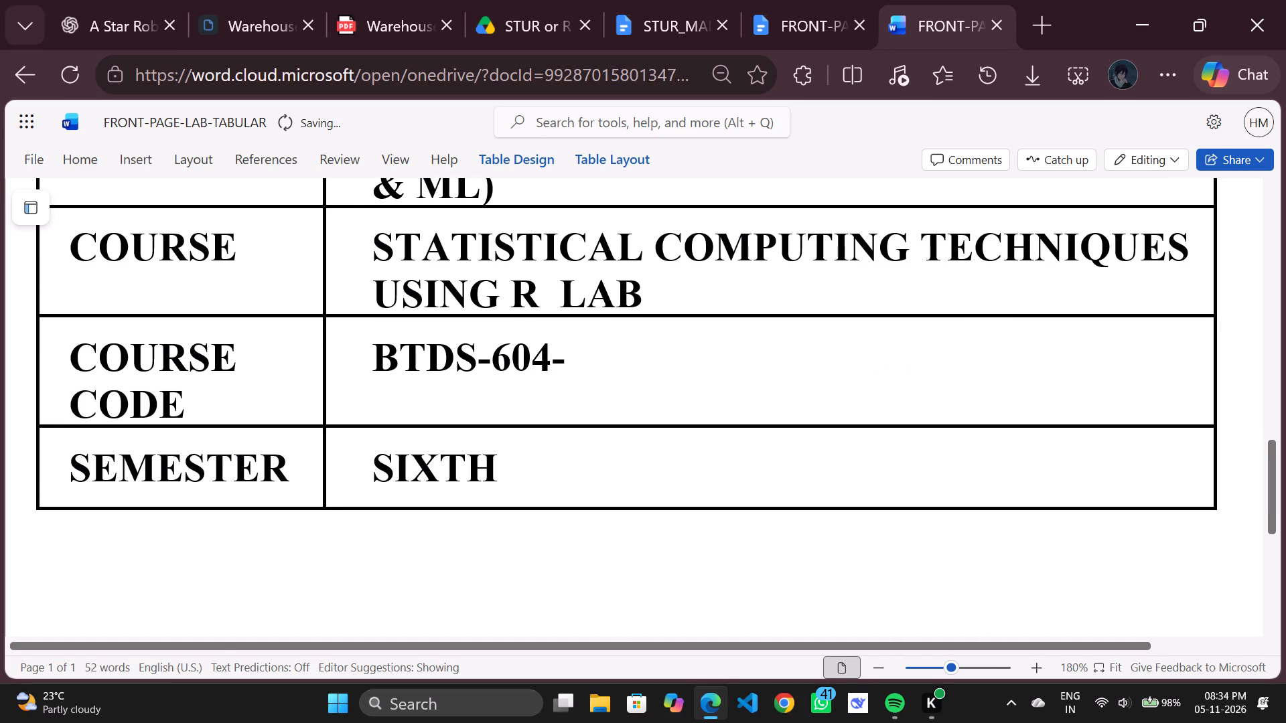
pyautogui.press('BackSpace')
pyautogui.press('BackSpace')
pyautogui.press('BackSpace')
pyautogui.press('BackSpace')
pyautogui.press('BackSpace')
pyautogui.press('BackSpace')
pyautogui.press('BackSpace')
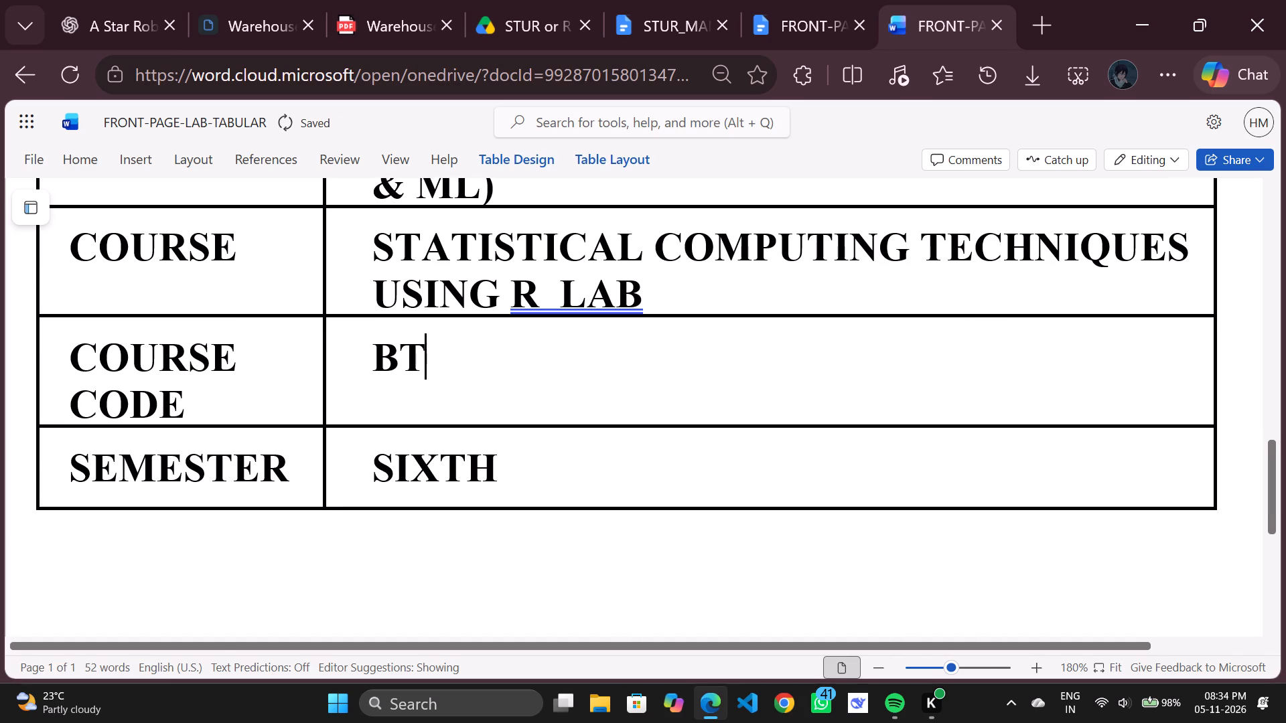
pyautogui.click(687, 28)
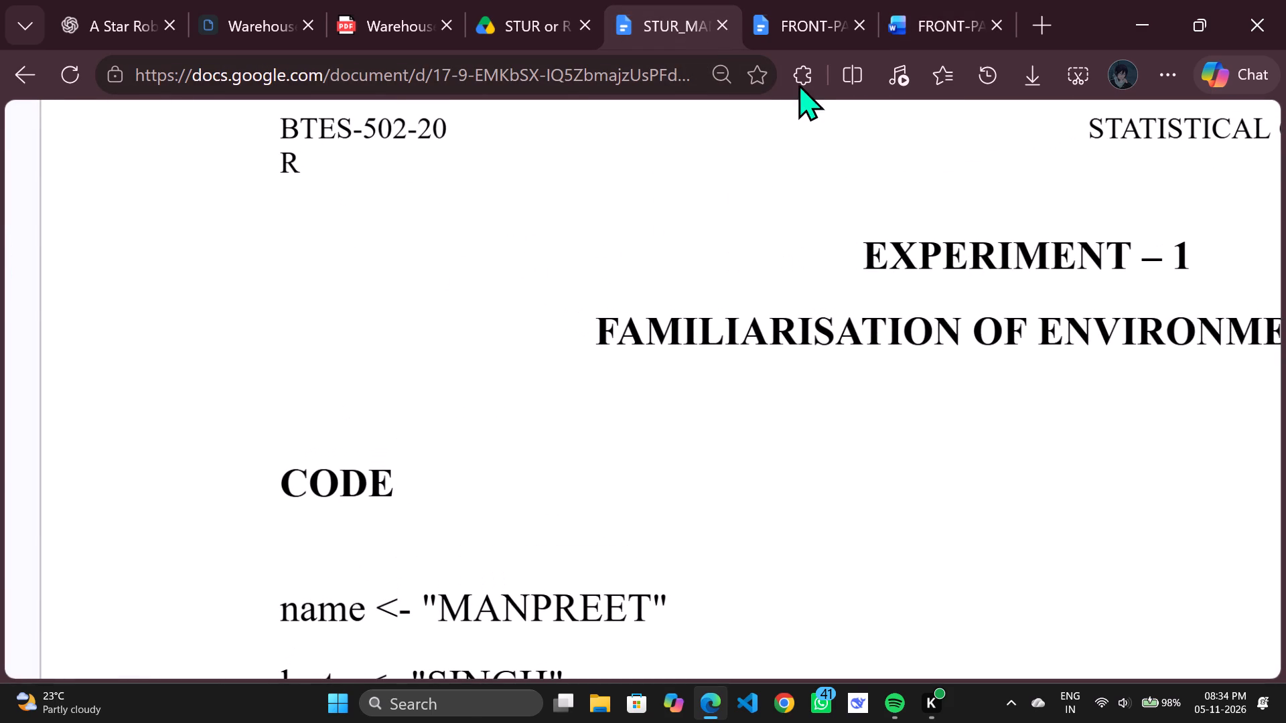
pyautogui.click(930, 27)
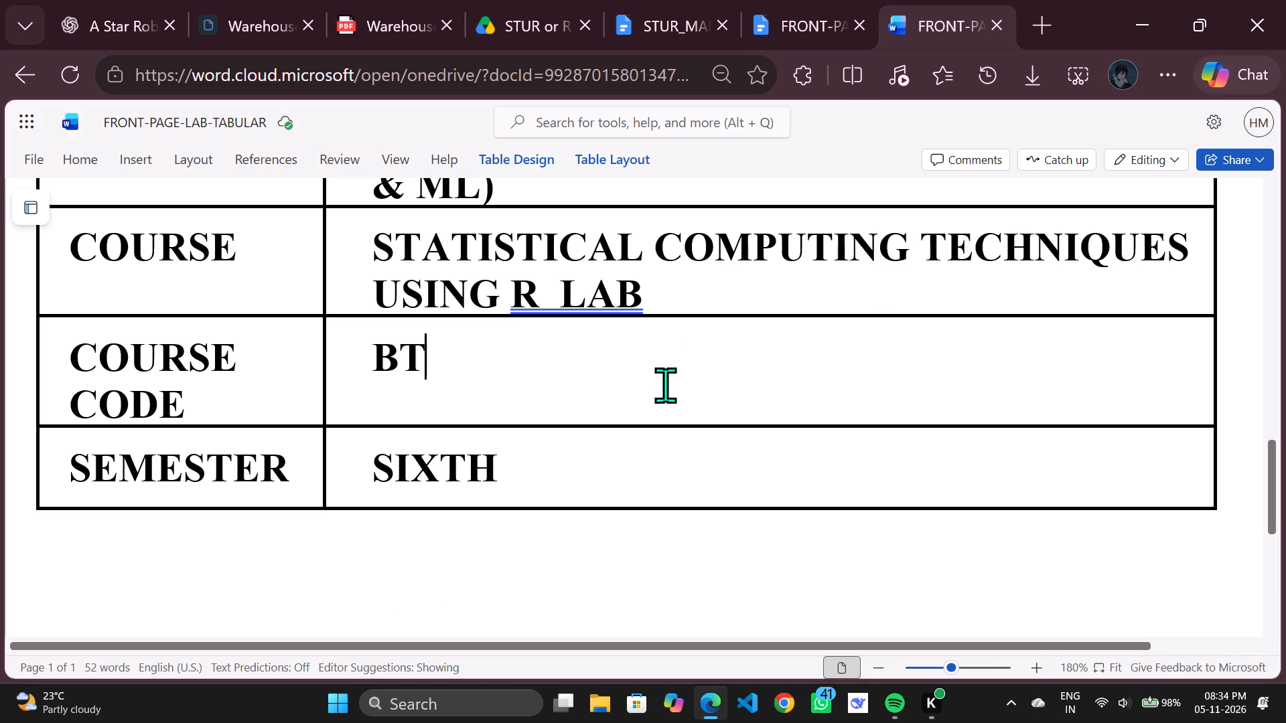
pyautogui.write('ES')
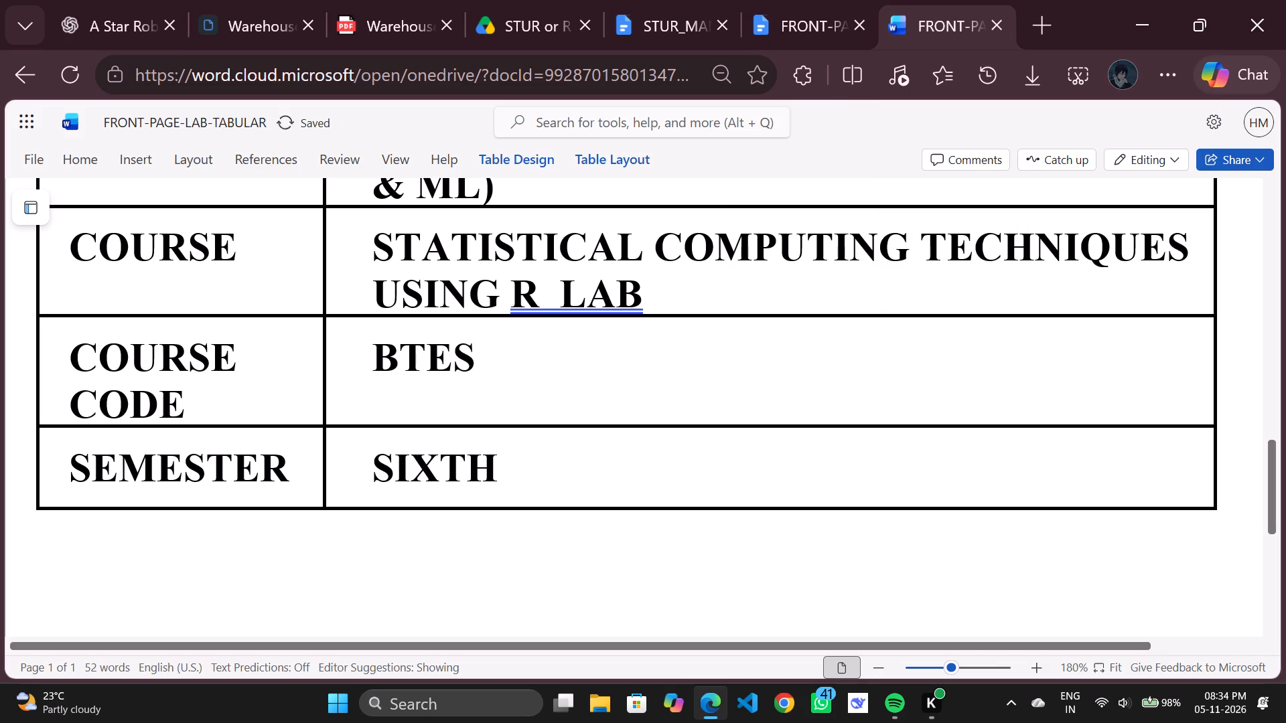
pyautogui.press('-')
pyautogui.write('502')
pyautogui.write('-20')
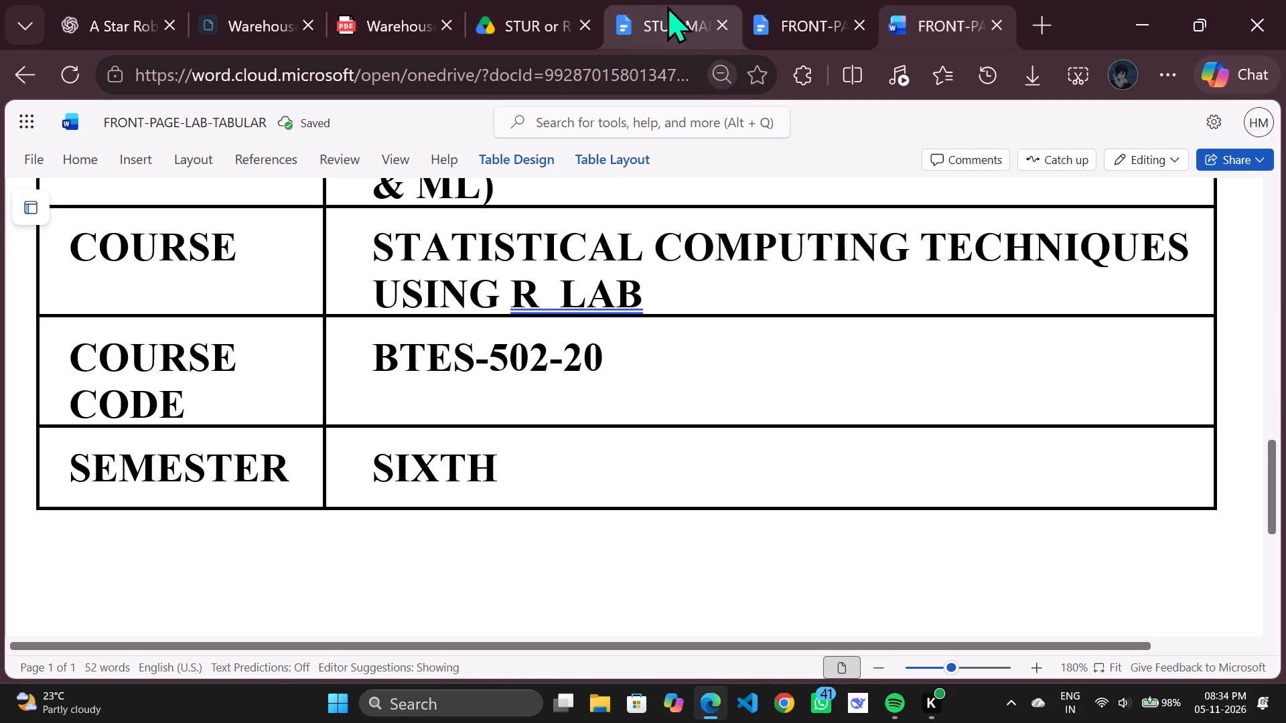
pyautogui.click(663, 0)
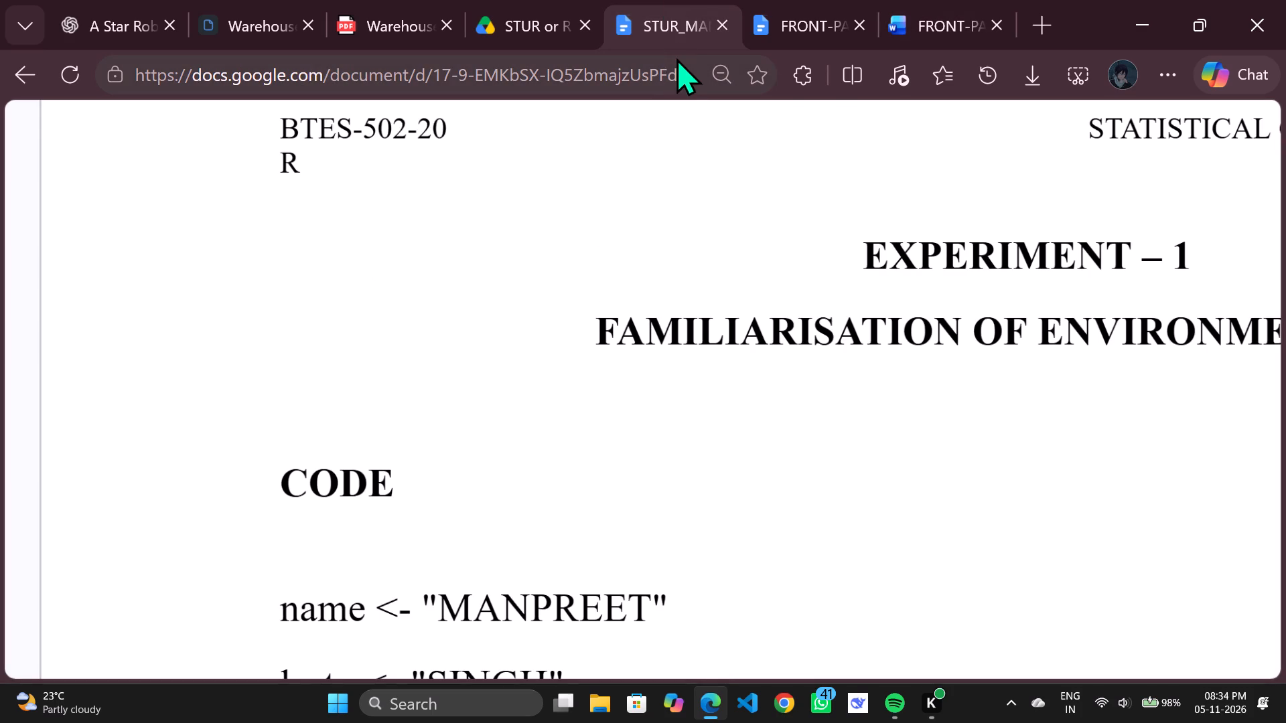
pyautogui.click(947, 18)
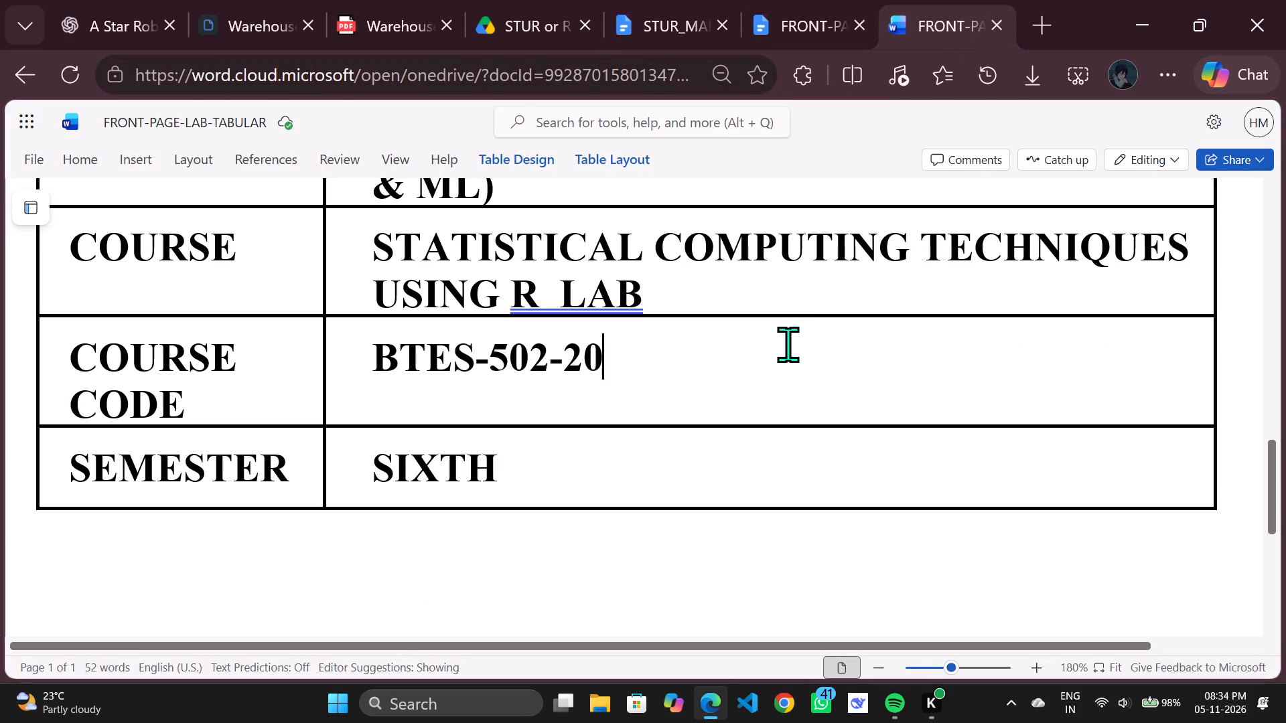
# Replace the semester in the table's SEMESTER row with 5TH.
pyautogui.click(695, 483)
pyautogui.press('BackSpace')
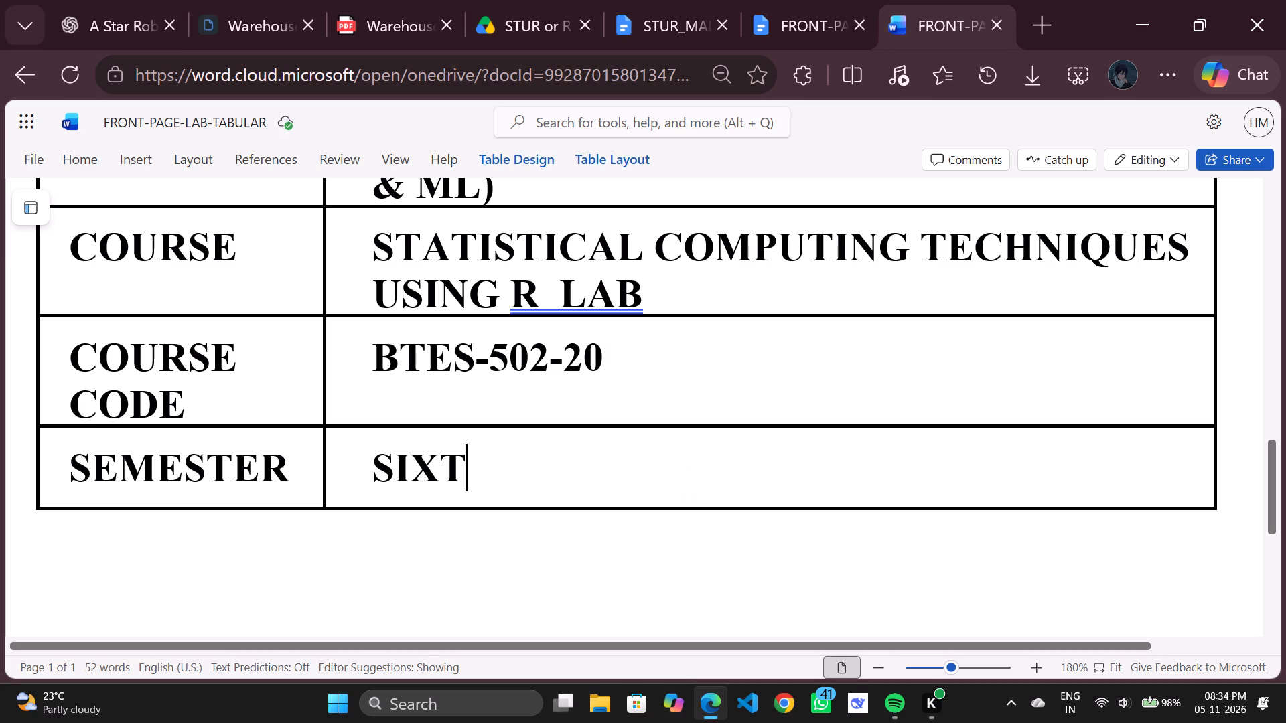
pyautogui.press('BackSpace')
pyautogui.press('BackSpace')
pyautogui.press('BackSpace')
pyautogui.press('BackSpace')
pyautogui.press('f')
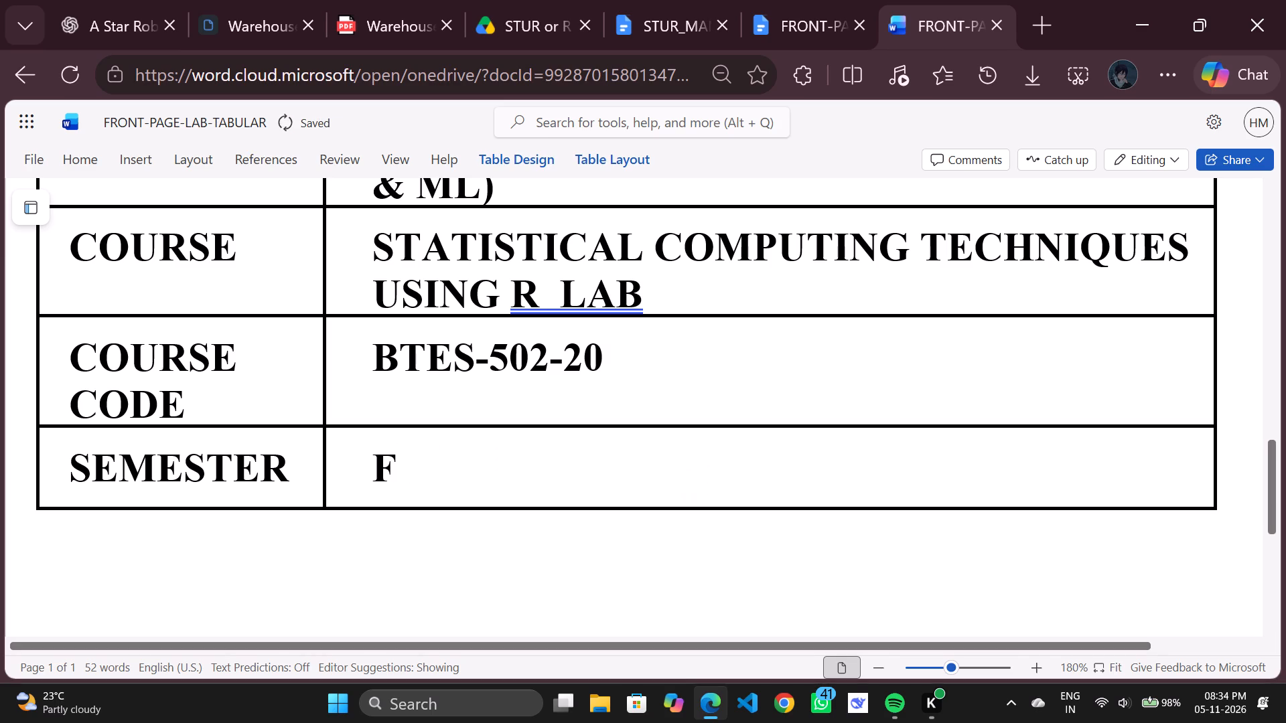
pyautogui.press('BackSpace')
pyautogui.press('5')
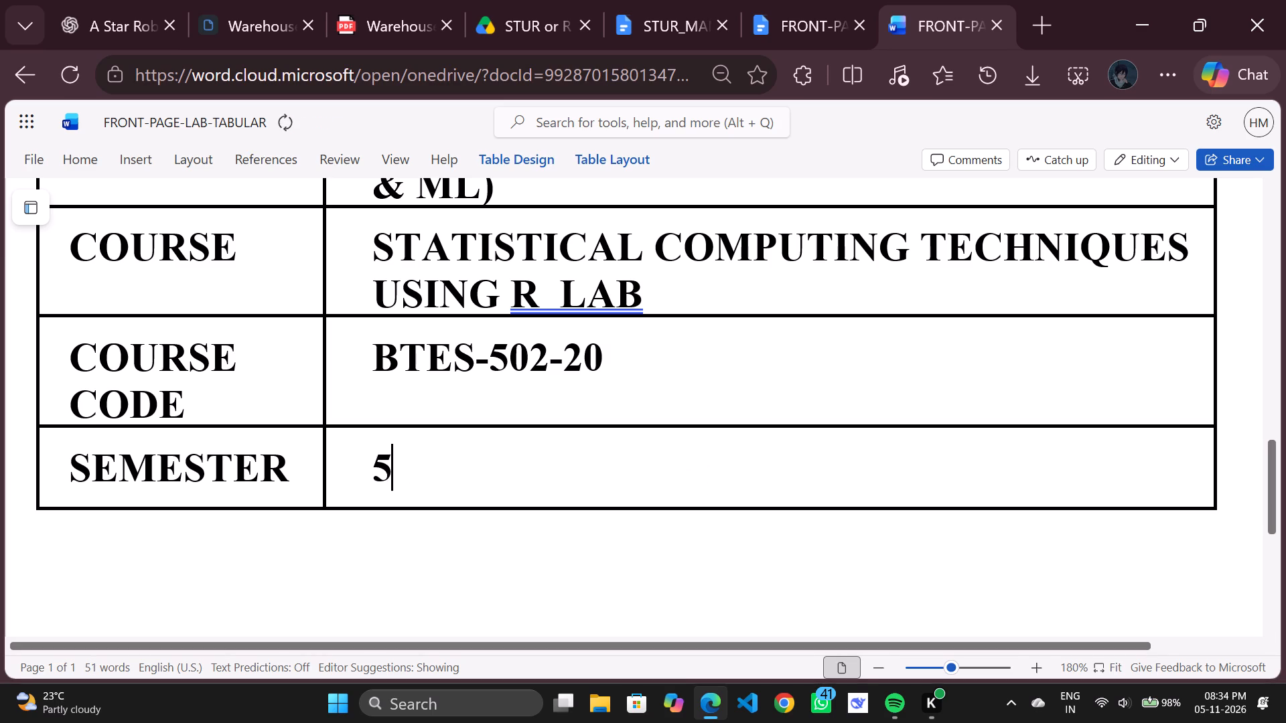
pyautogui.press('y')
pyautogui.press('BackSpace')
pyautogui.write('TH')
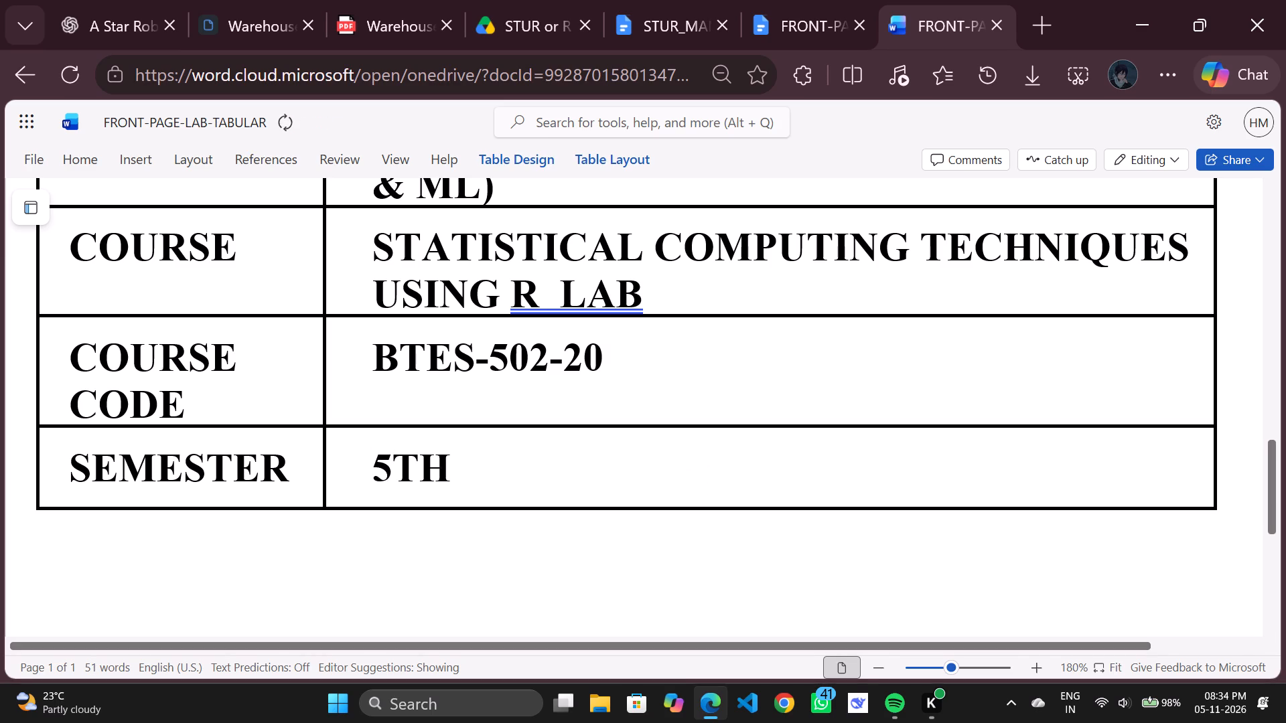
# Review the whole front page, from the institute heading through the course table to the SUBMITTED TO and SUBMITTED BY details.
pyautogui.scroll(3, 695, 483)
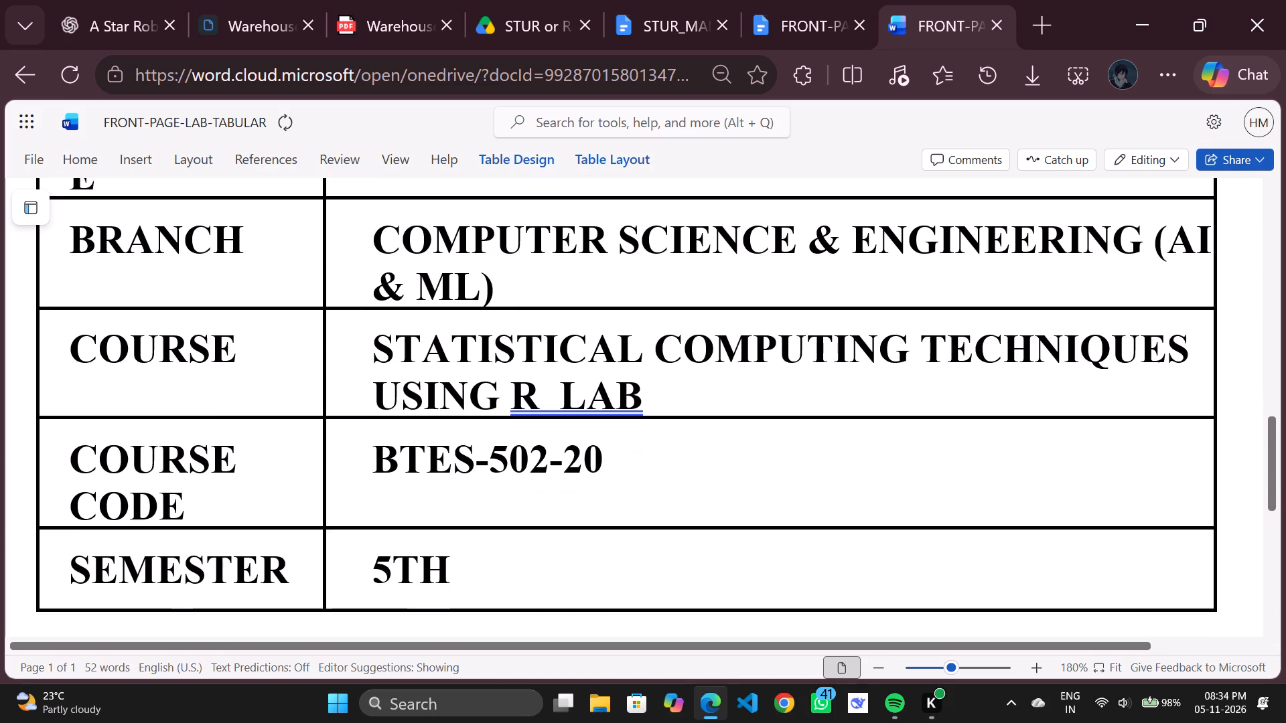
pyautogui.scroll(2, 695, 483)
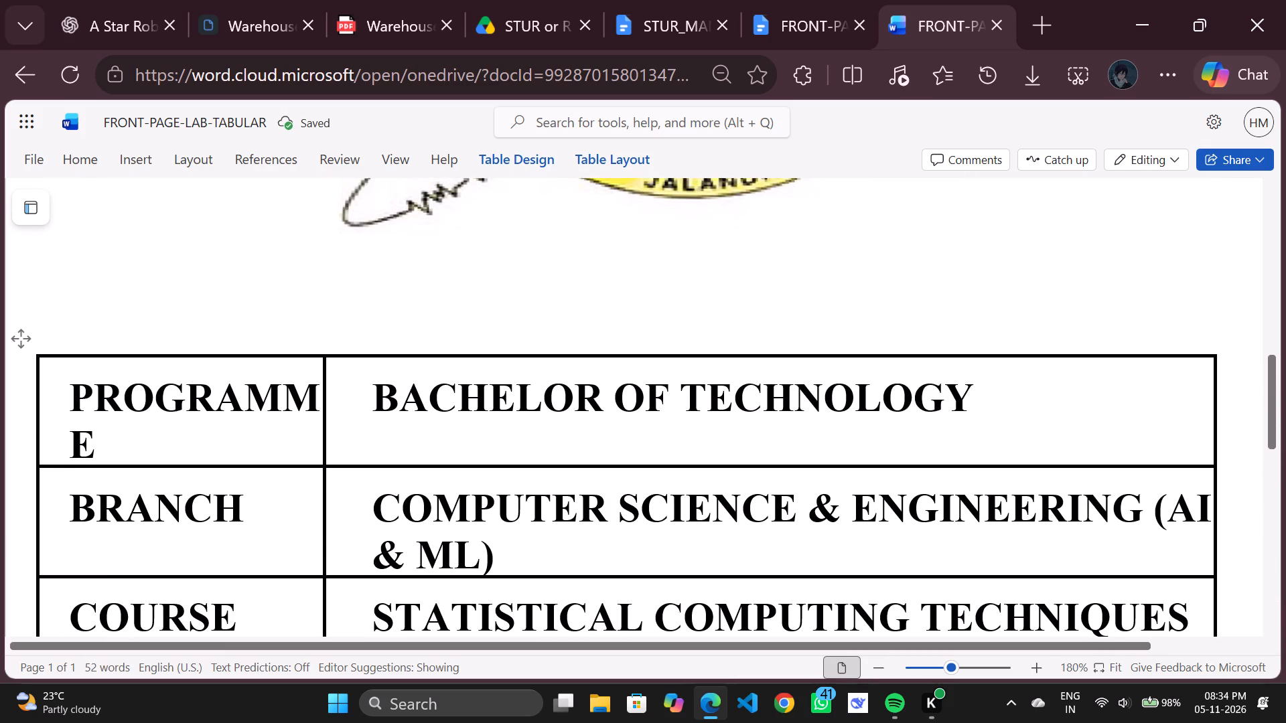
pyautogui.scroll(1, 695, 483)
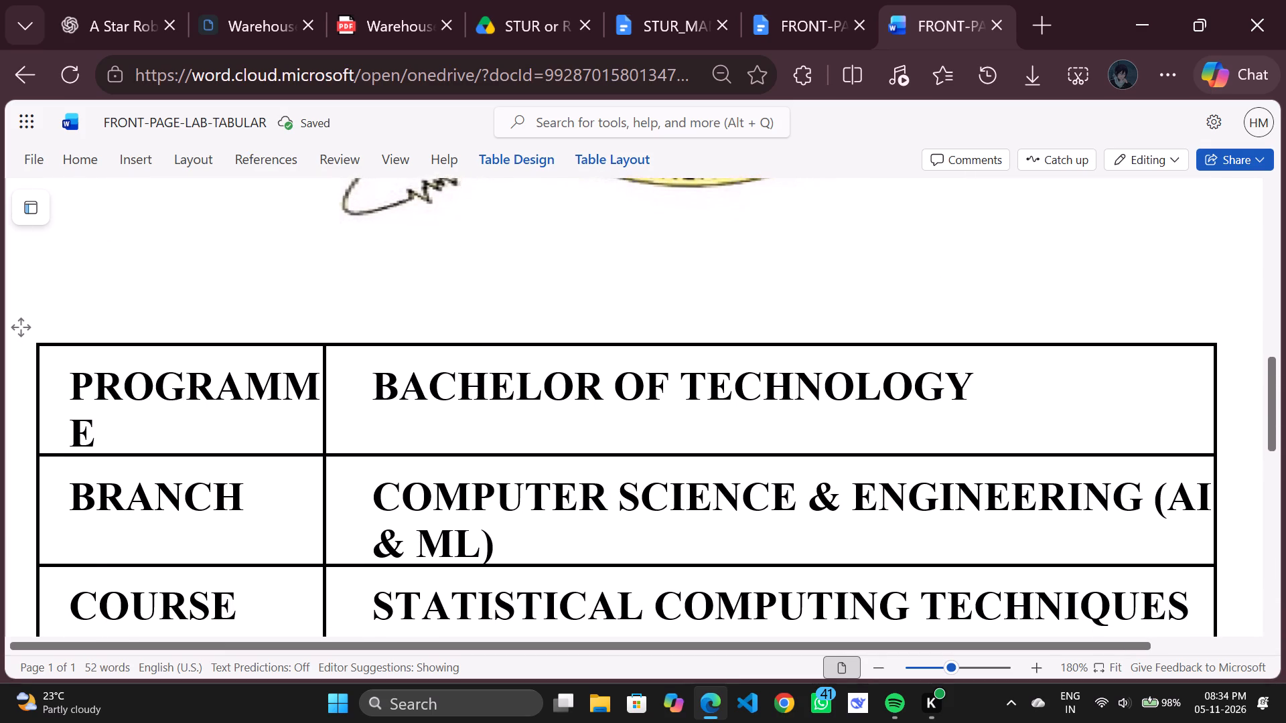
pyautogui.scroll(3, 695, 483)
pyautogui.scroll(-1, 695, 483)
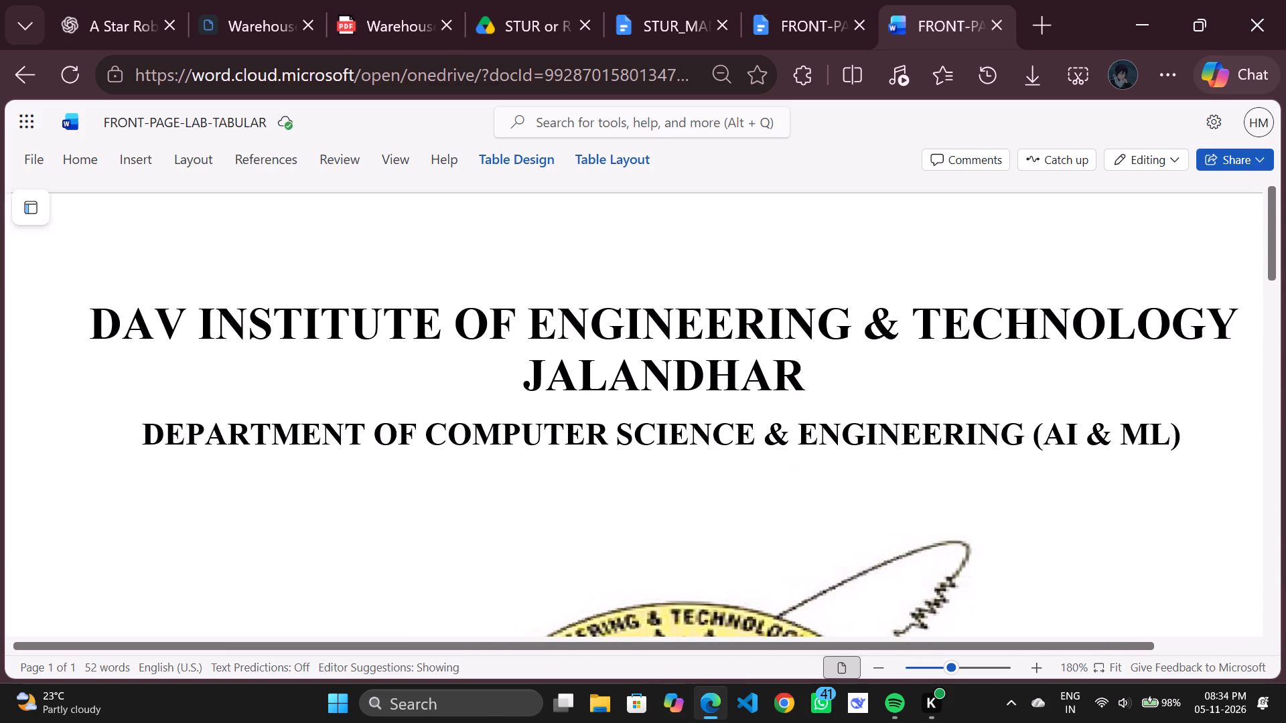
pyautogui.scroll(-8, 695, 483)
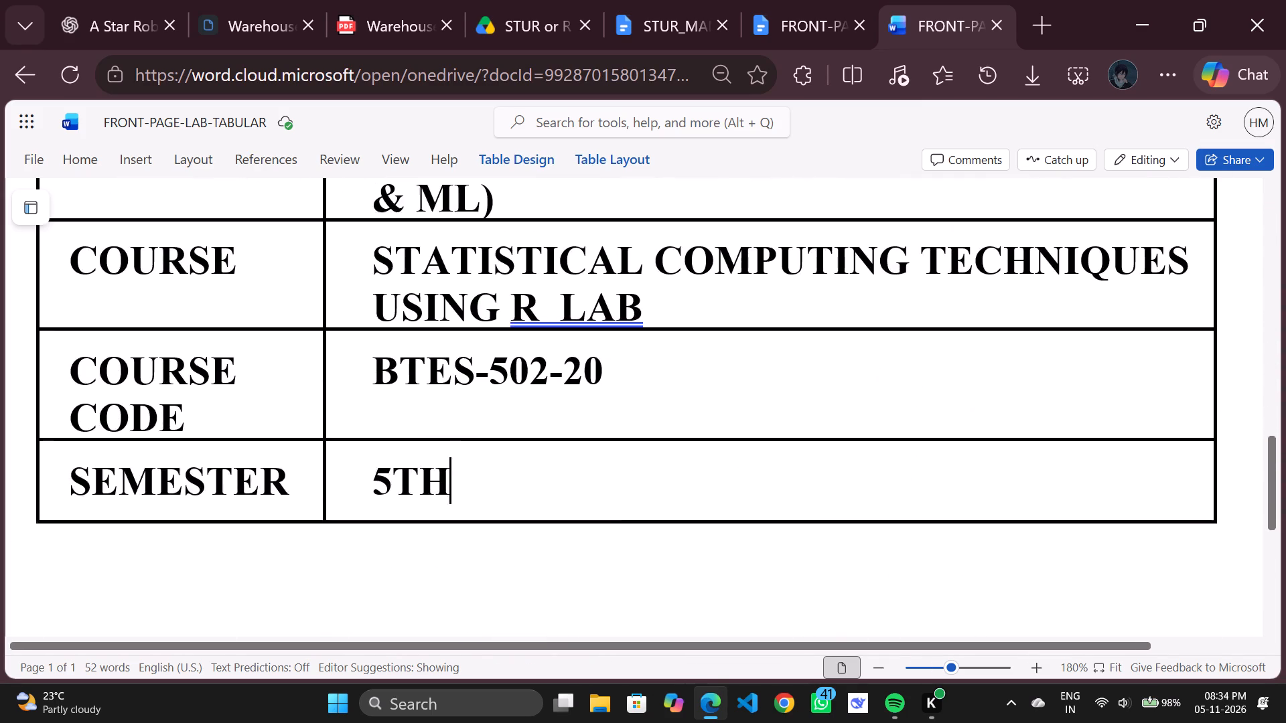
pyautogui.scroll(-2, 695, 483)
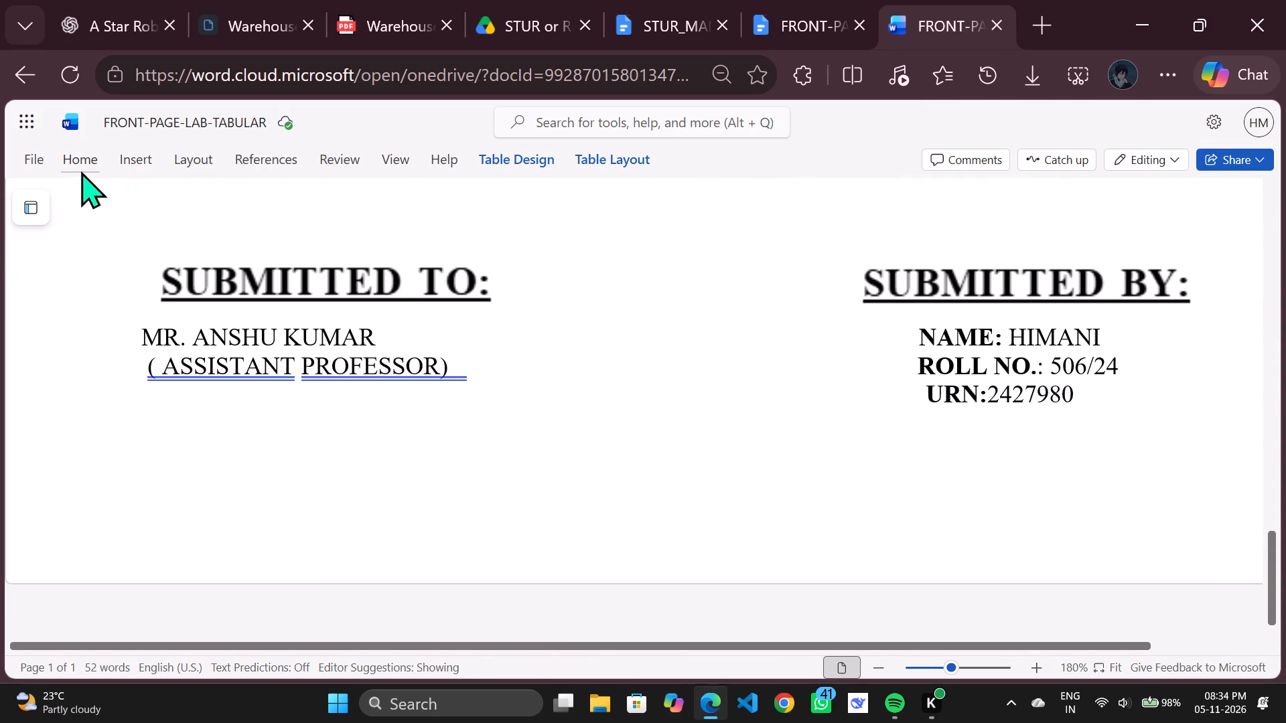
# Copy a sharing link to the FRONT-PAGE-LAB-TABULAR document, keeping access as anyone with the link can edit.
pyautogui.click(41, 155)
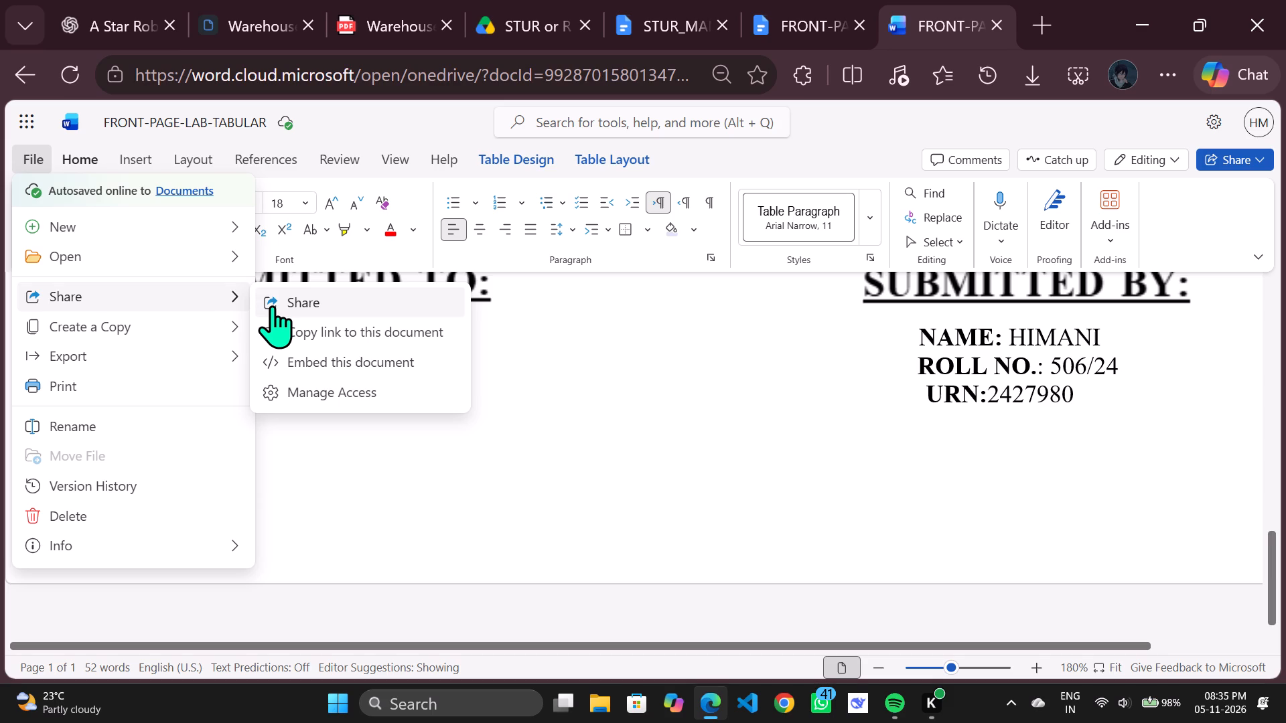
pyautogui.click(272, 305)
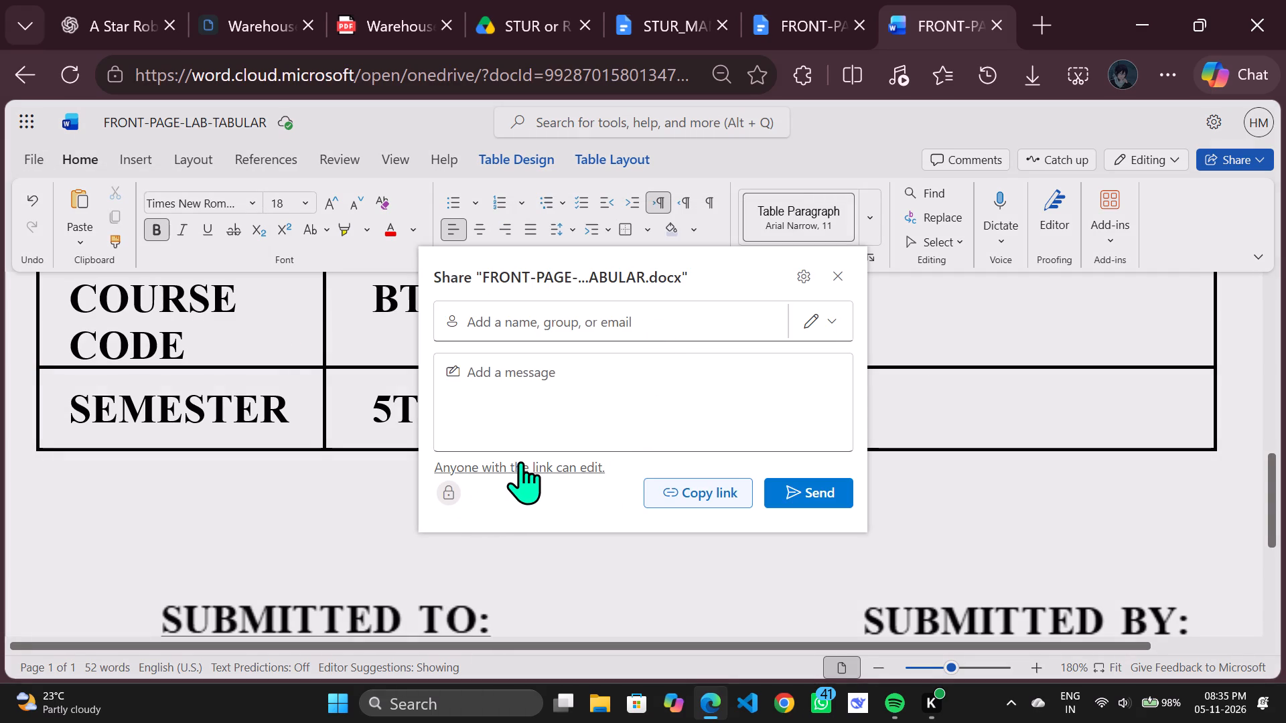
pyautogui.click(699, 500)
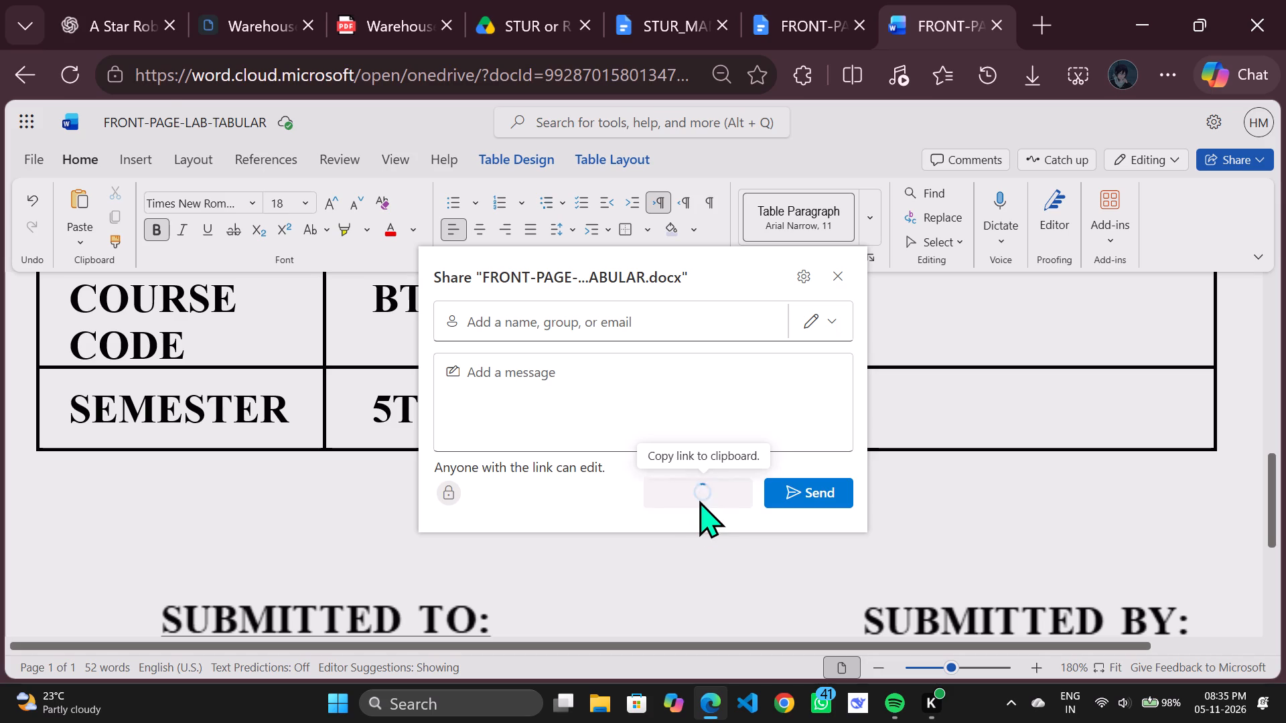